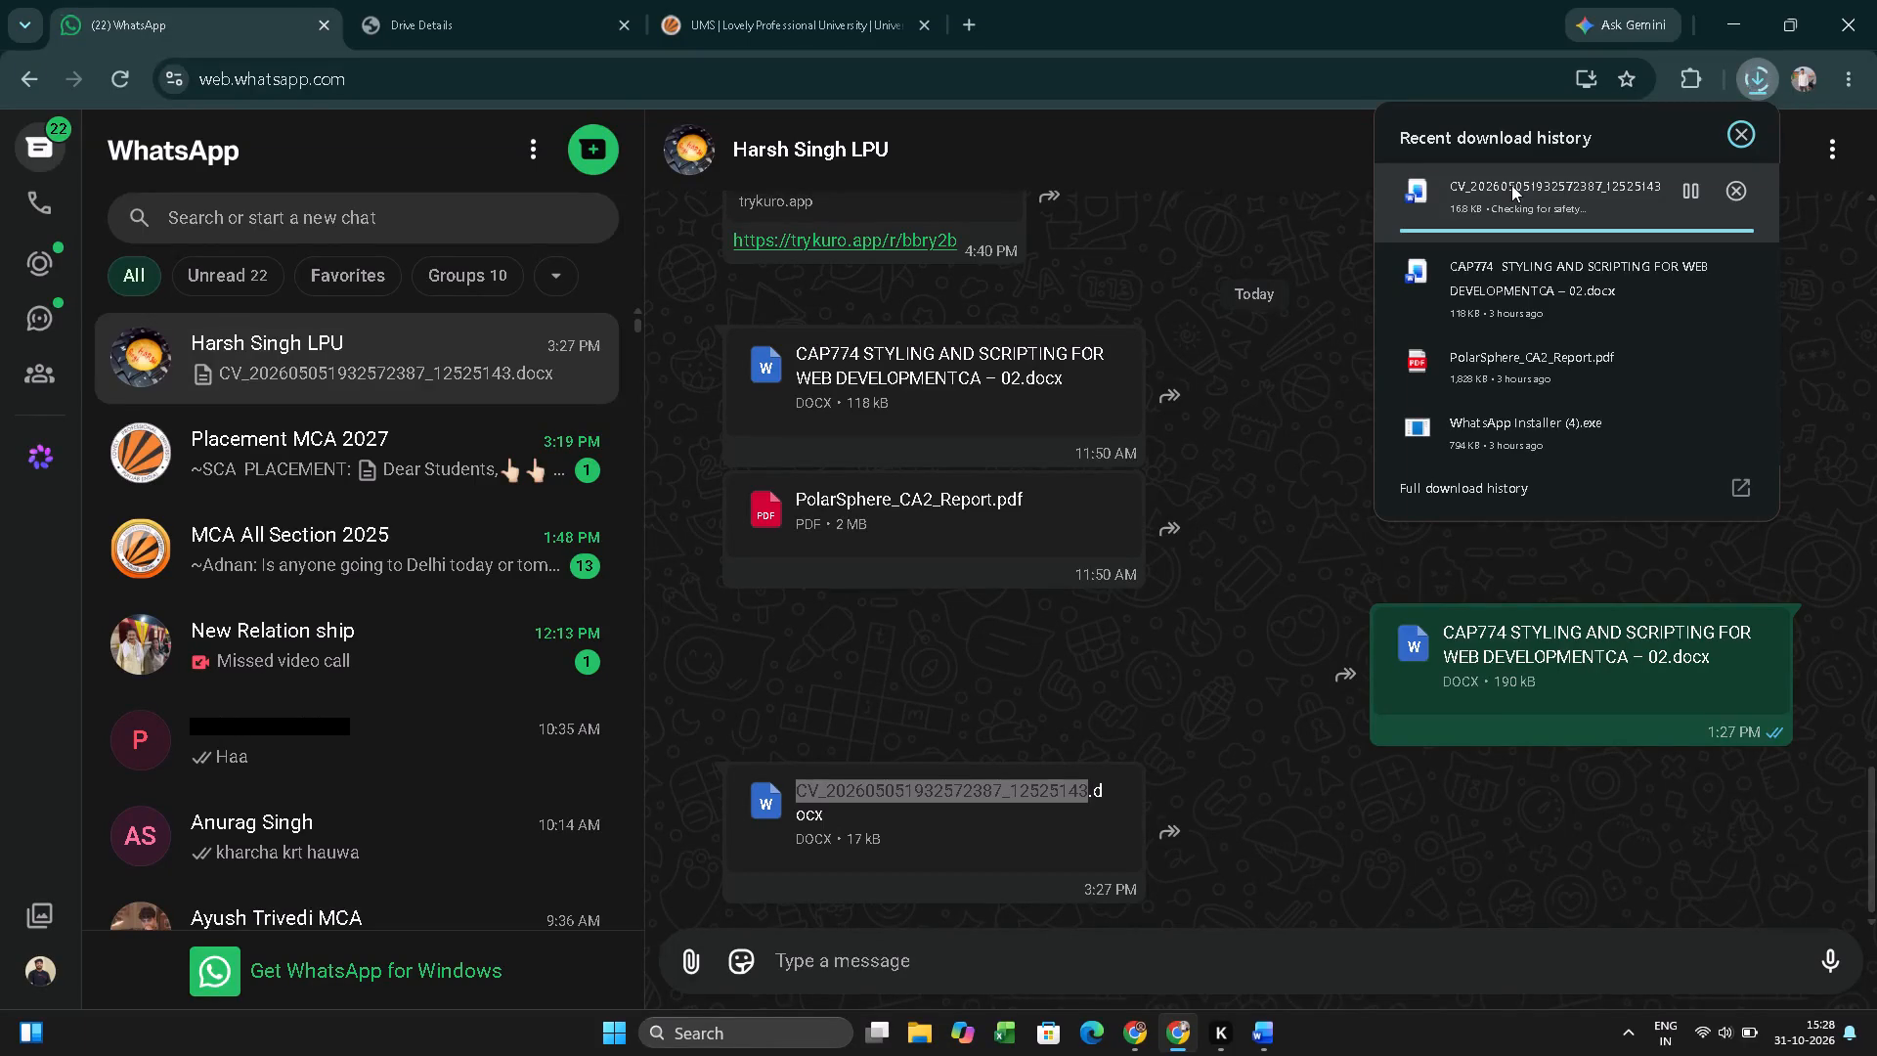
Open the newly downloaded CV document, the most recent of the downloaded files, in Word.
double_click(1511, 185)
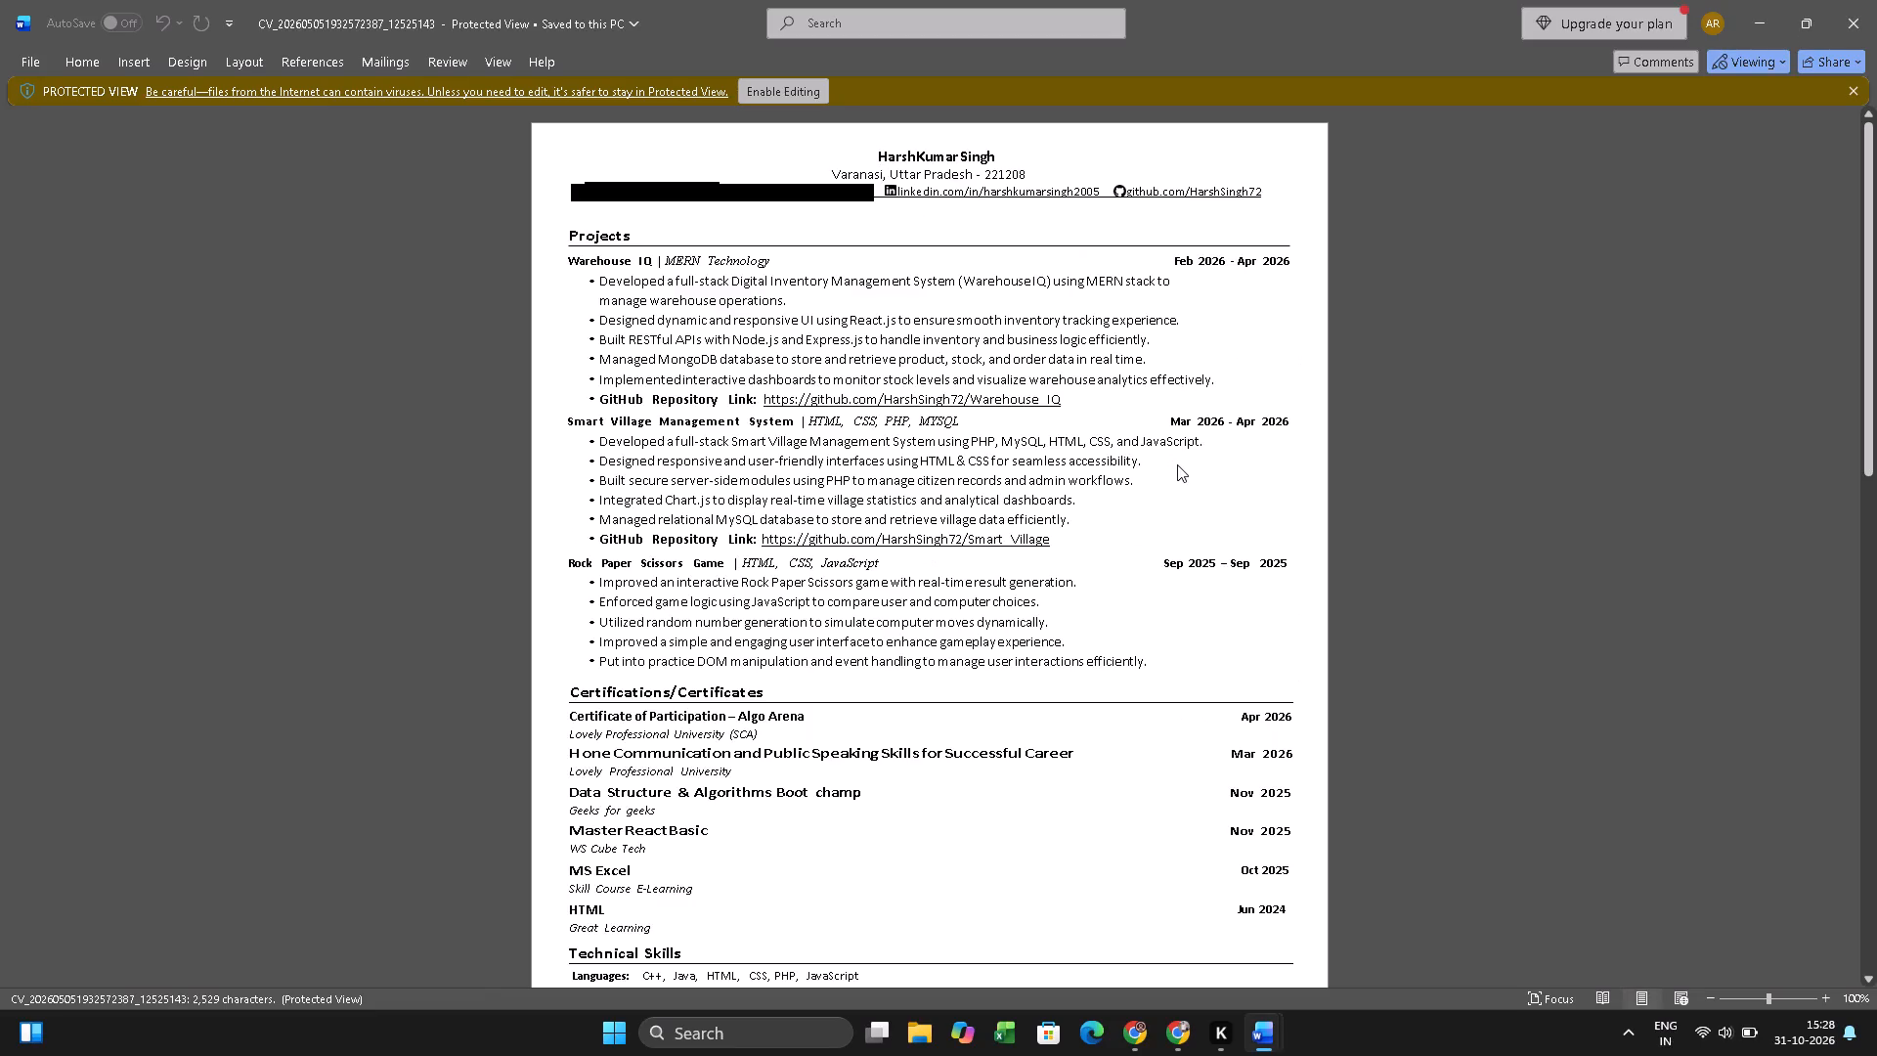
Enable editing for the protected CV document.
click(803, 101)
Delete the Master React Basic, MS Excel and HTML entries from the Certifications table, shifting cells left.
scroll(898, 523, down, 1)
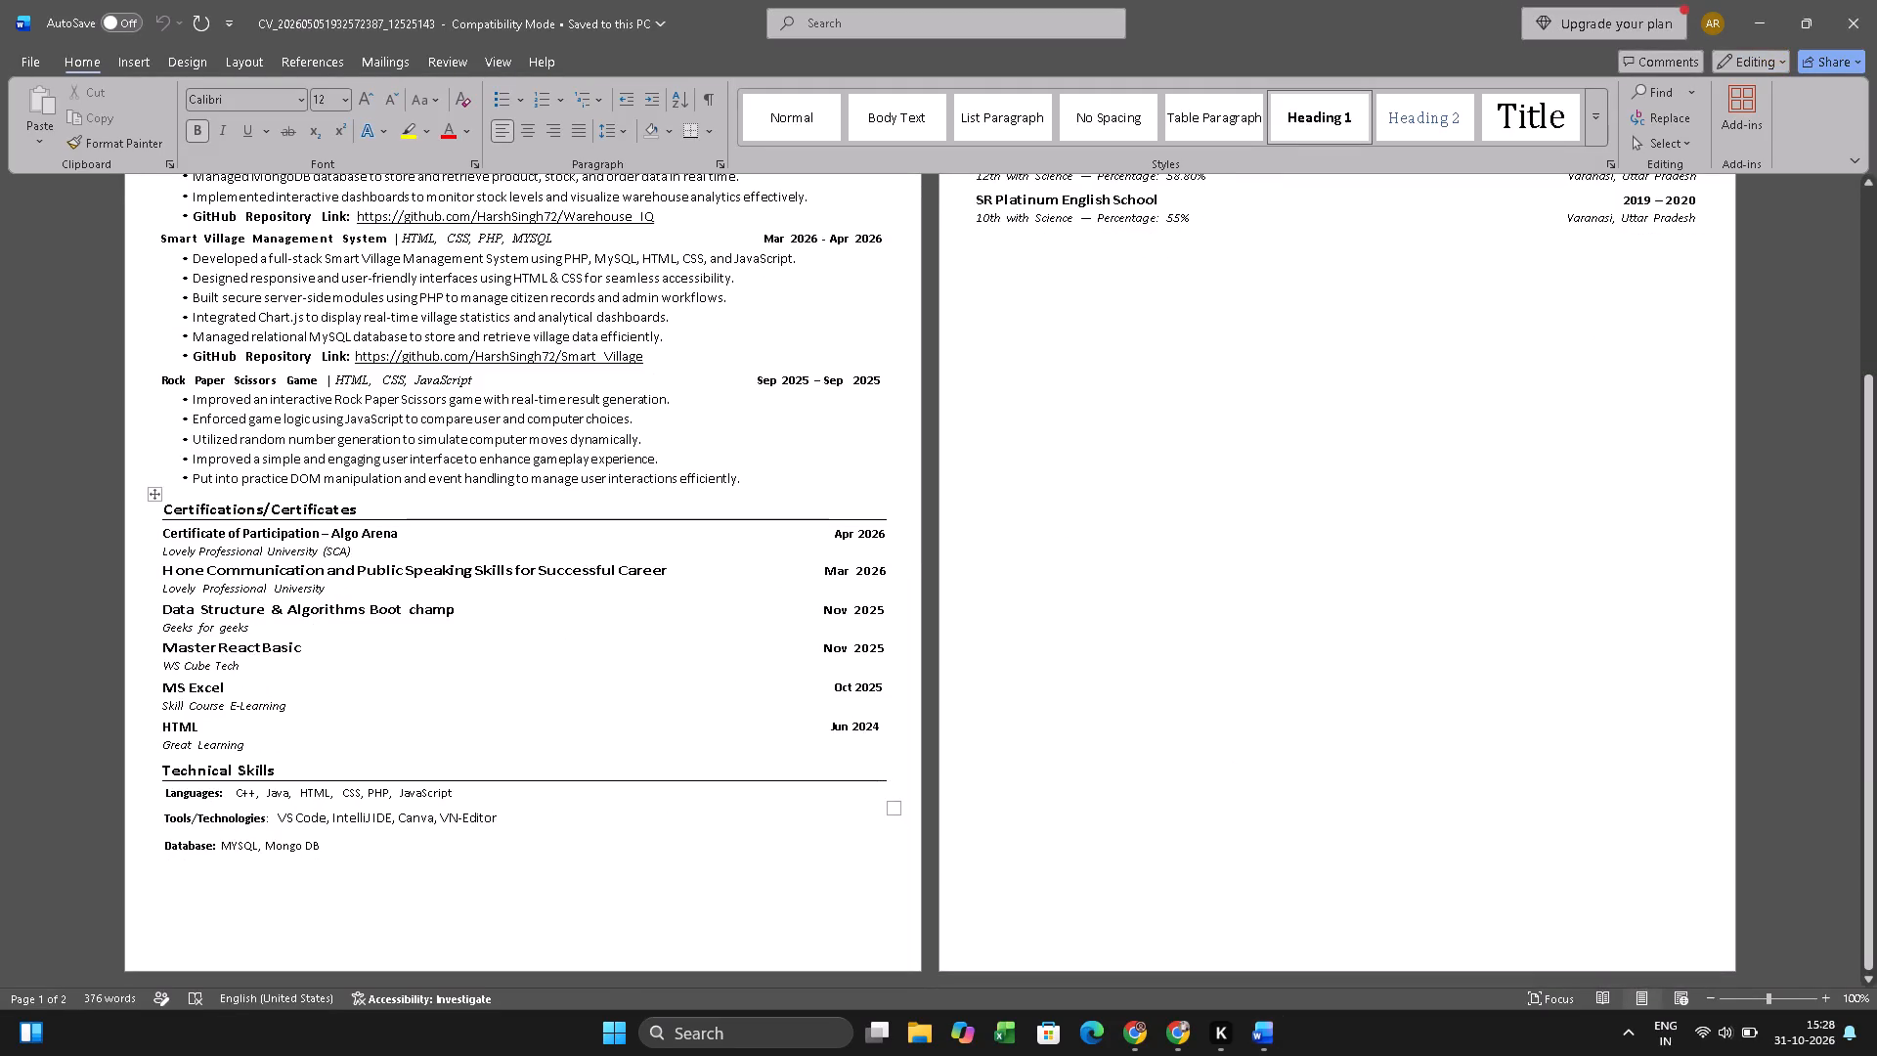
drag(881, 723, 381, 674)
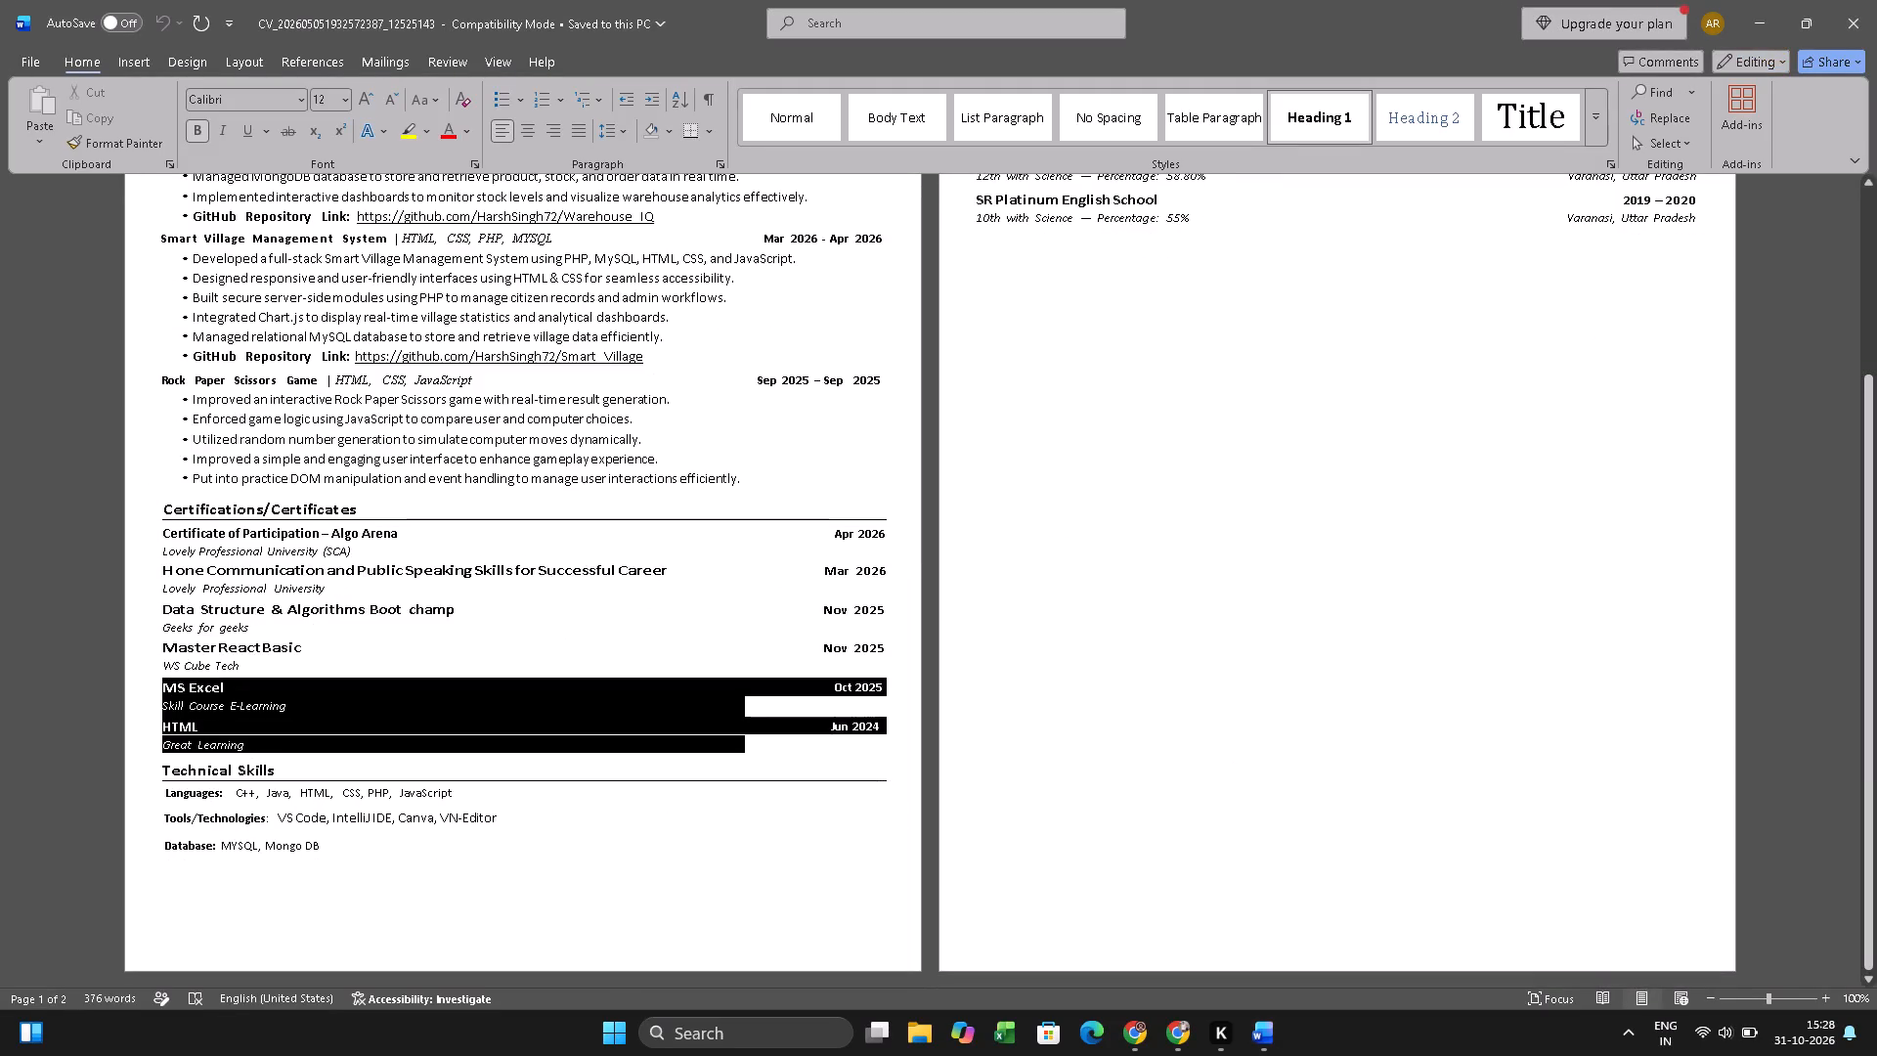
drag(381, 674, 296, 655)
key(BackSpace)
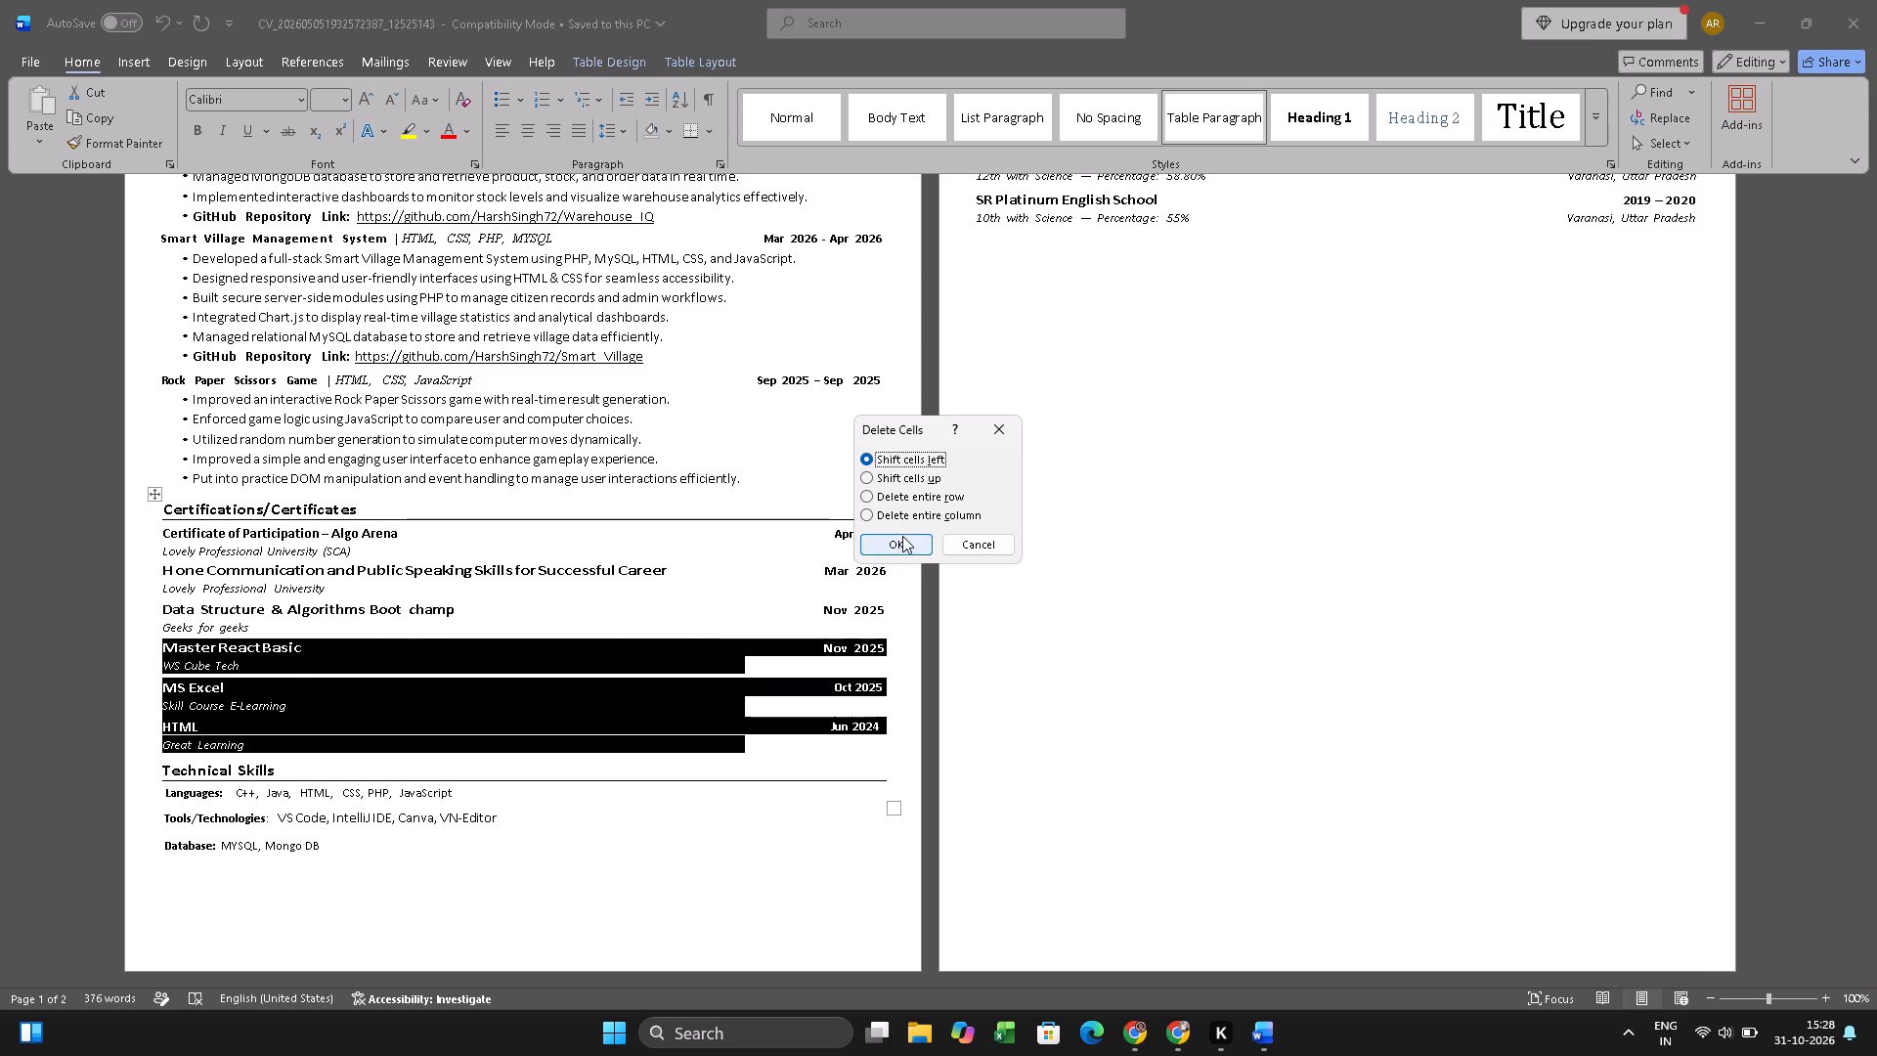
click(902, 536)
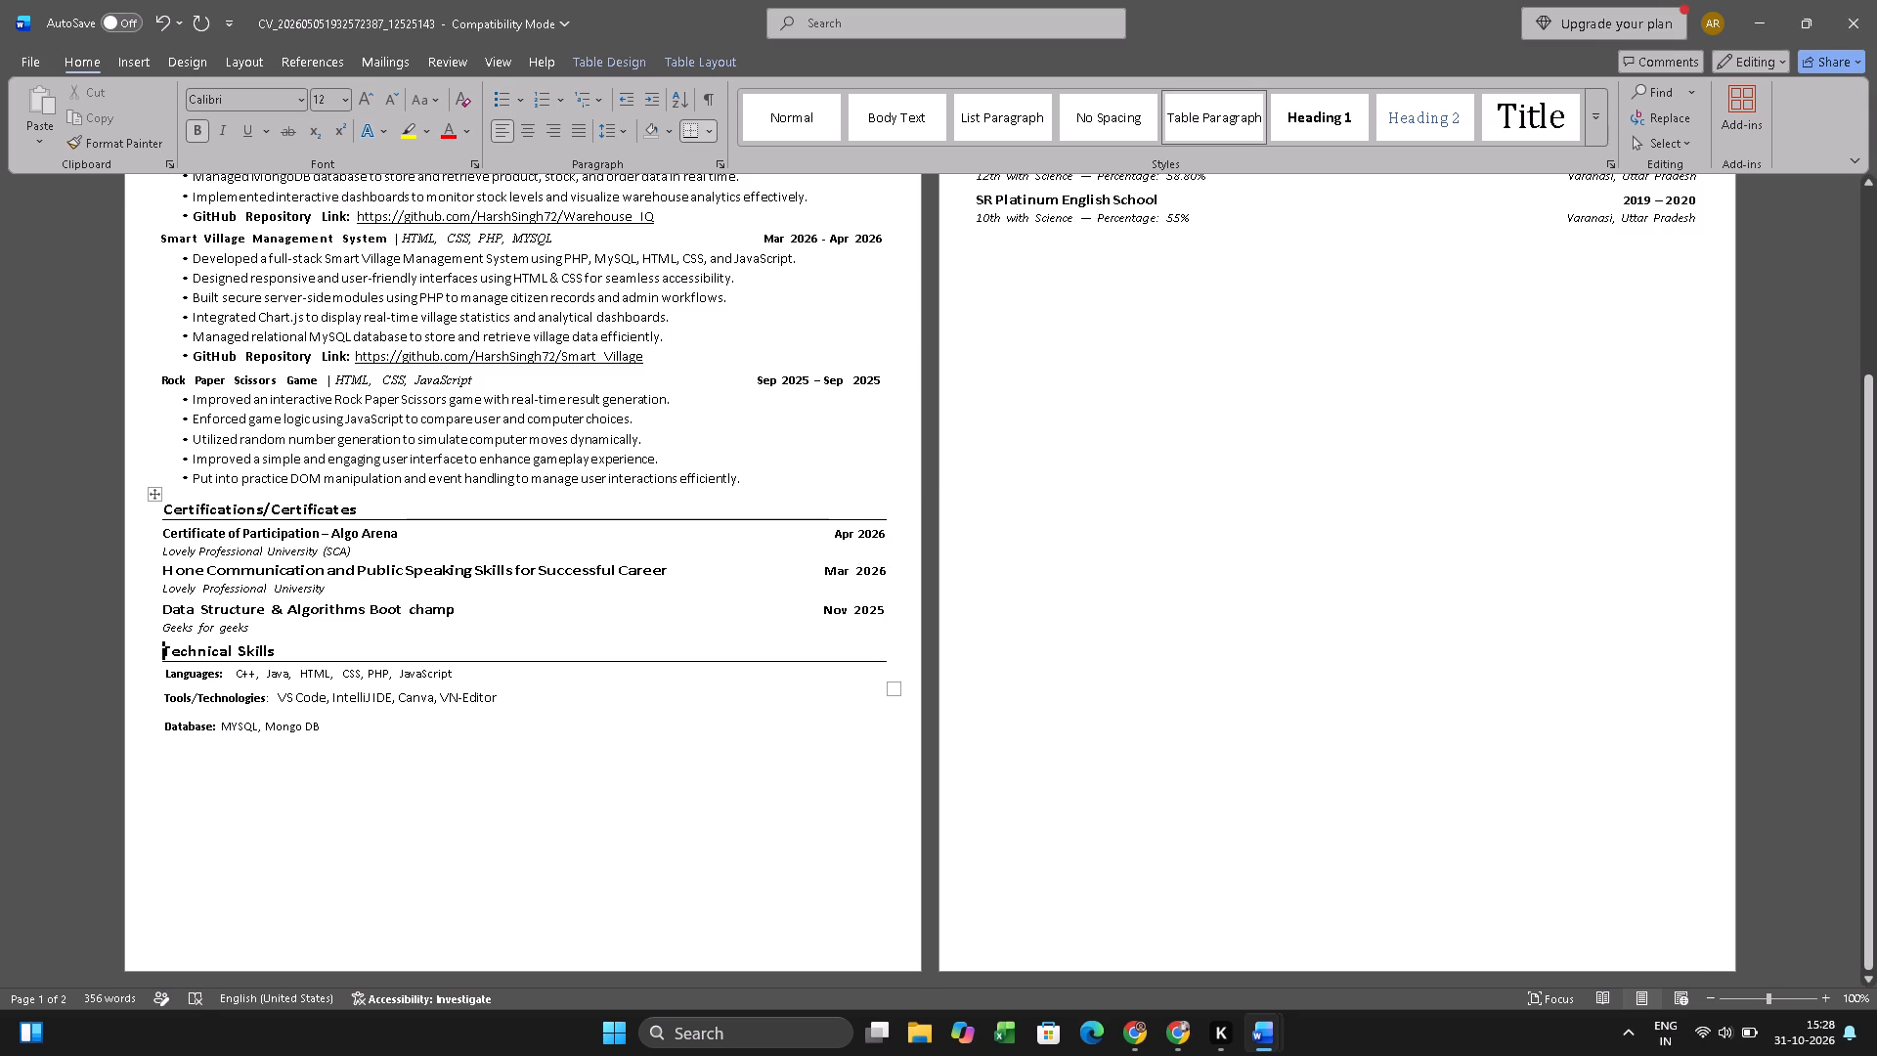
Remove the blank line between the contact details and the Projects heading.
scroll(1050, 587, up, 2)
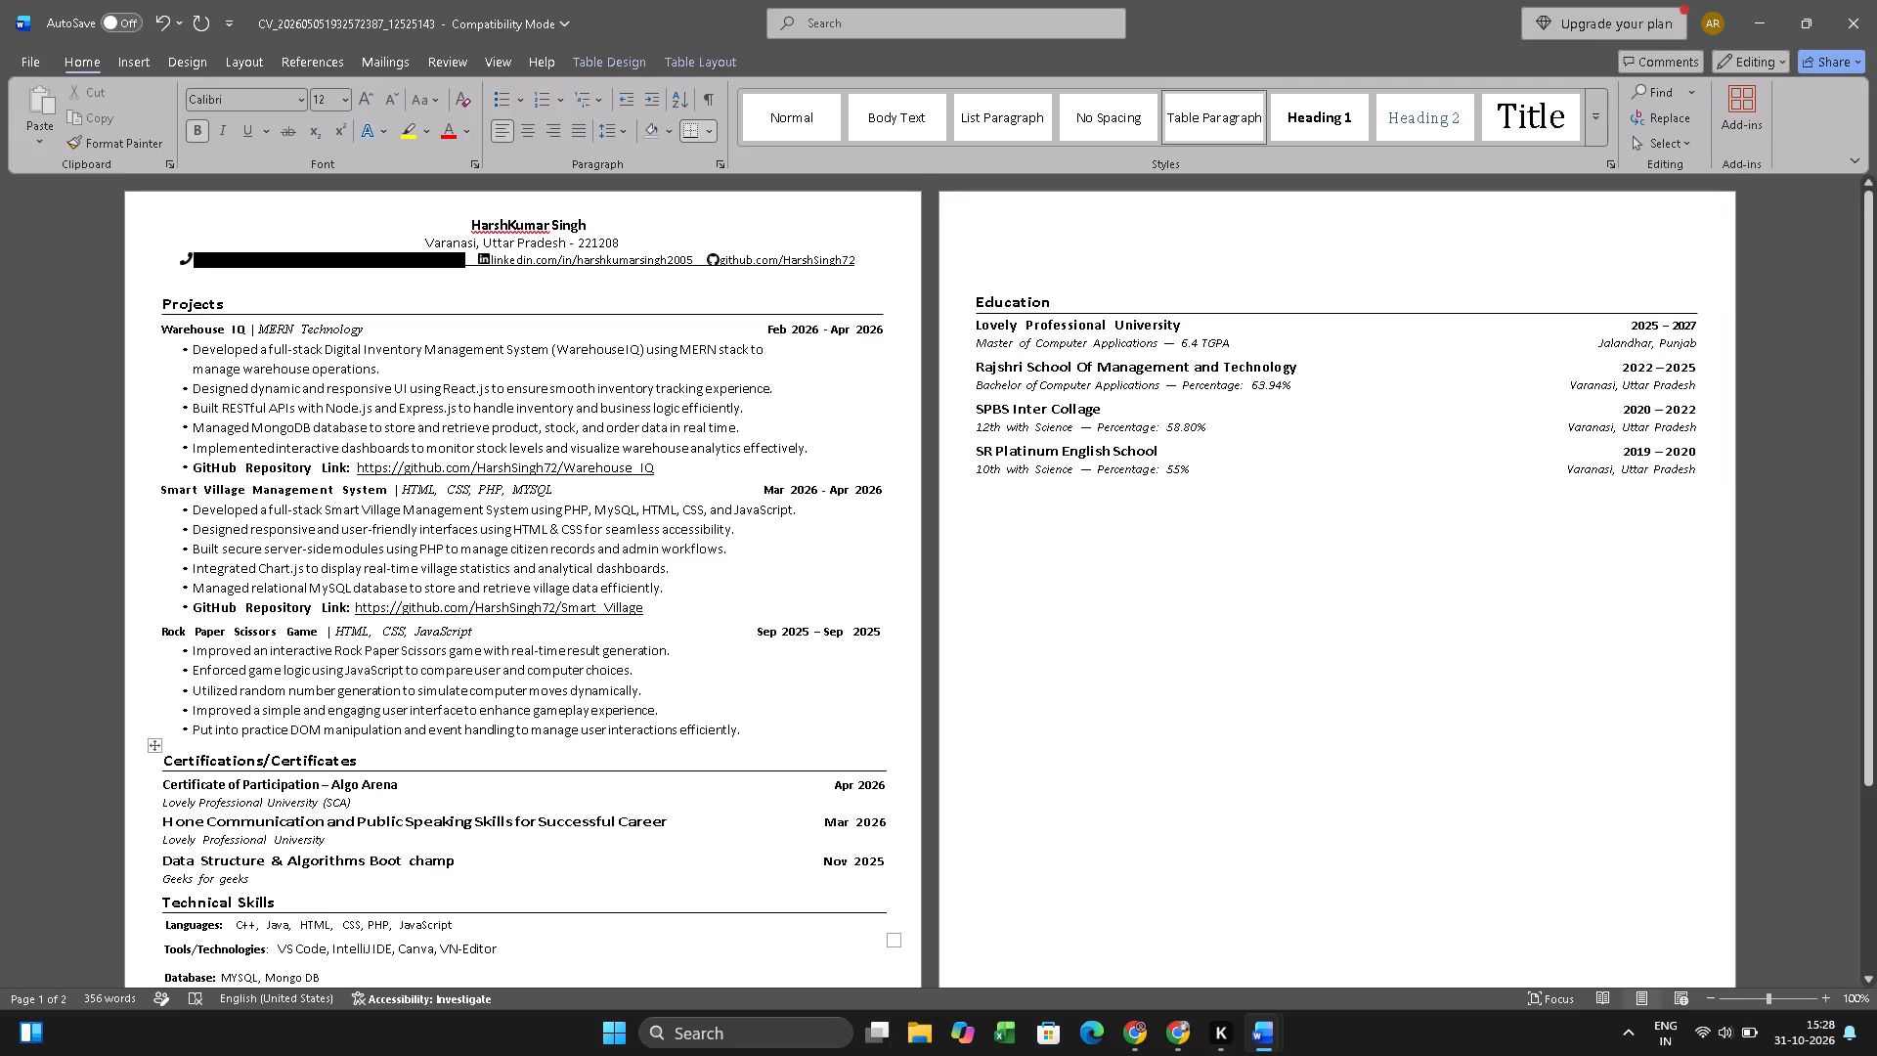
scroll(1287, 469, down, 2)
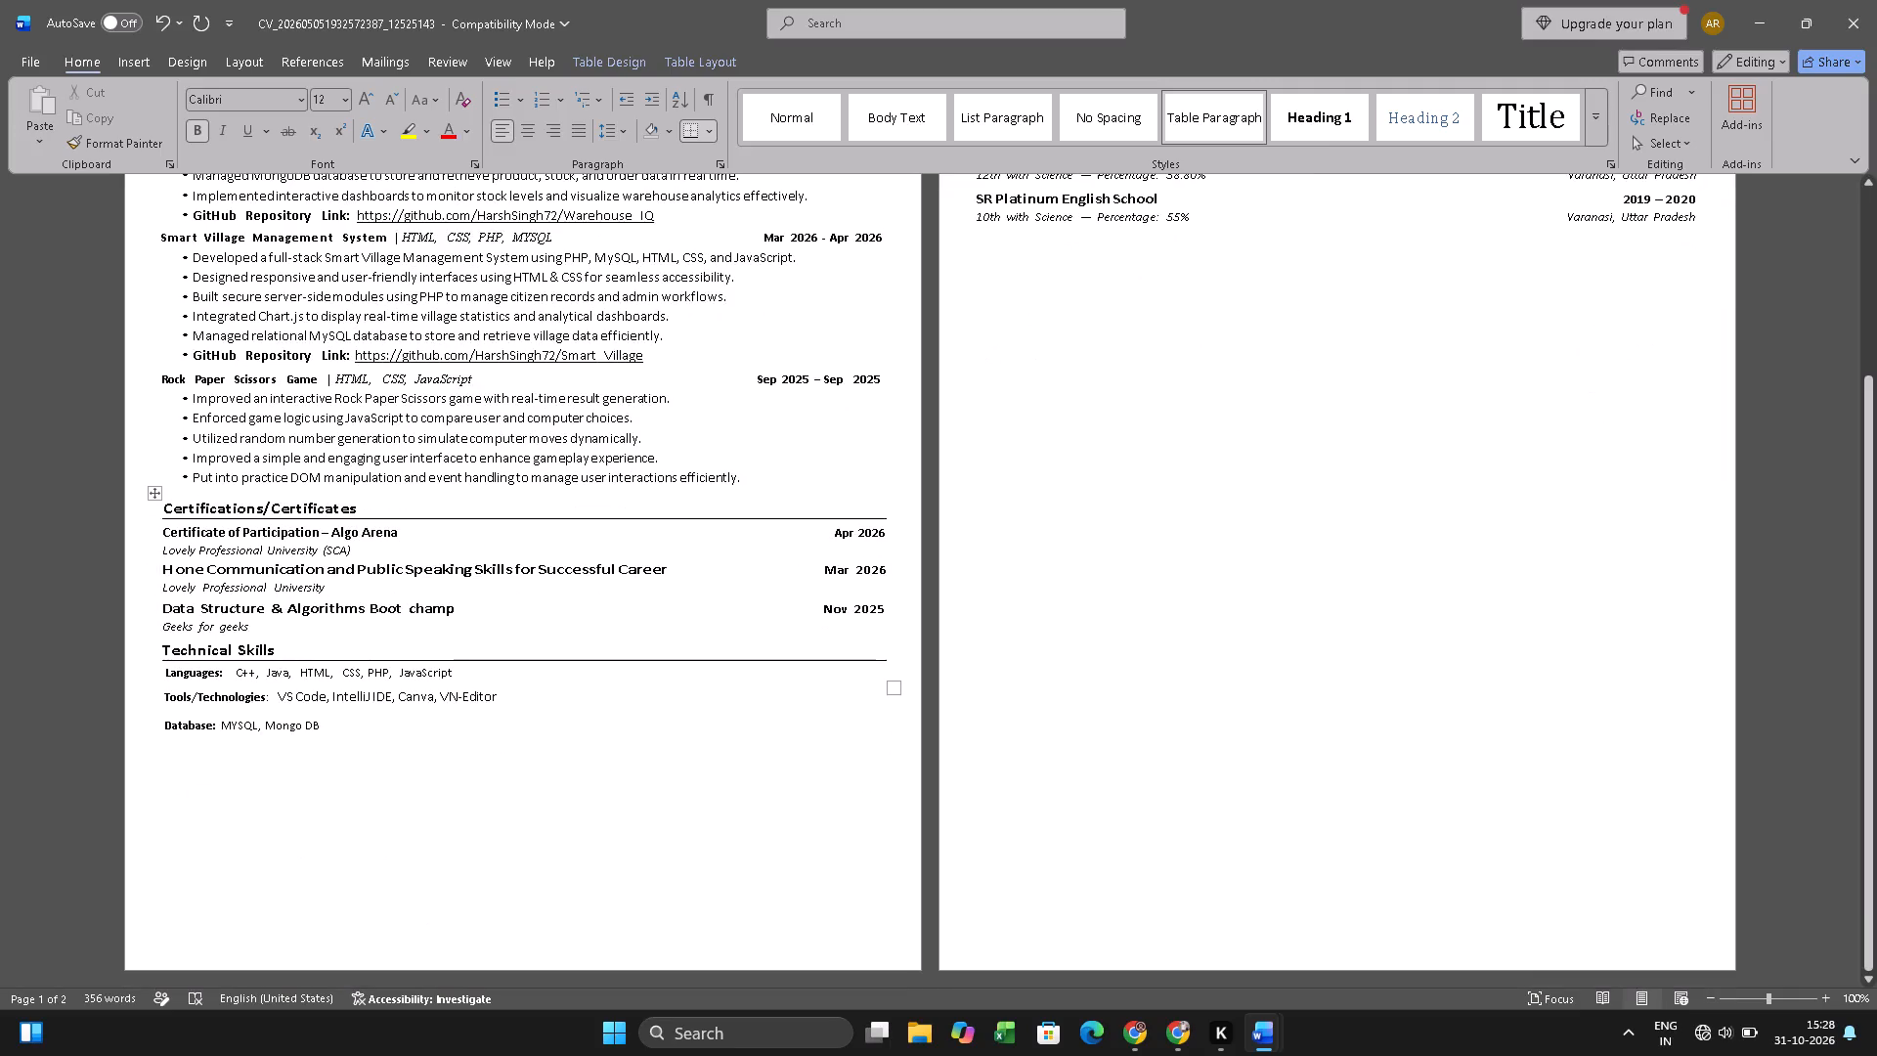
scroll(466, 778, up, 3)
click(206, 283)
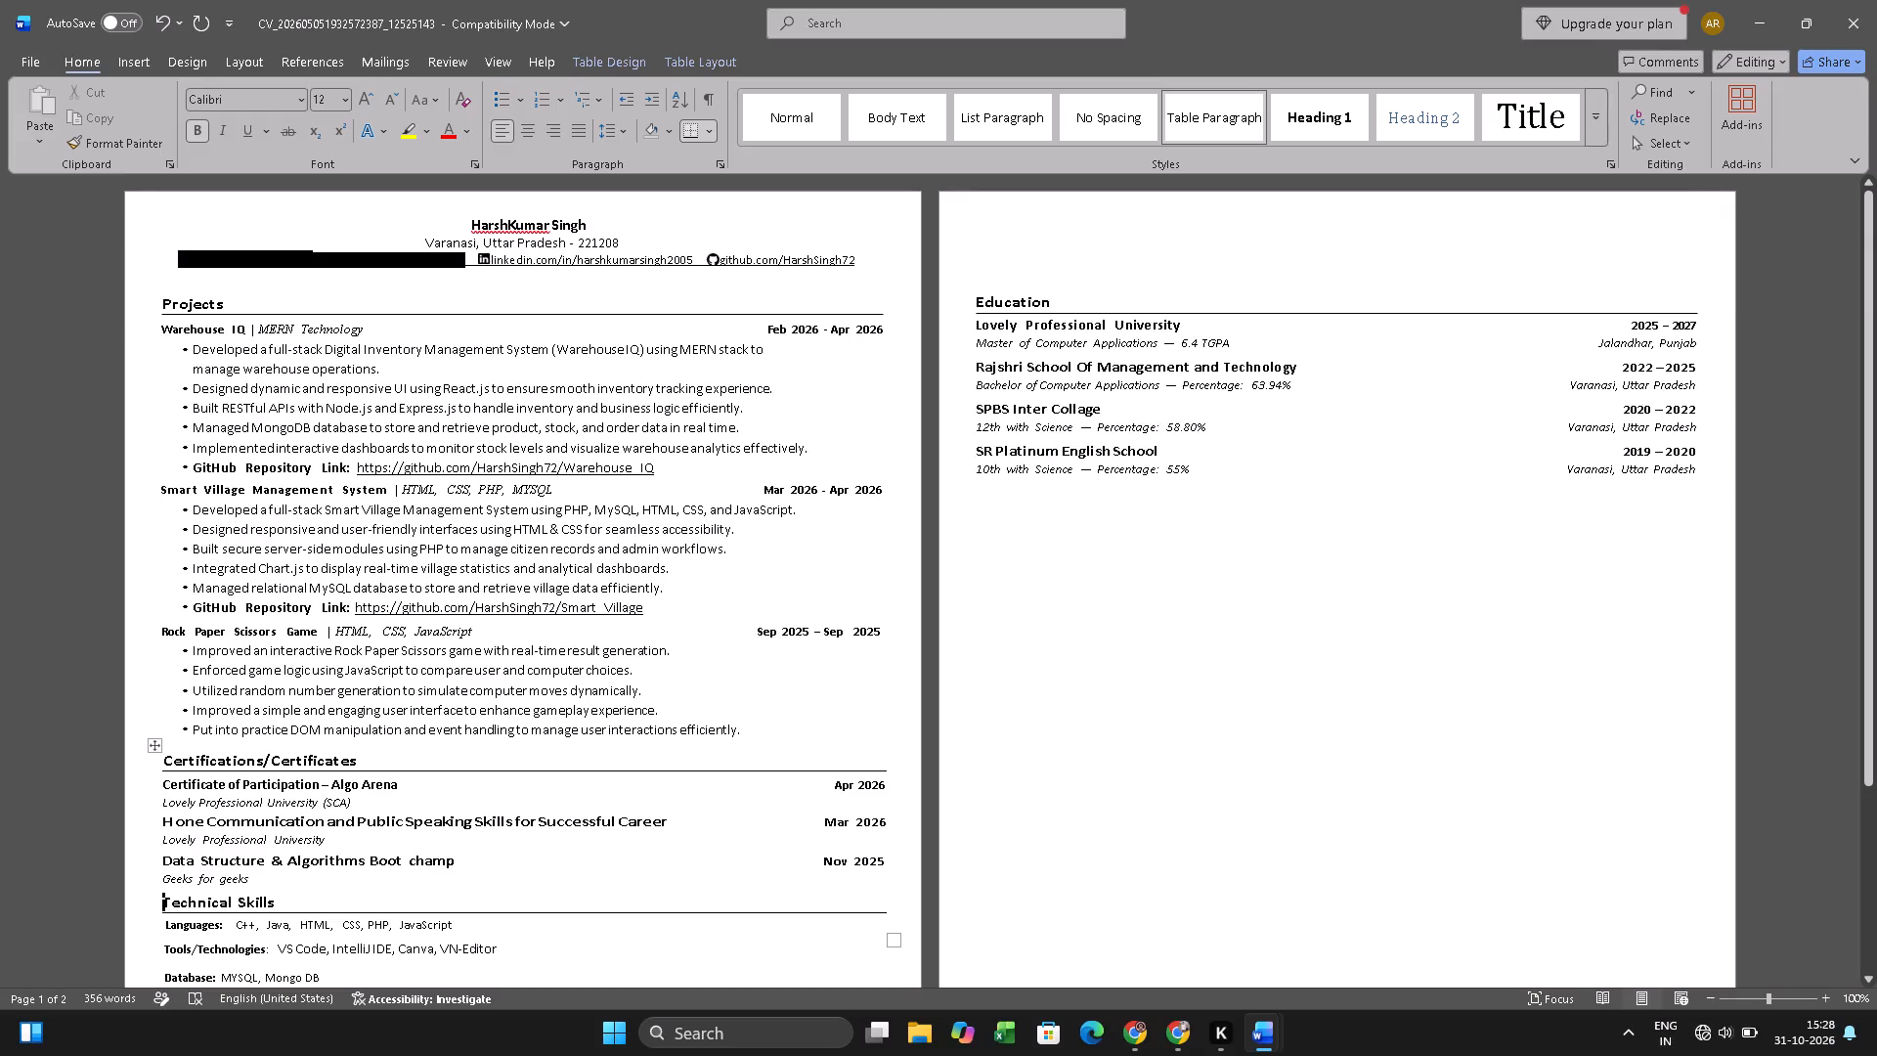
key(BackSpace)
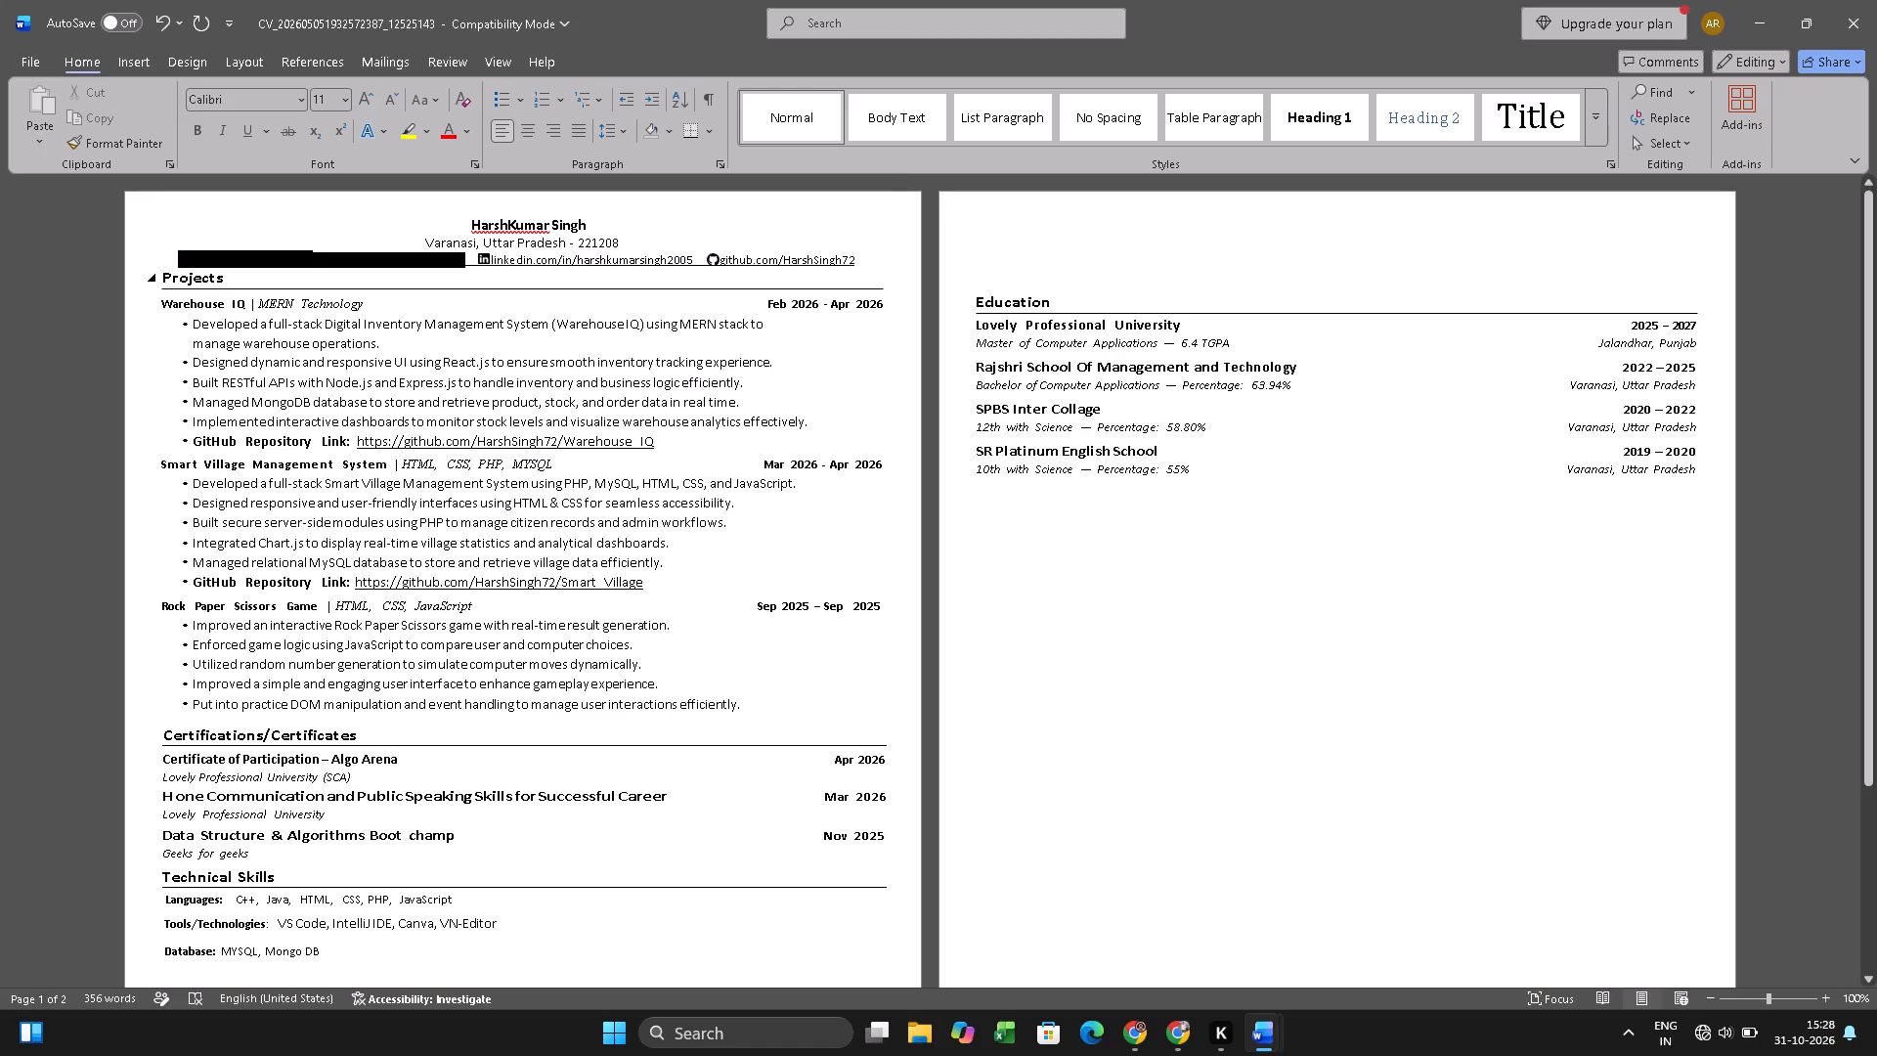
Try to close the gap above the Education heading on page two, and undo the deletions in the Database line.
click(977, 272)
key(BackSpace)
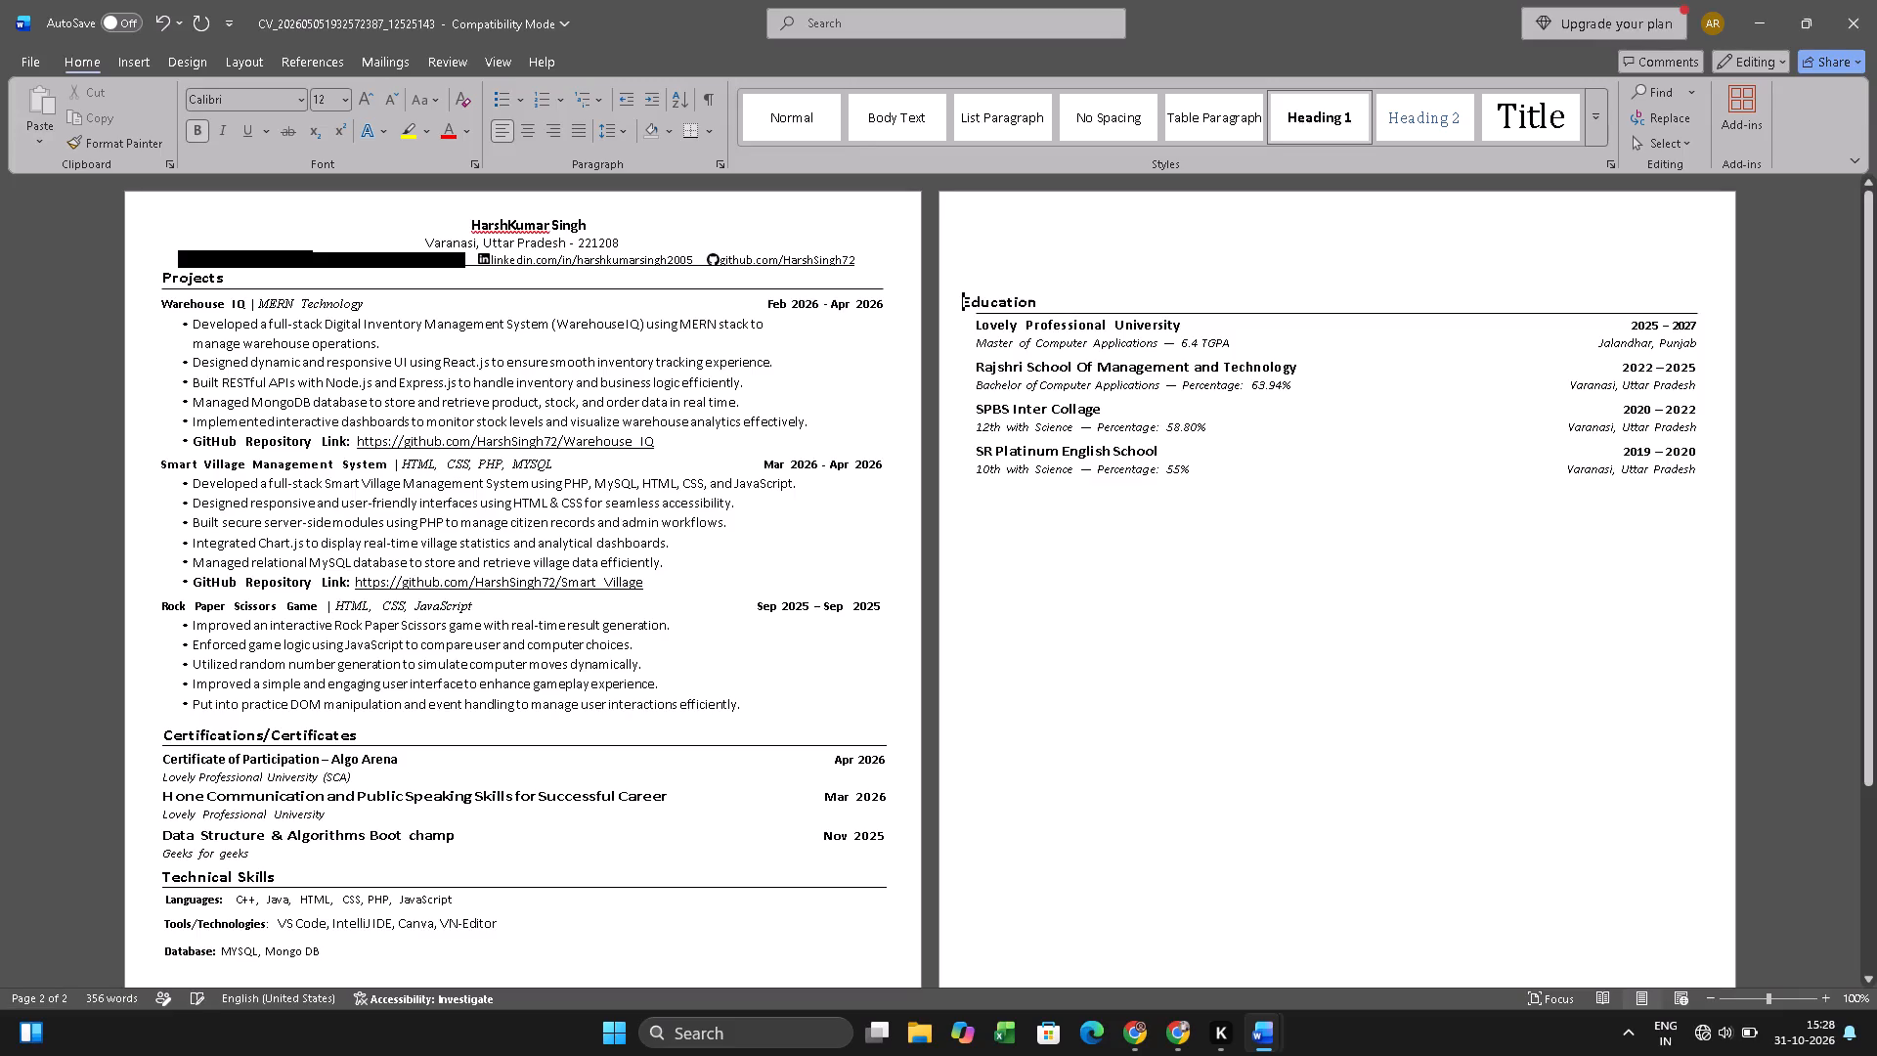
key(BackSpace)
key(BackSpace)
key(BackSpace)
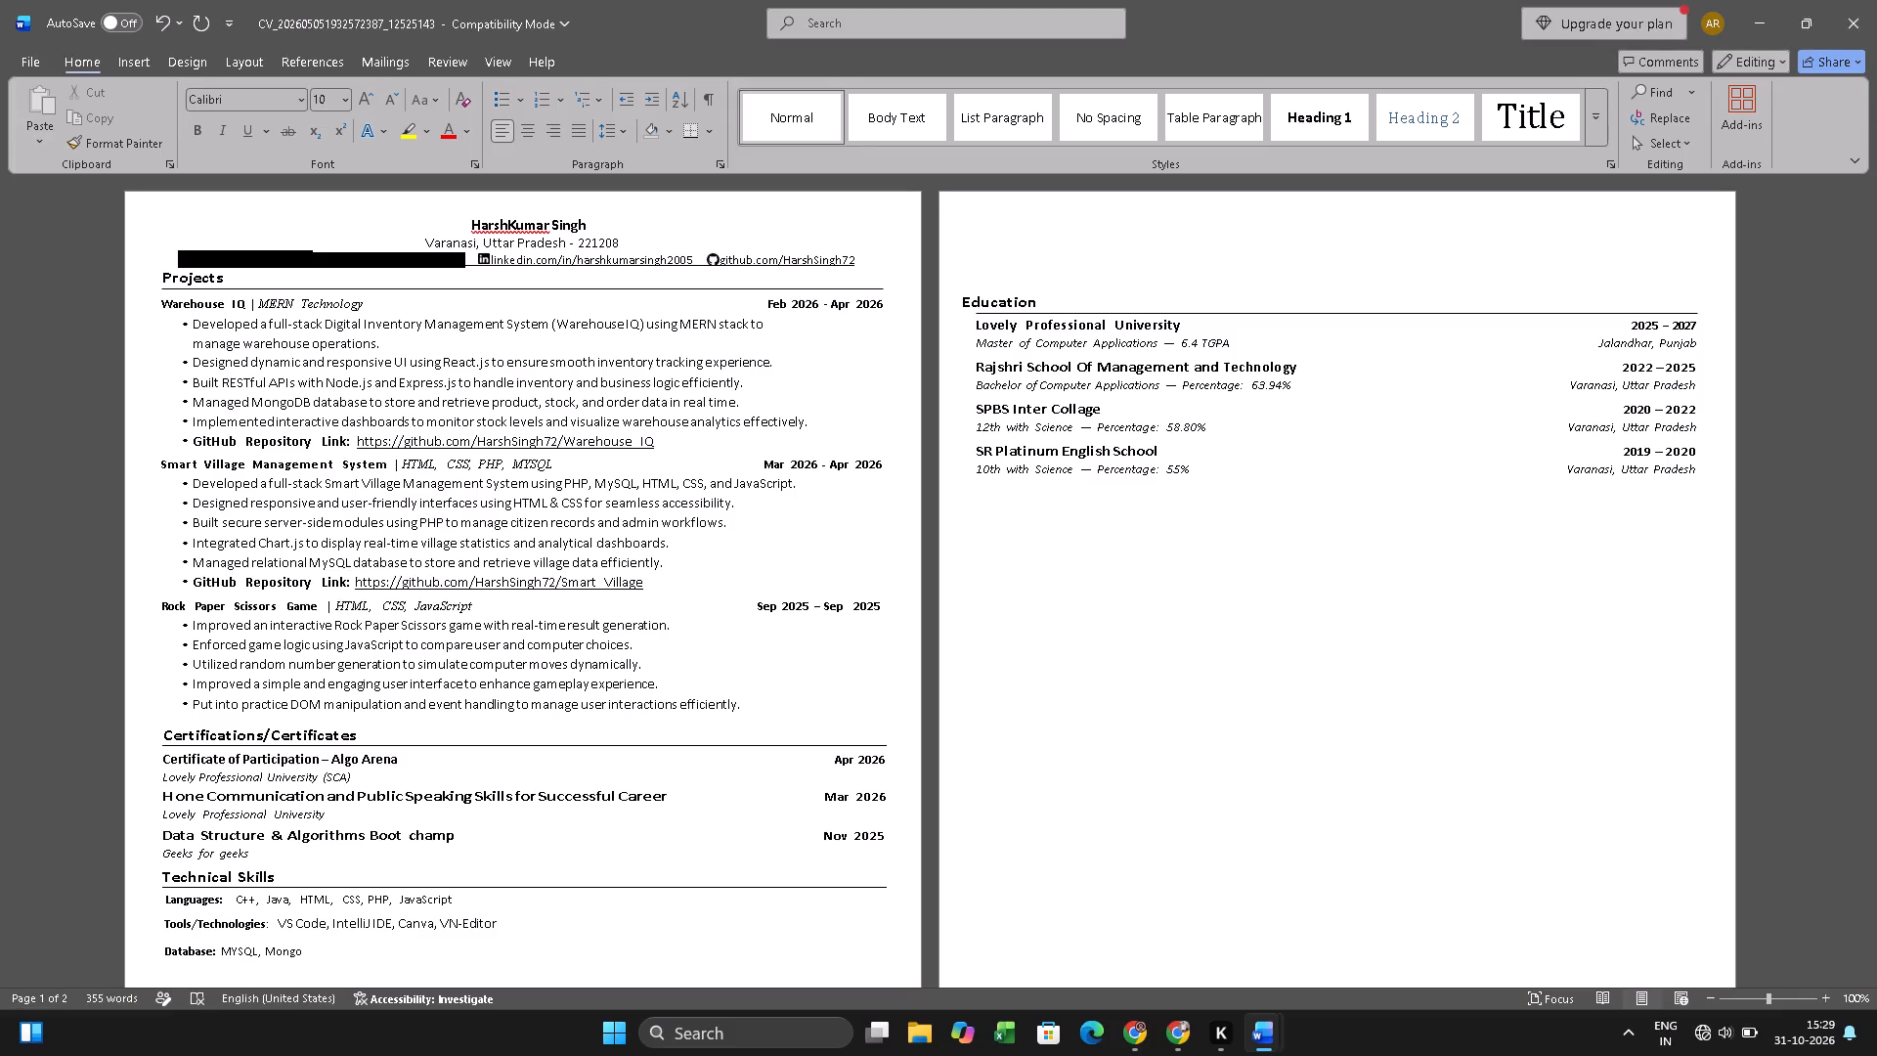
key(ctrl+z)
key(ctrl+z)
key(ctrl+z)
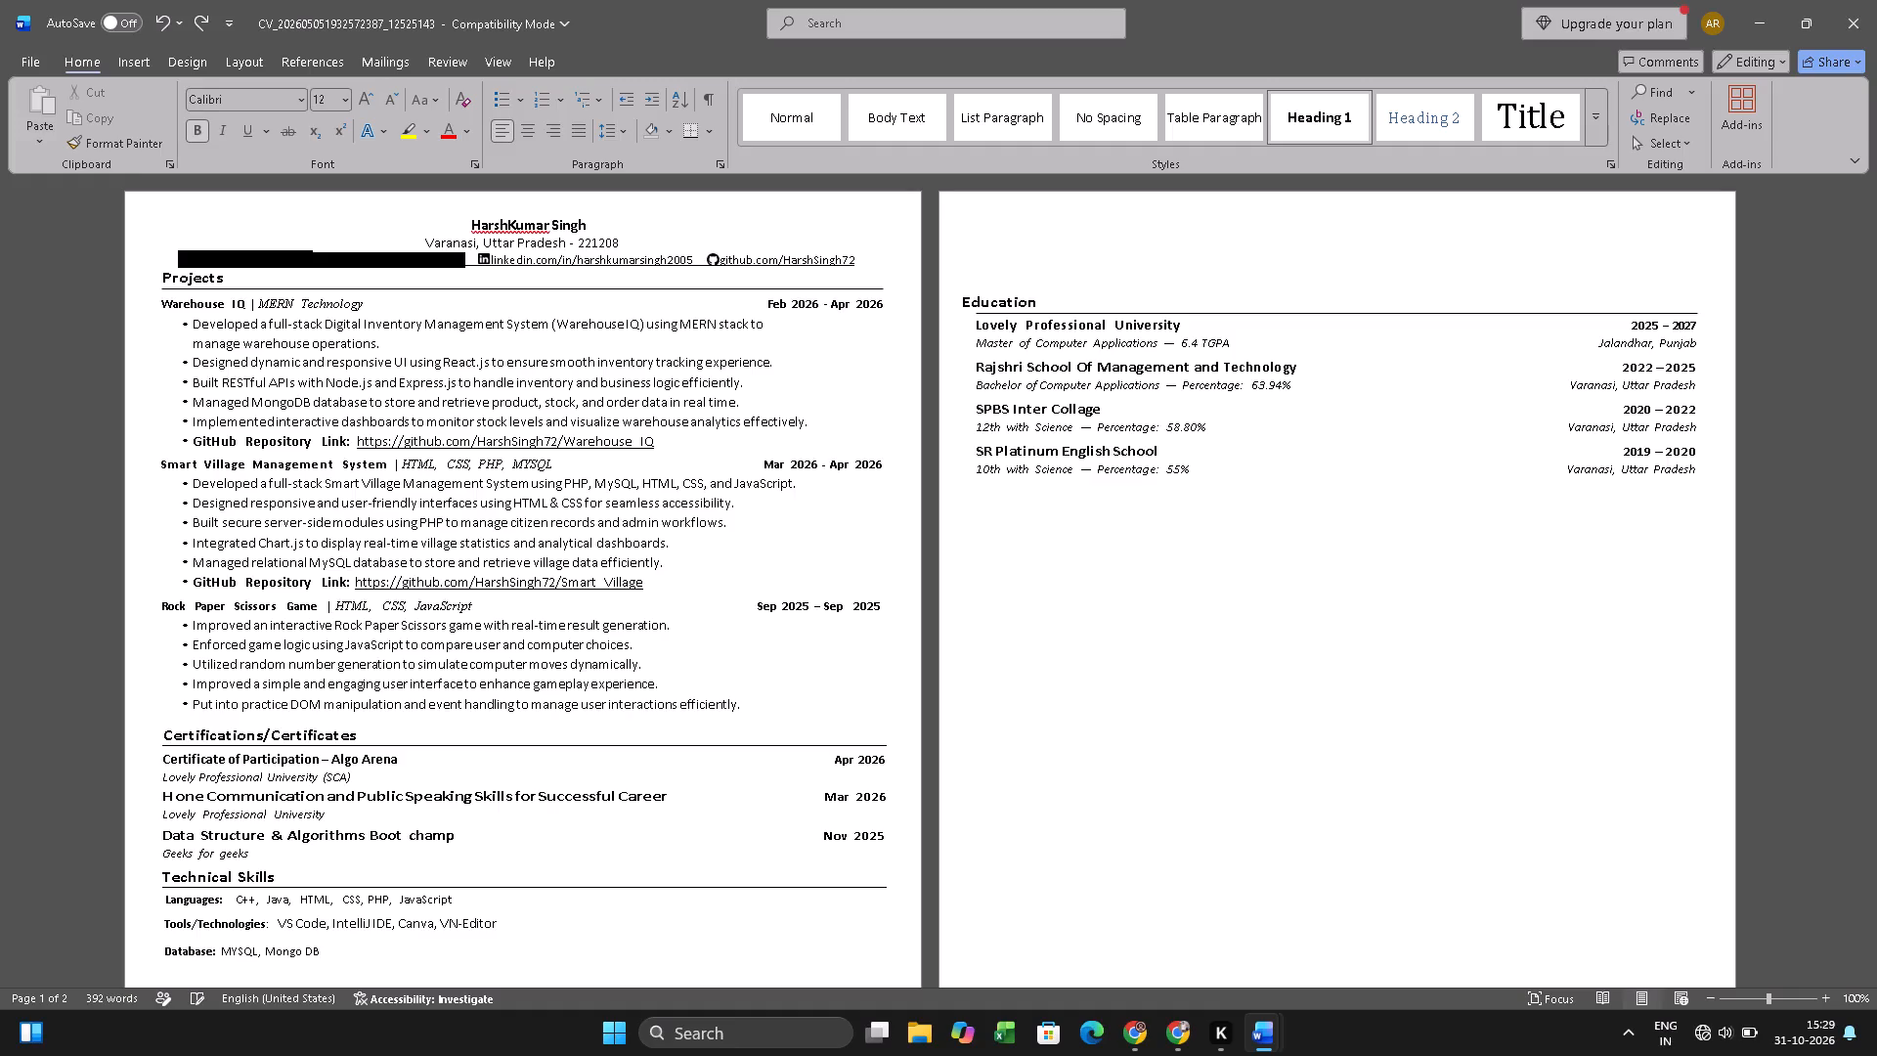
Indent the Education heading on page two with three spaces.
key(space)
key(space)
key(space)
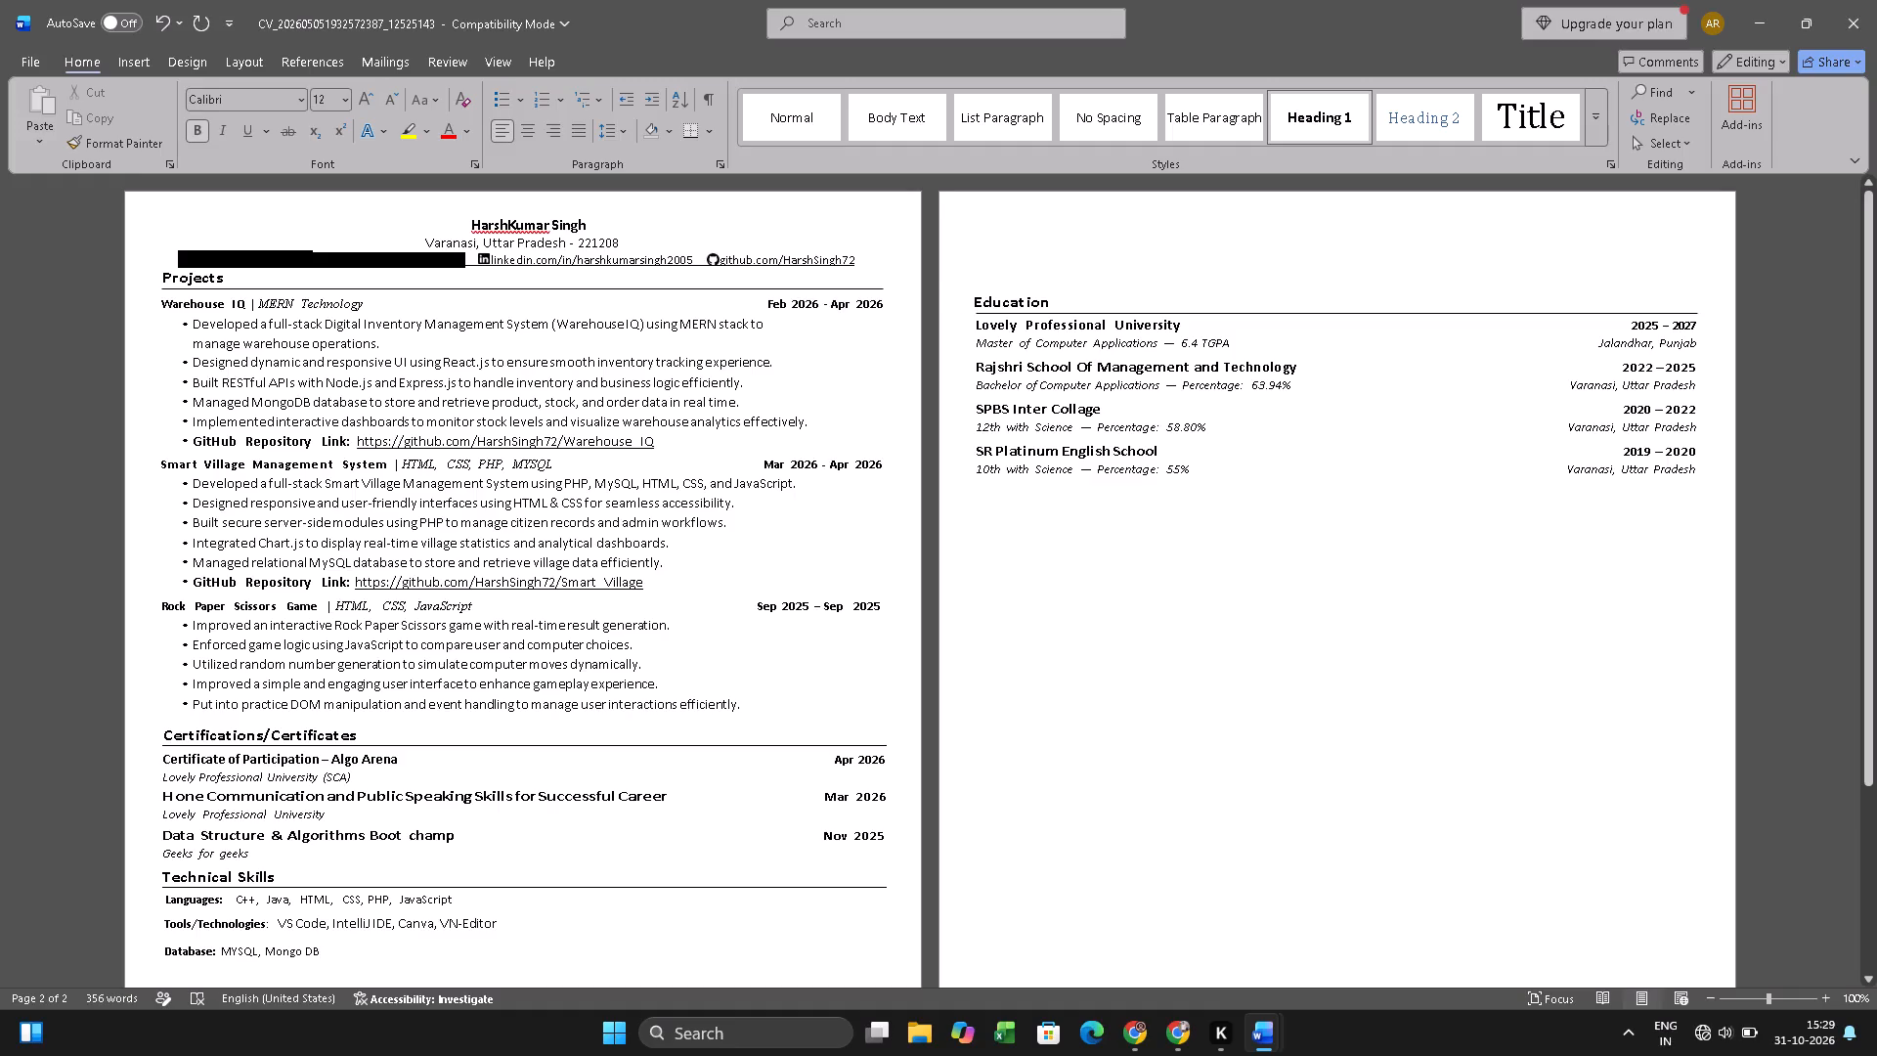
Move the whole Education section from page two to a new line below the Database entry on page one.
click(1709, 466)
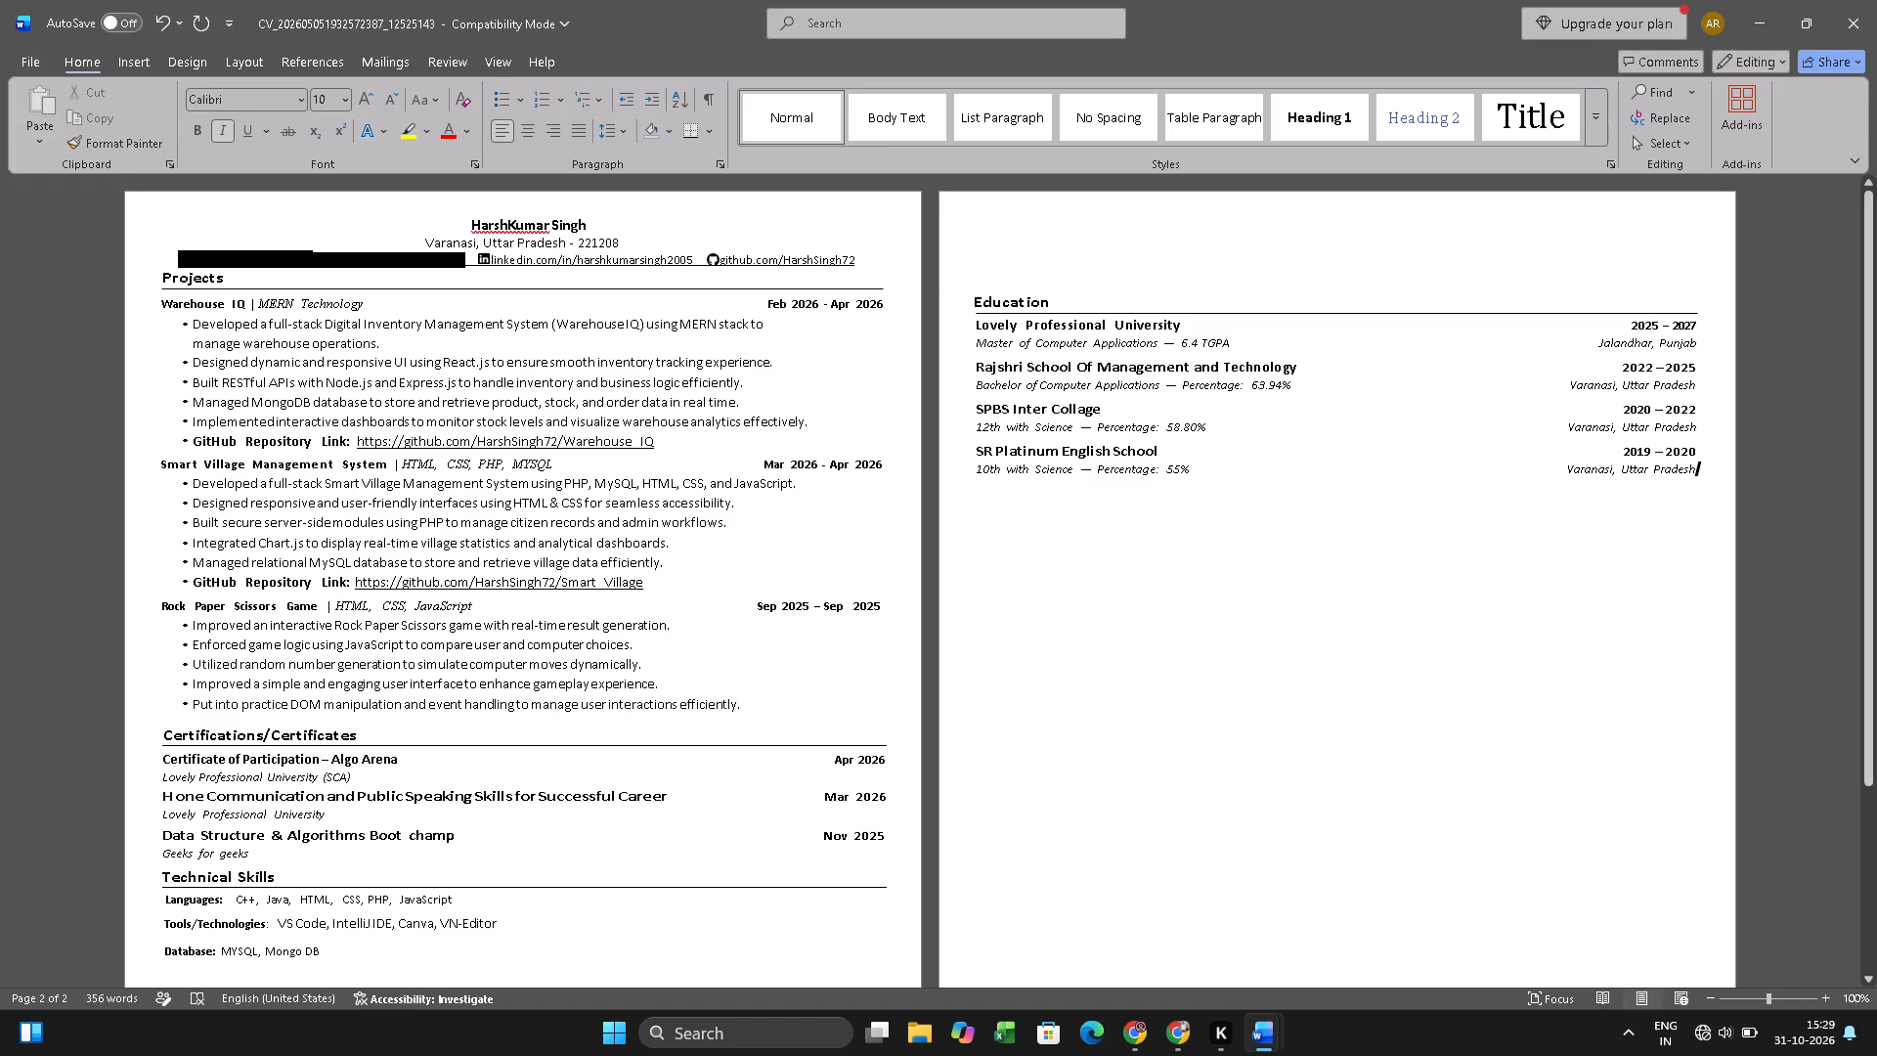
click(1695, 470)
drag(1695, 470, 1413, 379)
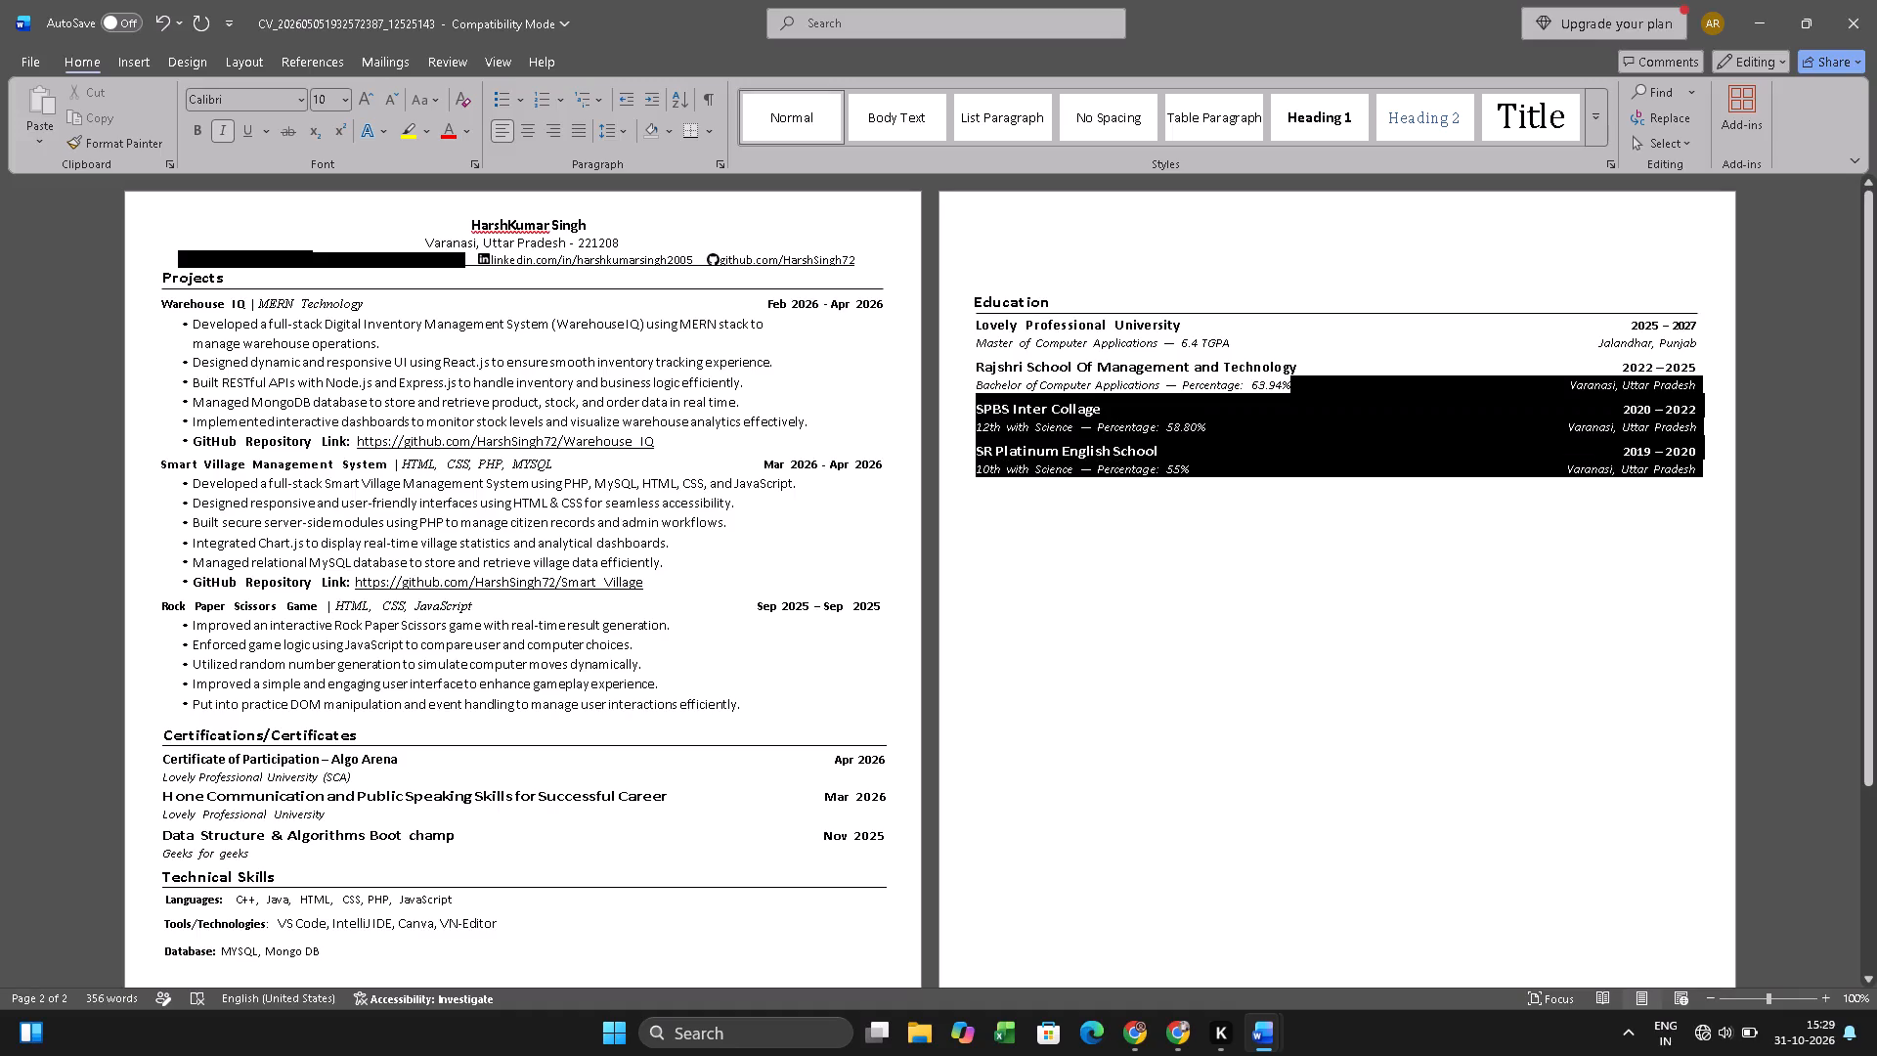
drag(1413, 379, 938, 258)
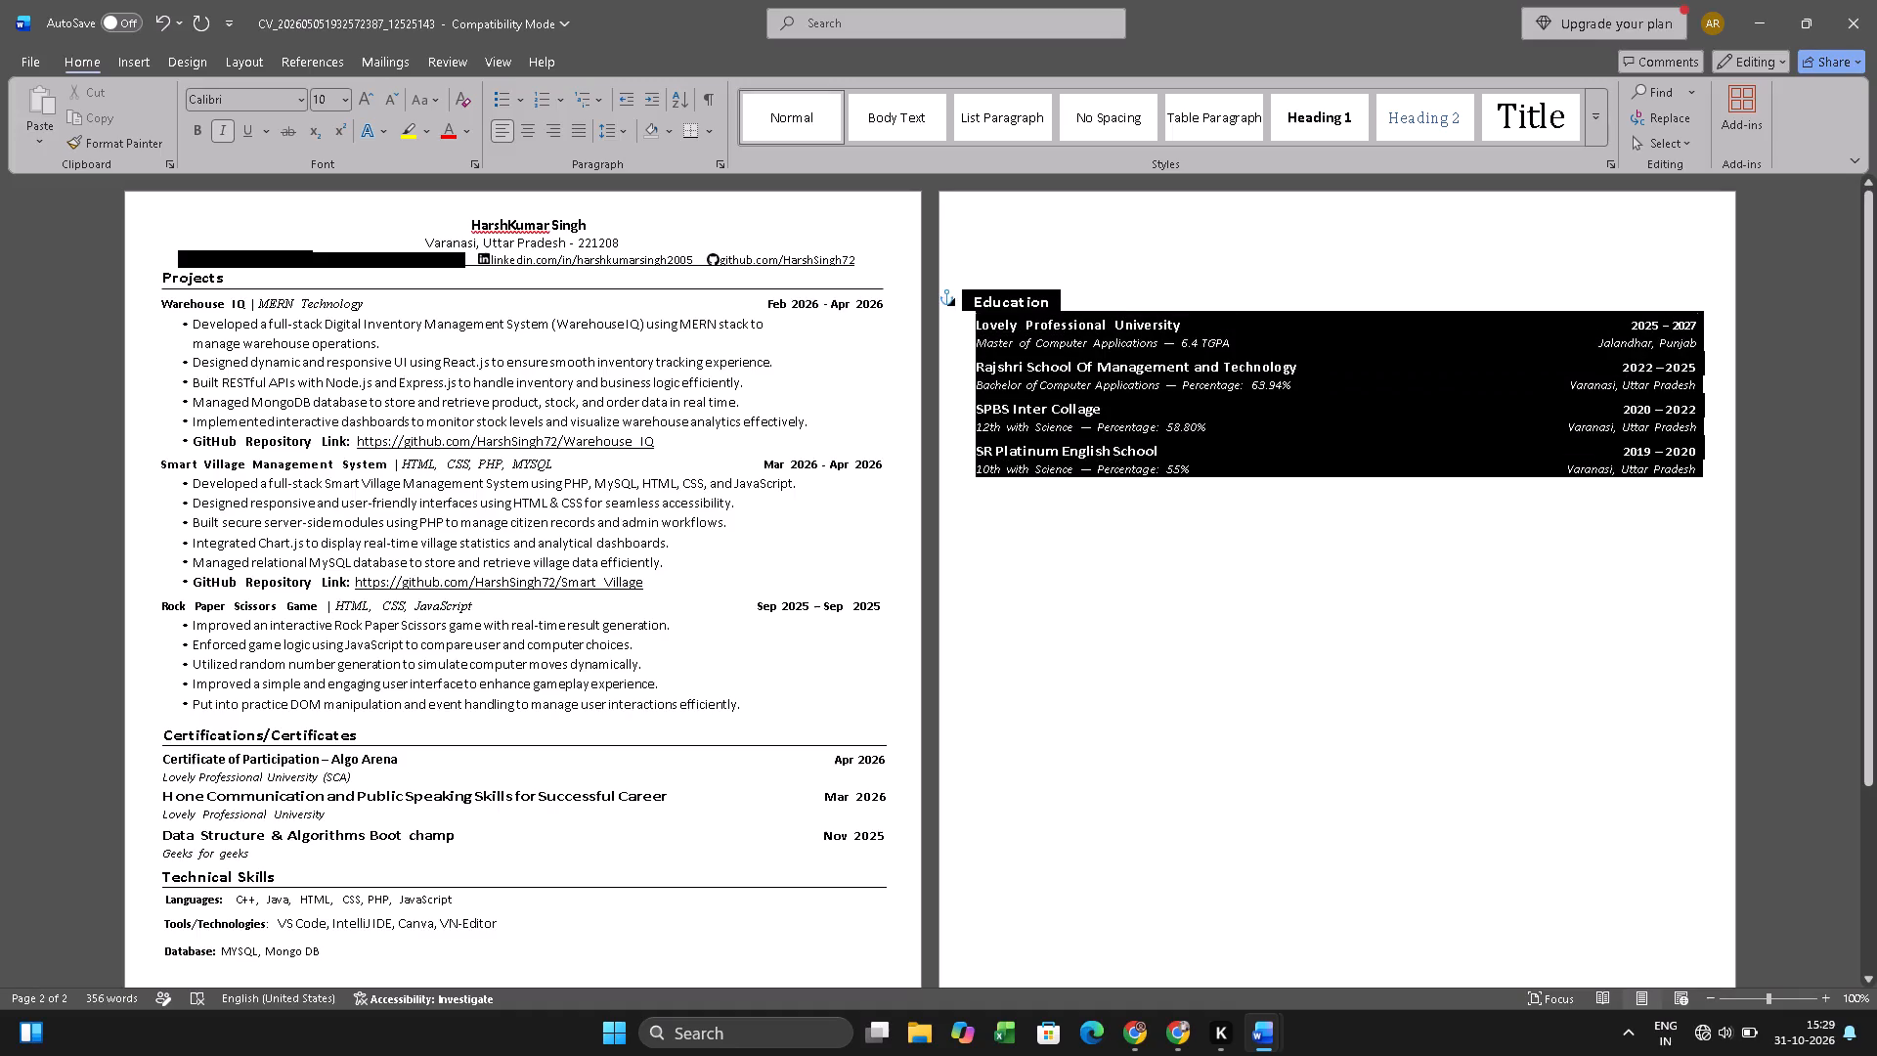
drag(938, 258, 976, 289)
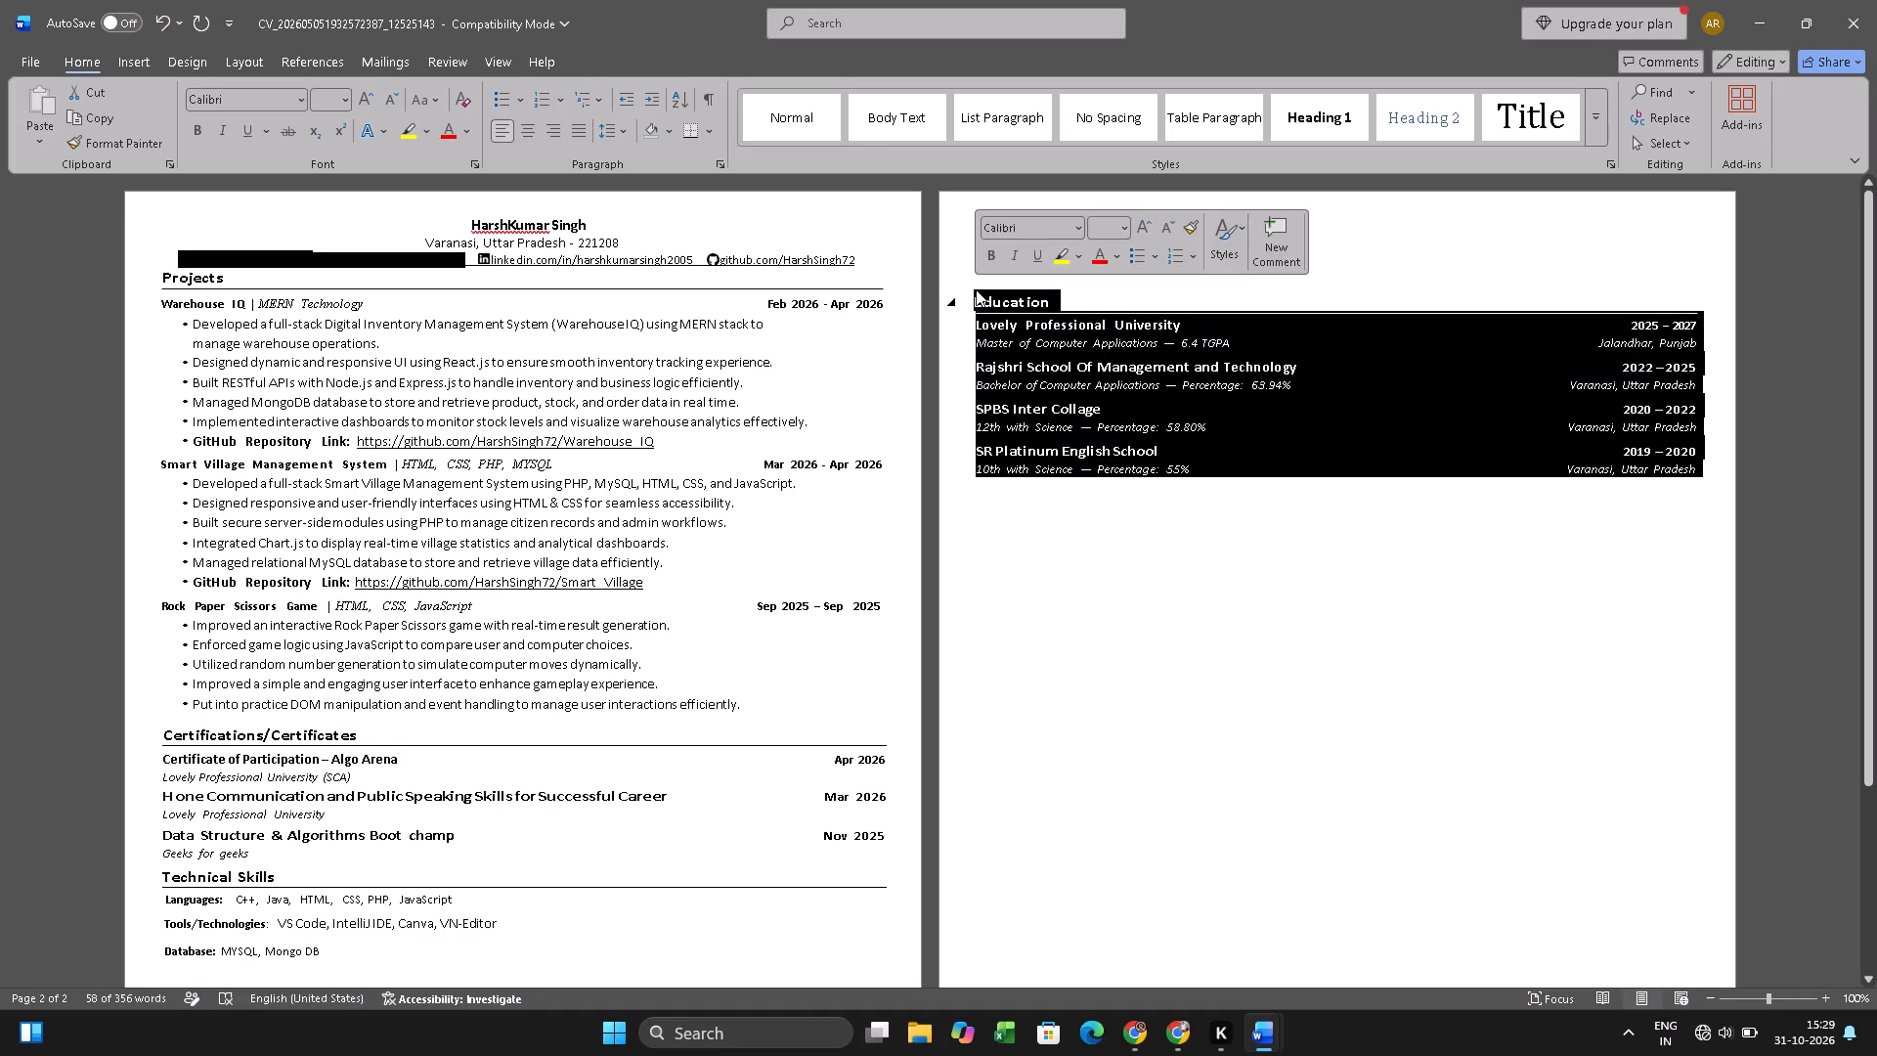
key(ctrl+x)
scroll(571, 684, down, 1)
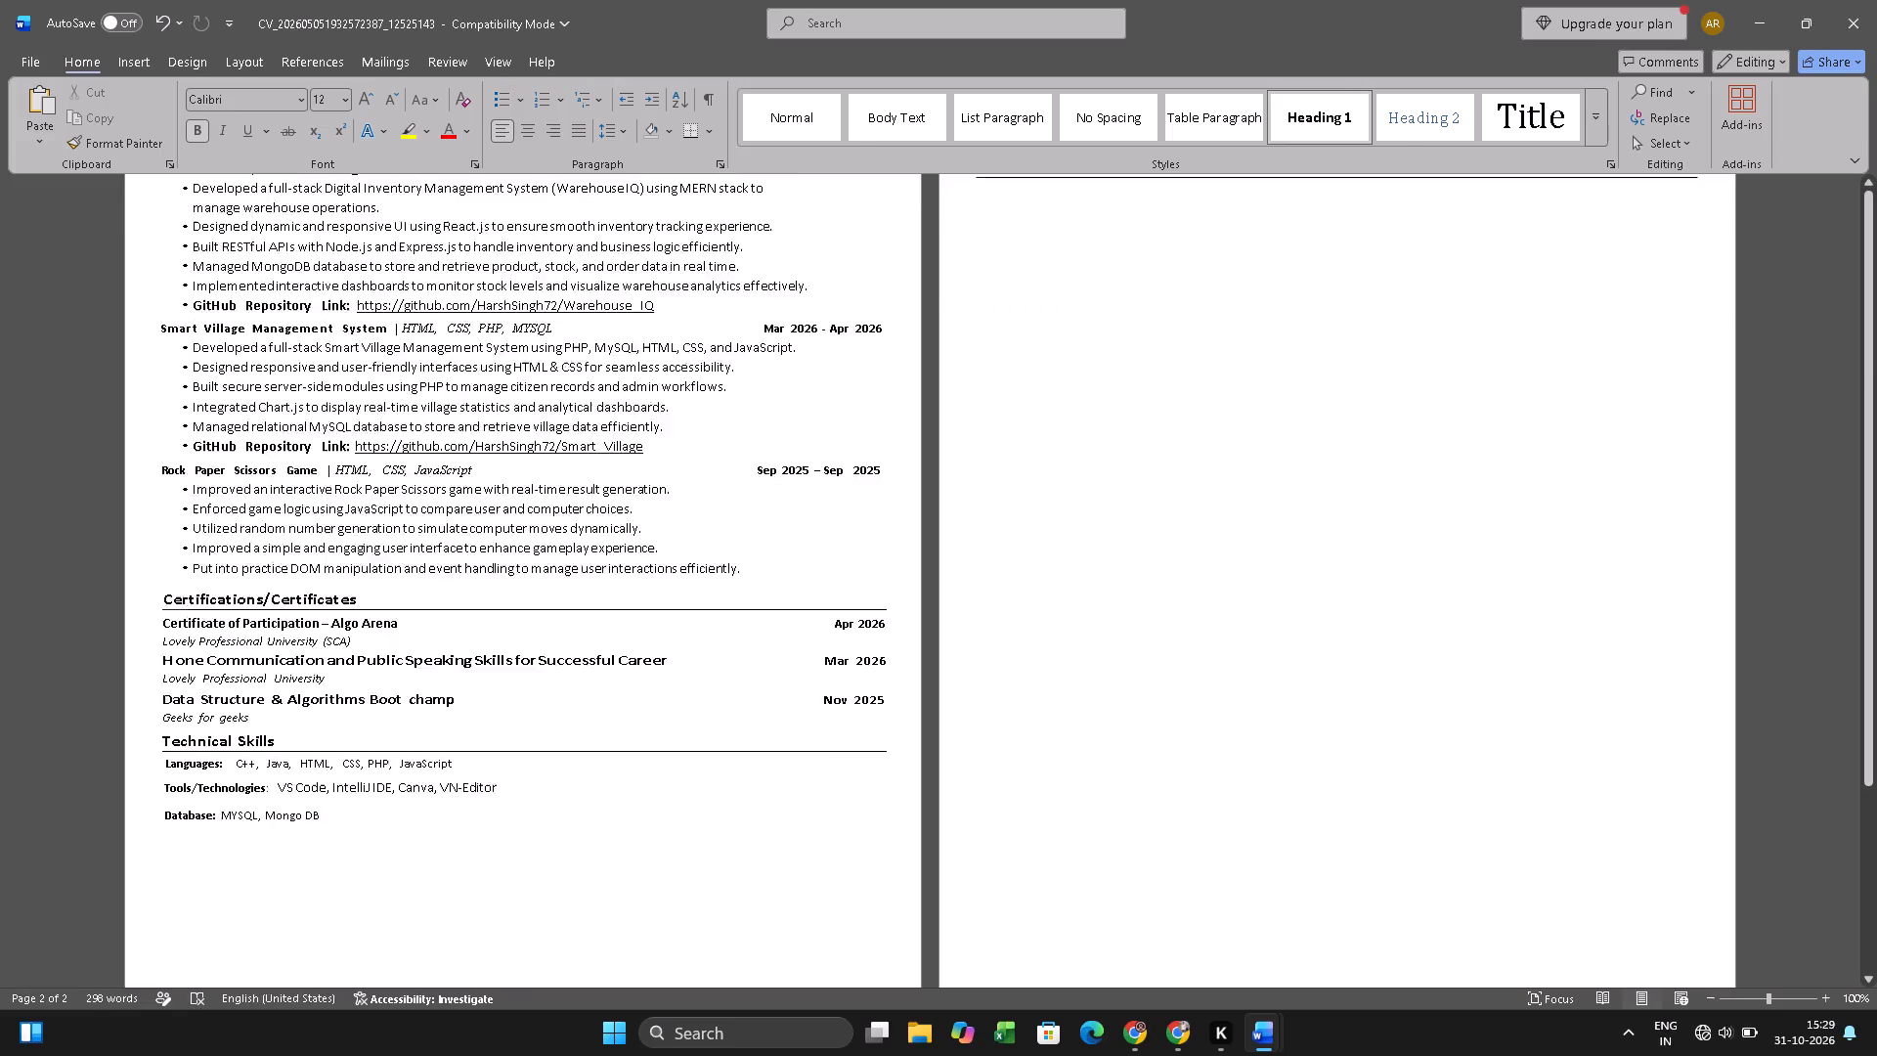
scroll(571, 684, down, 1)
click(357, 696)
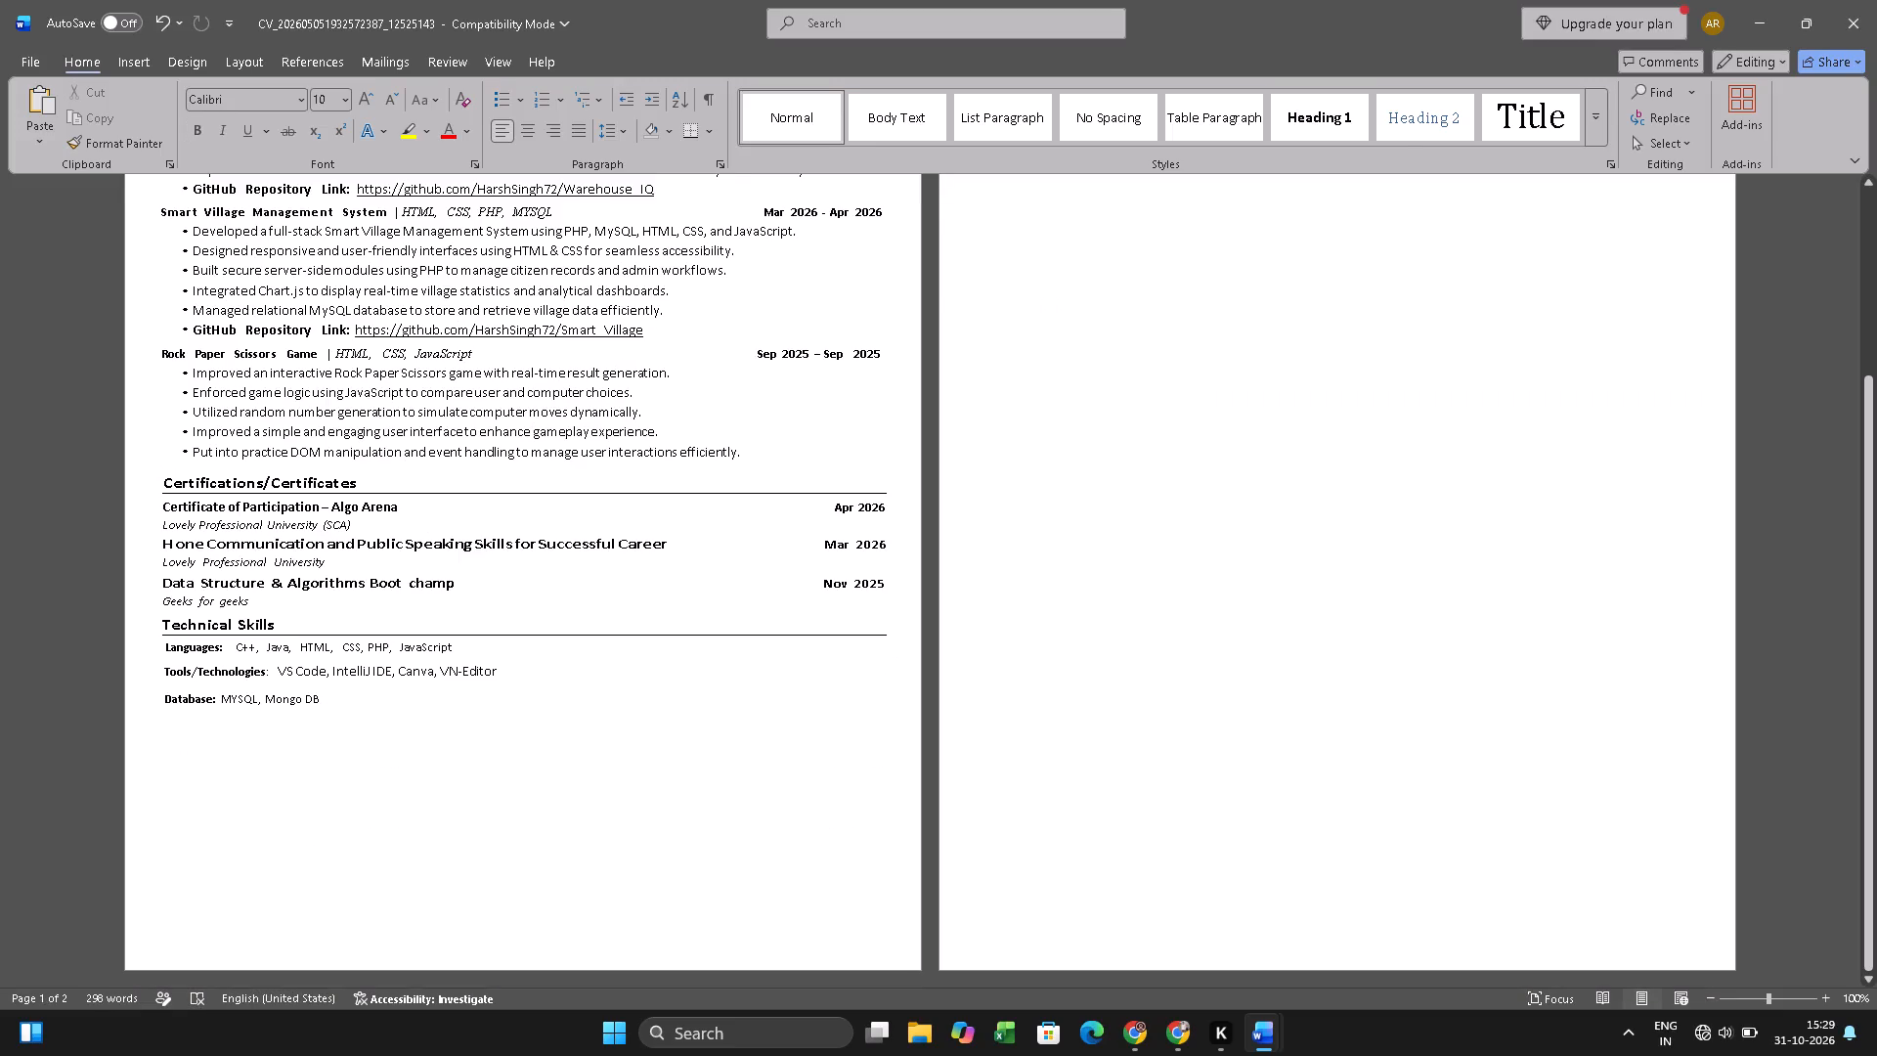
key(shift+Return)
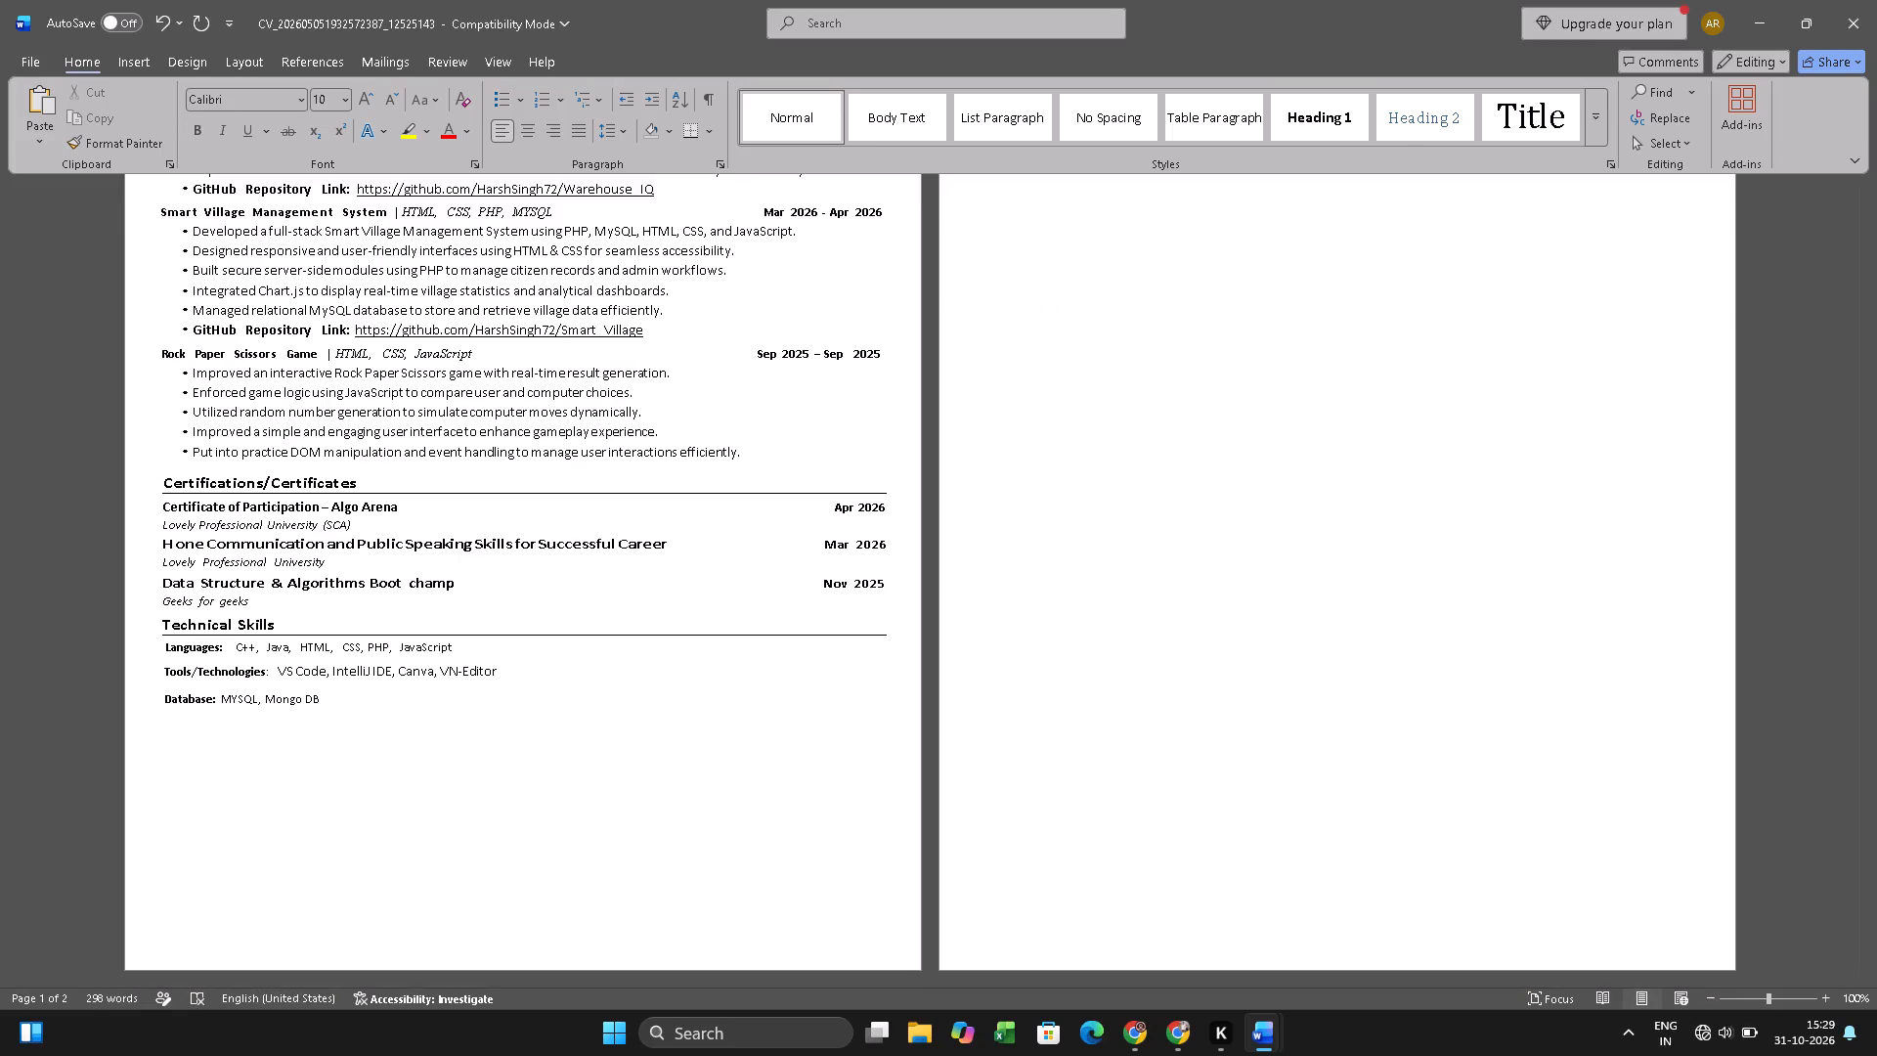
click(351, 696)
key(shift+Return)
key(ctrl+v)
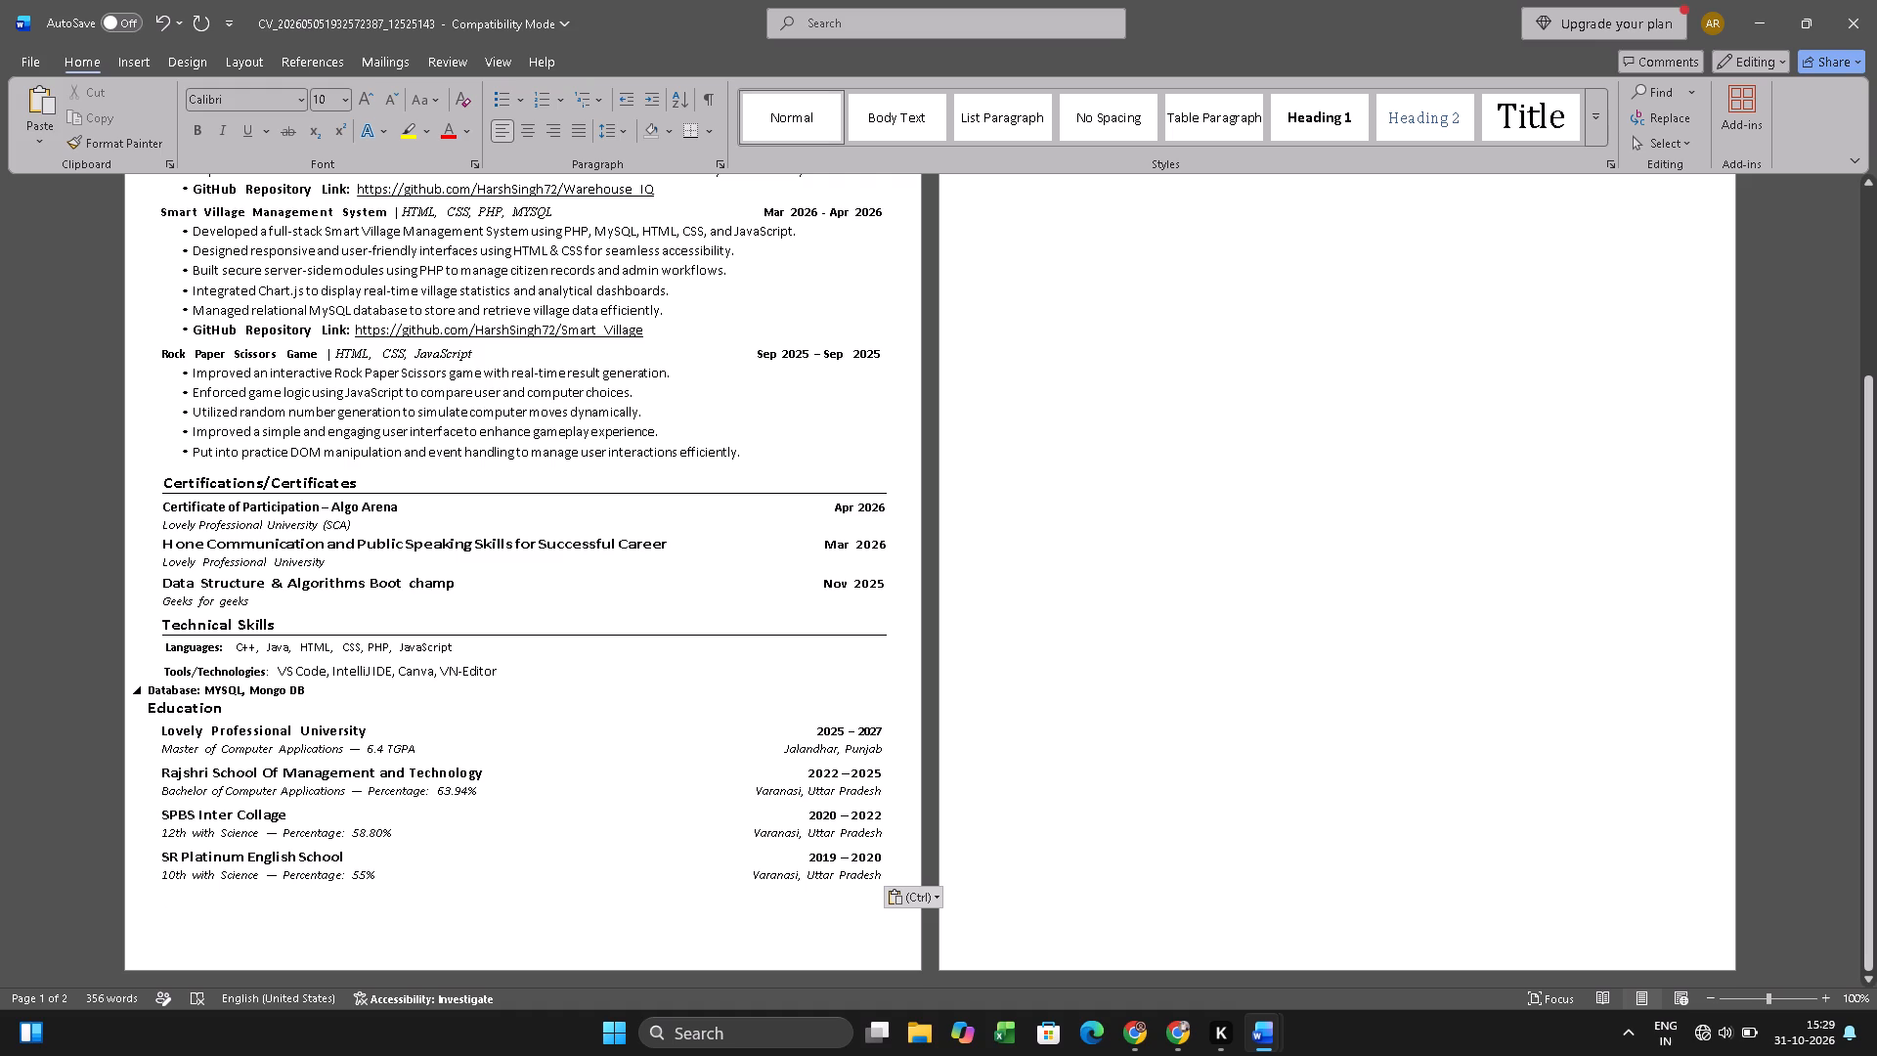
Add a line break after the Database entry to separate it from the Education heading.
click(351, 684)
key(shift+Return)
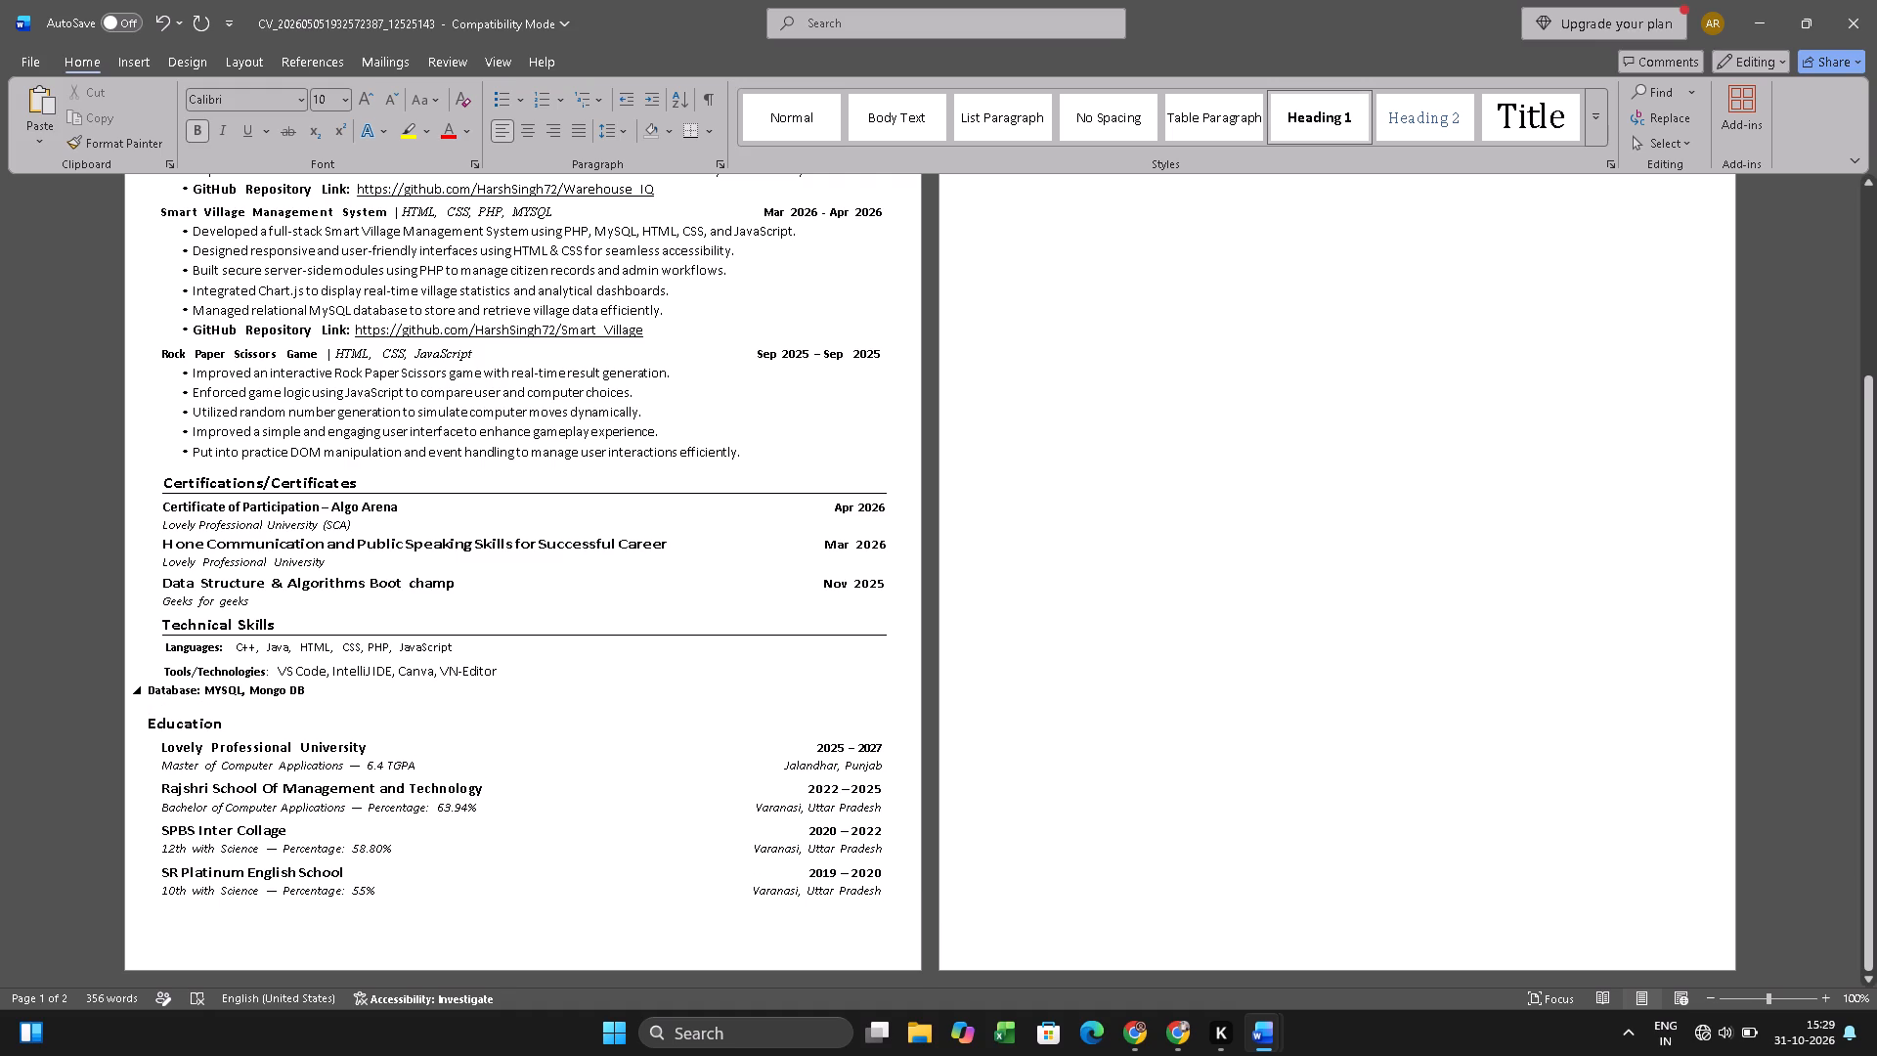
Indent the Database line so it aligns with the other Technical Skills entries.
click(151, 687)
key(Tab)
key(Tab)
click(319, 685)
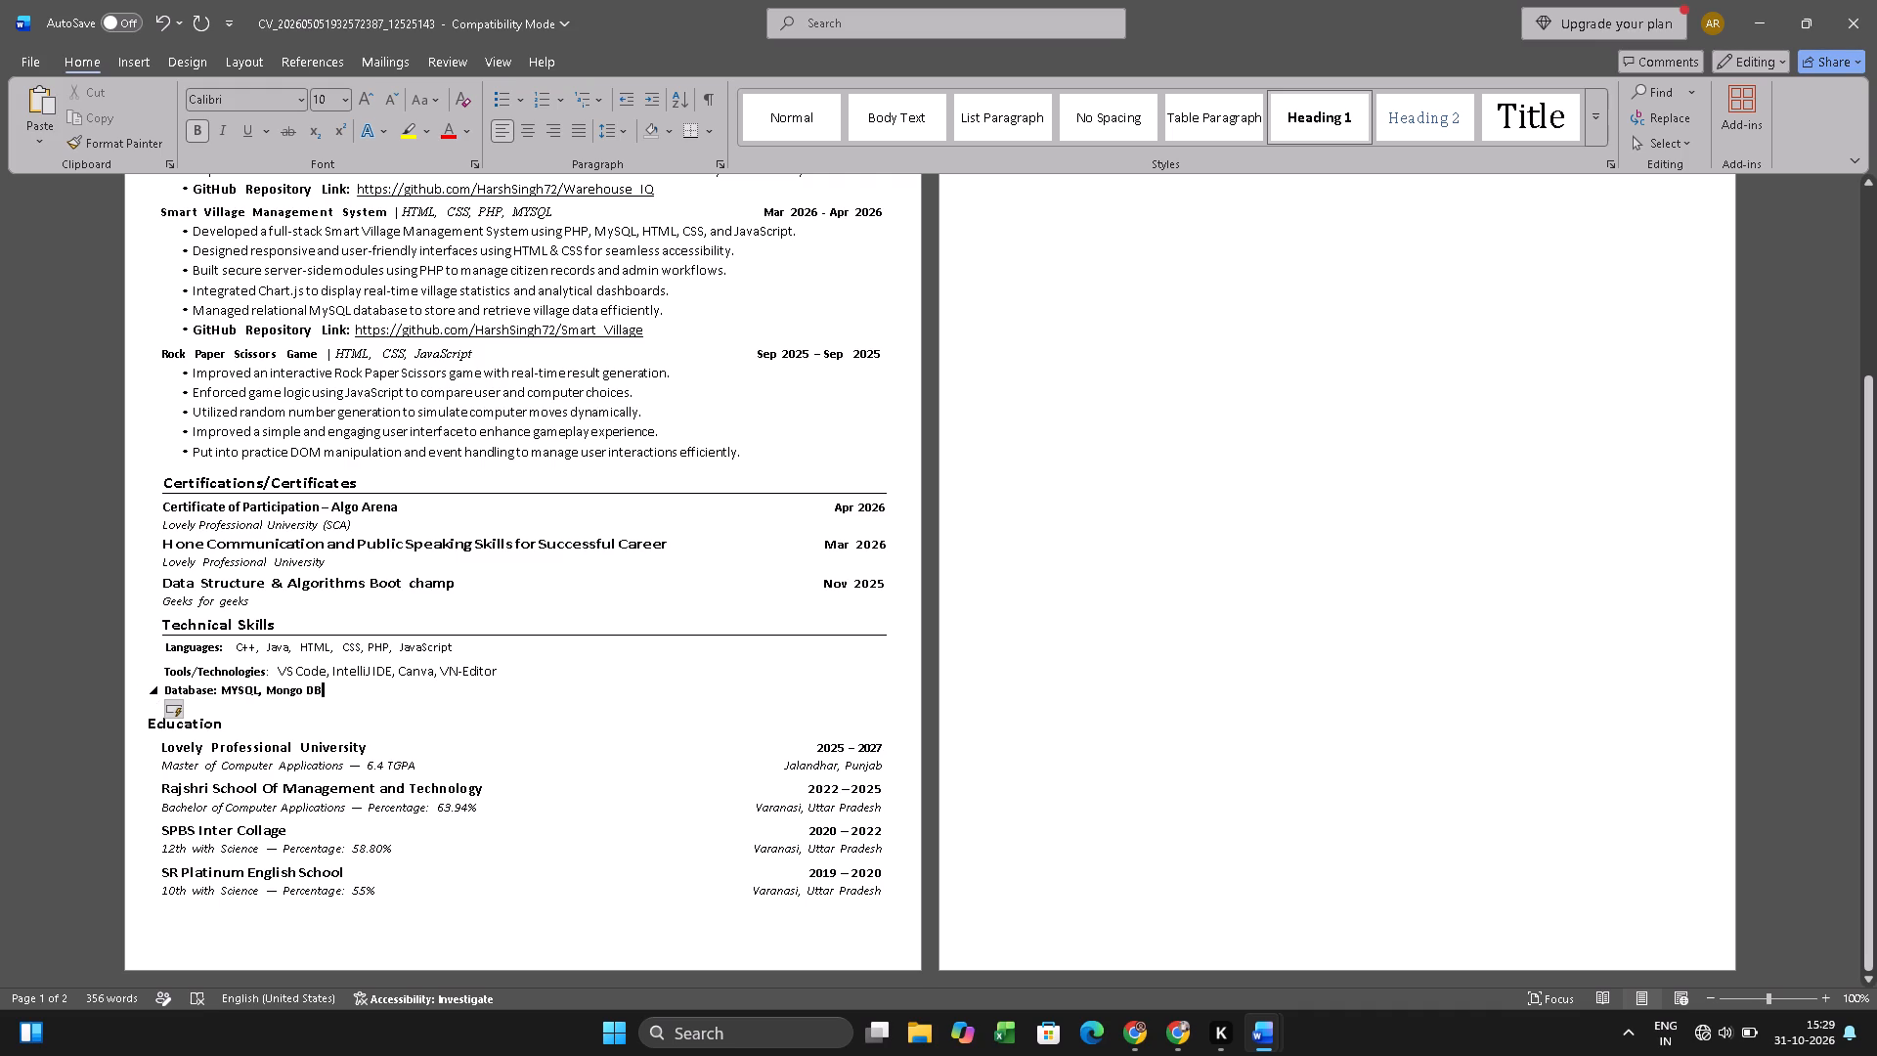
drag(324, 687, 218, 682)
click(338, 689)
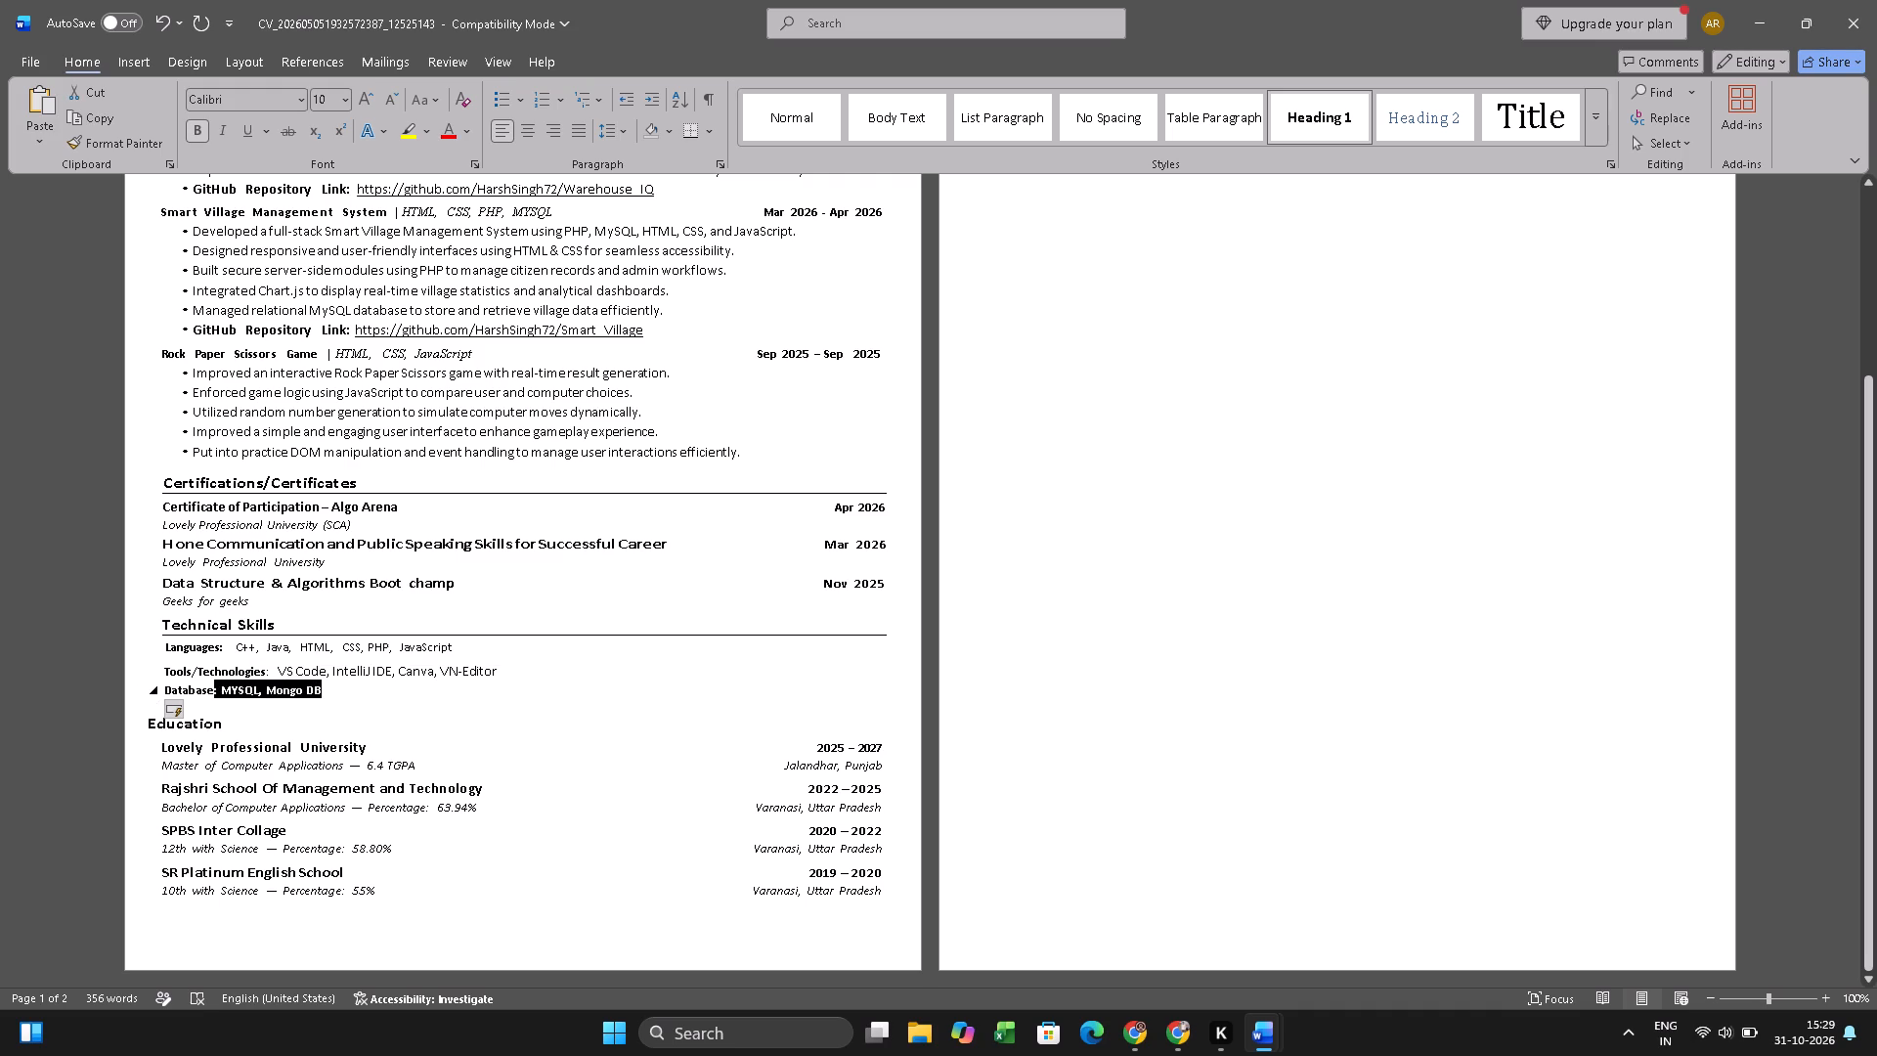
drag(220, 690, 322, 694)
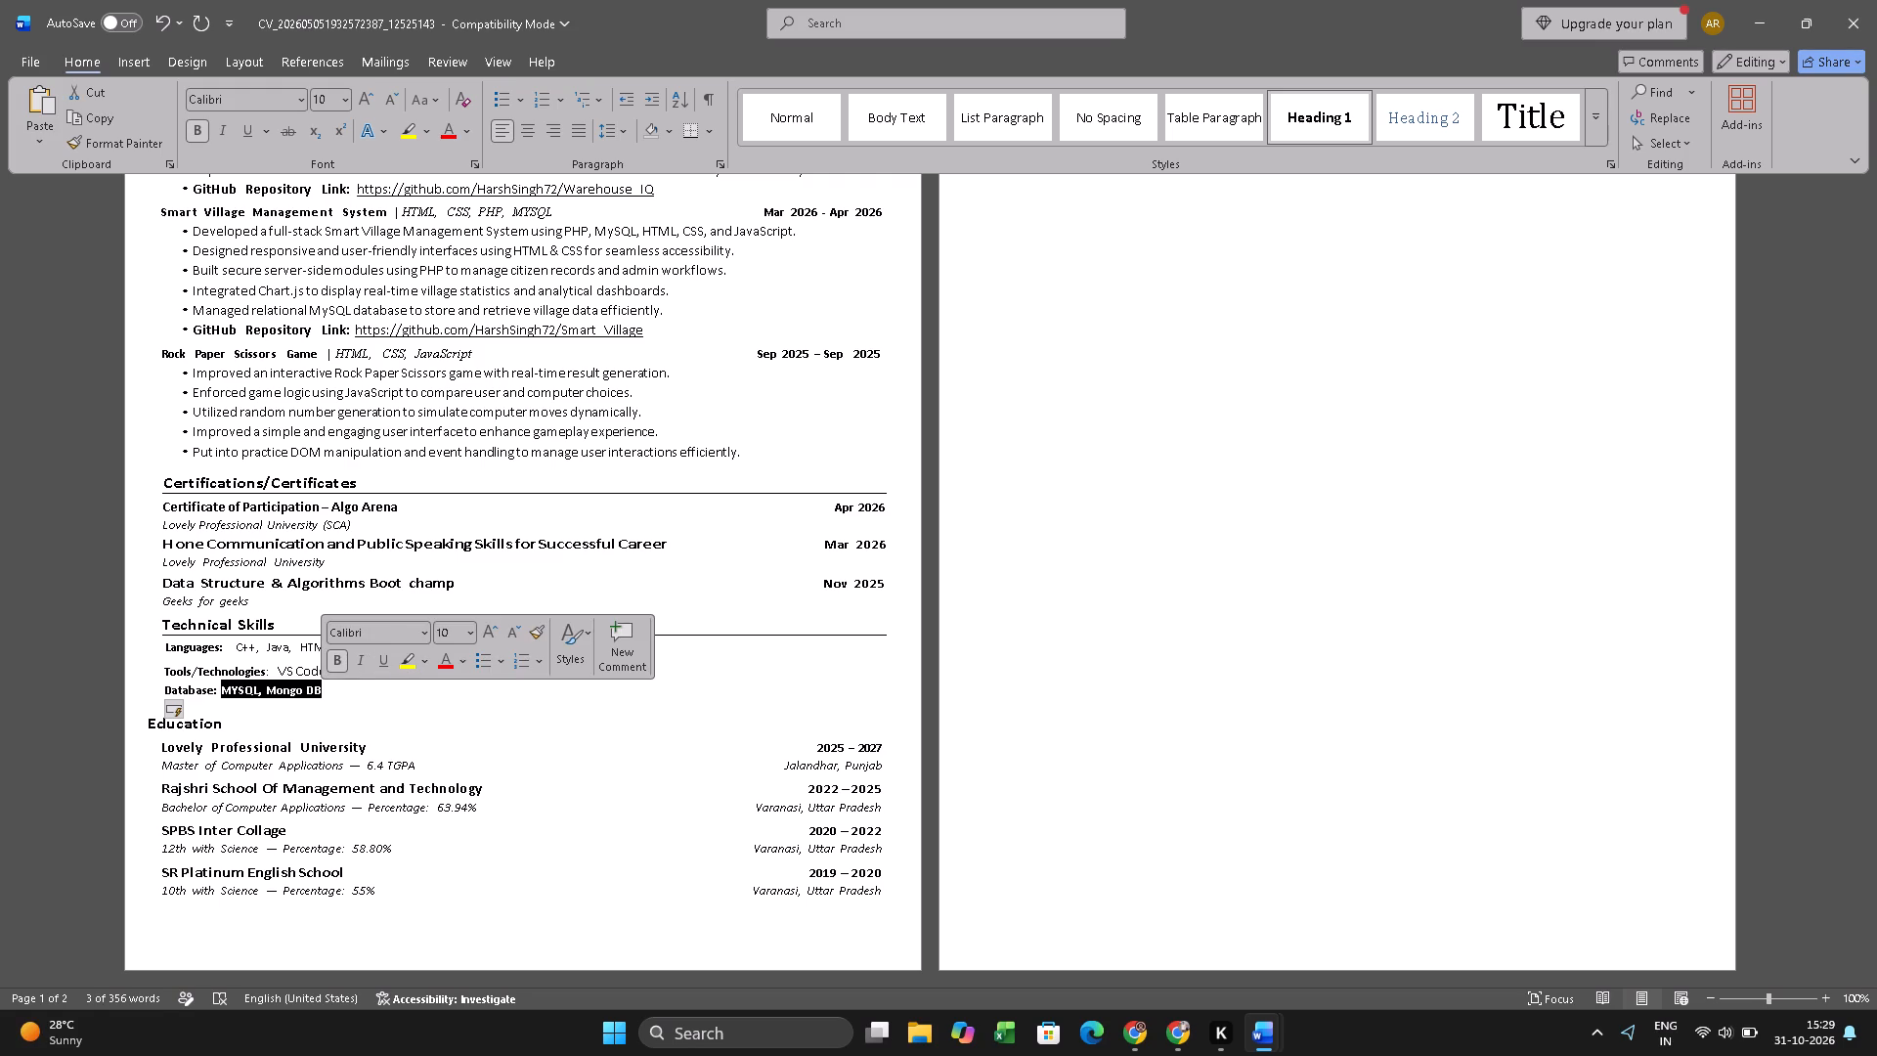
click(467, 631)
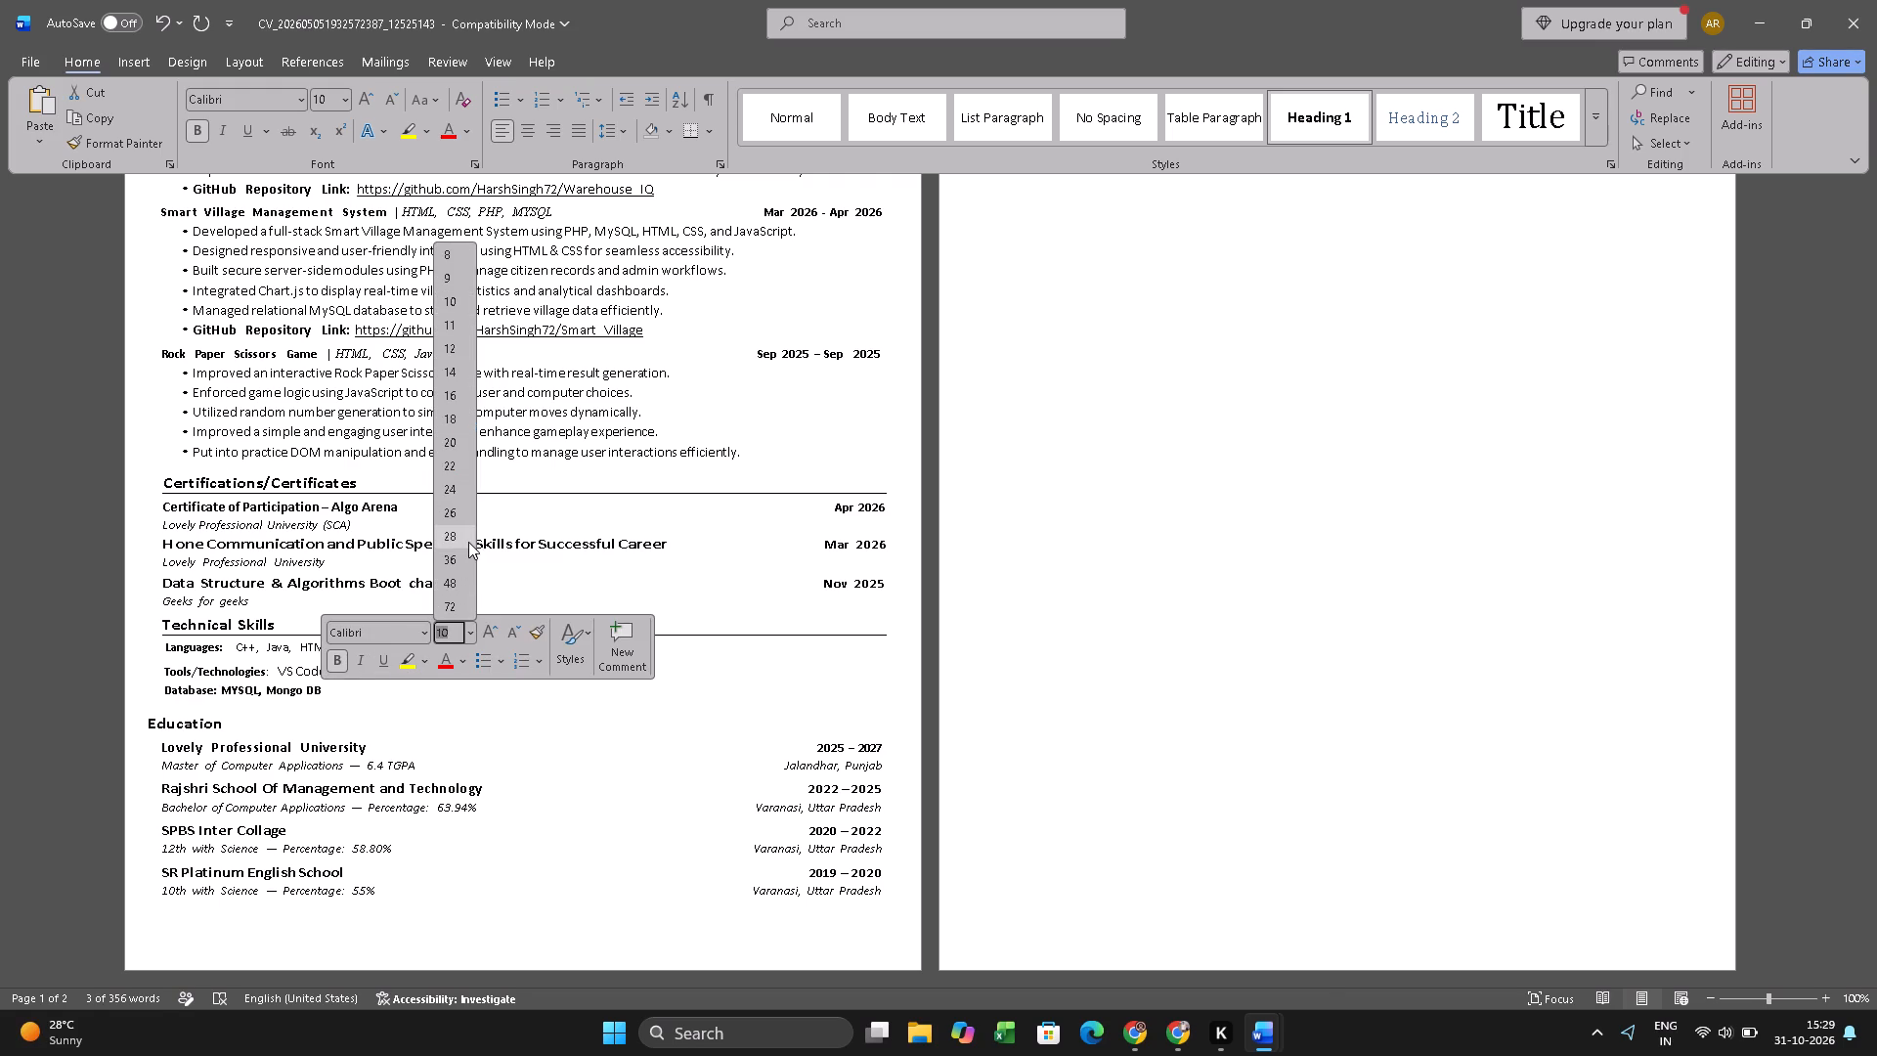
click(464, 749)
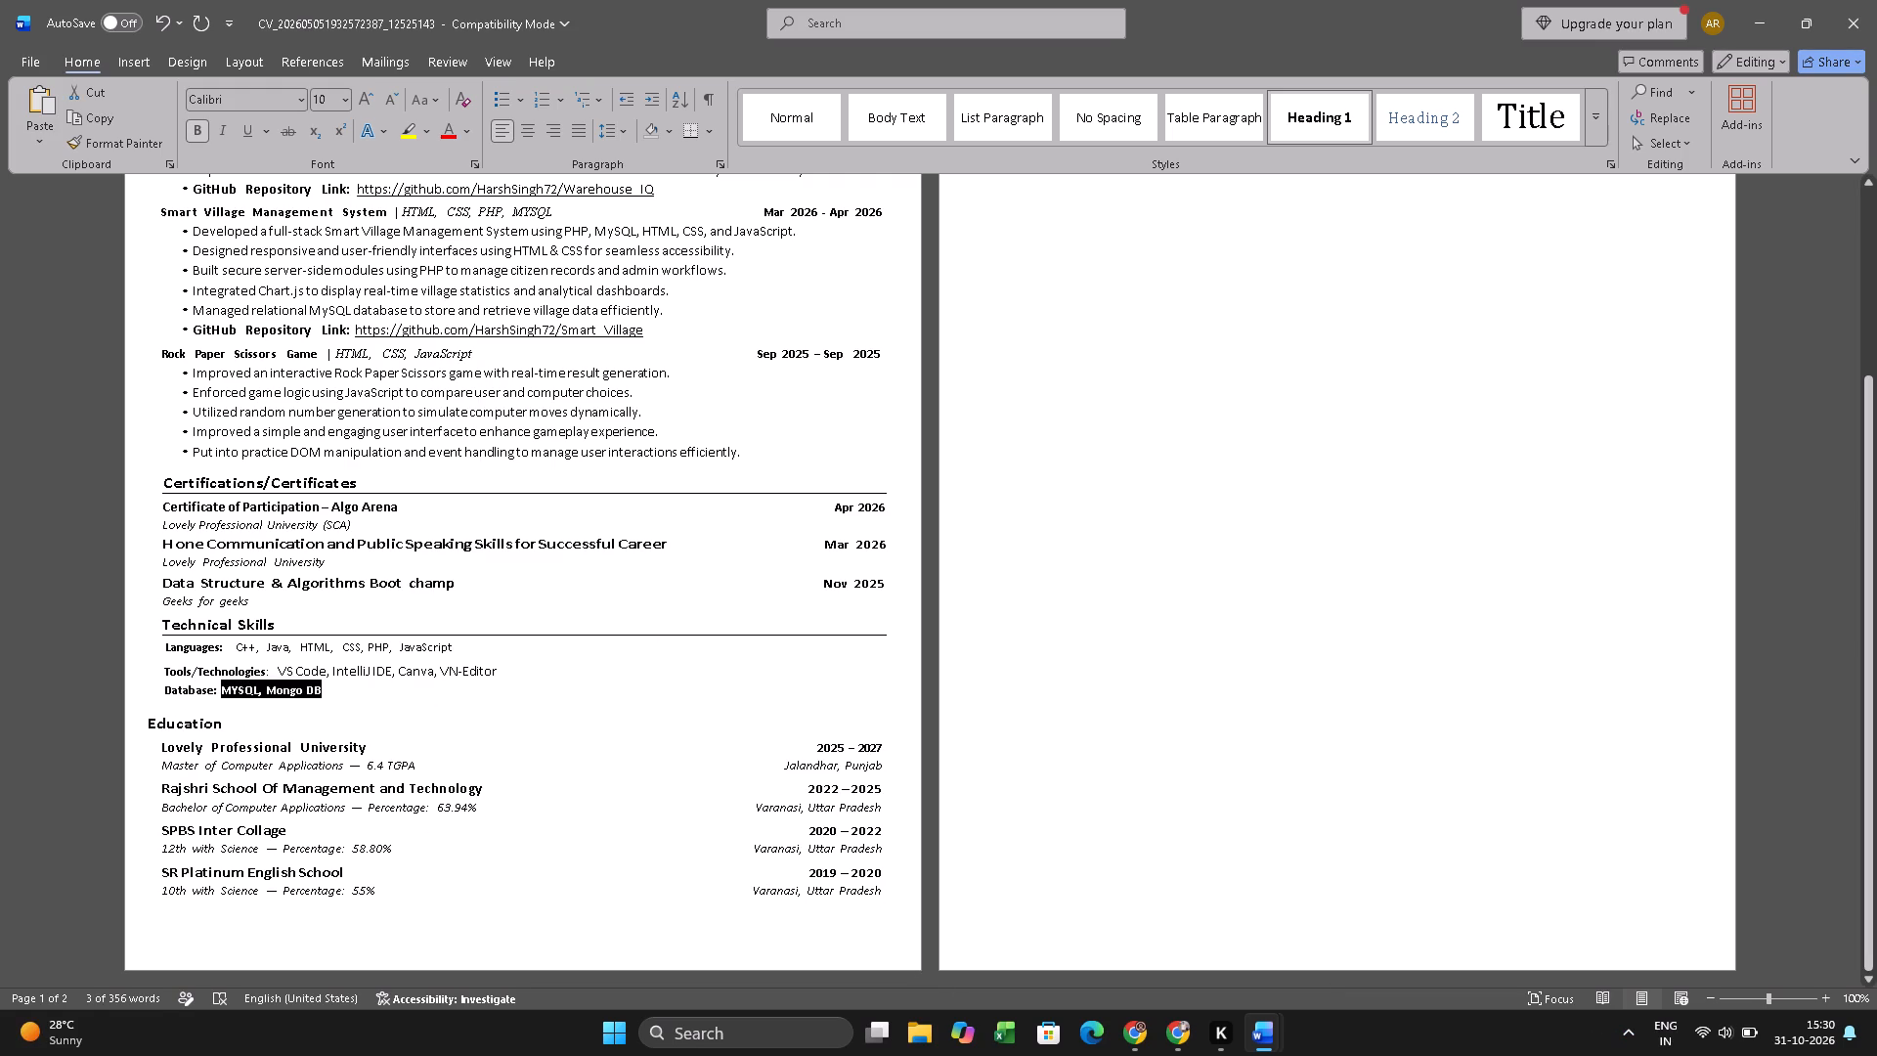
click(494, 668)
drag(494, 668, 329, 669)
Remove bold from "MYSQL, Mongo DB" in the Database entry and set its font size to 11.
click(320, 687)
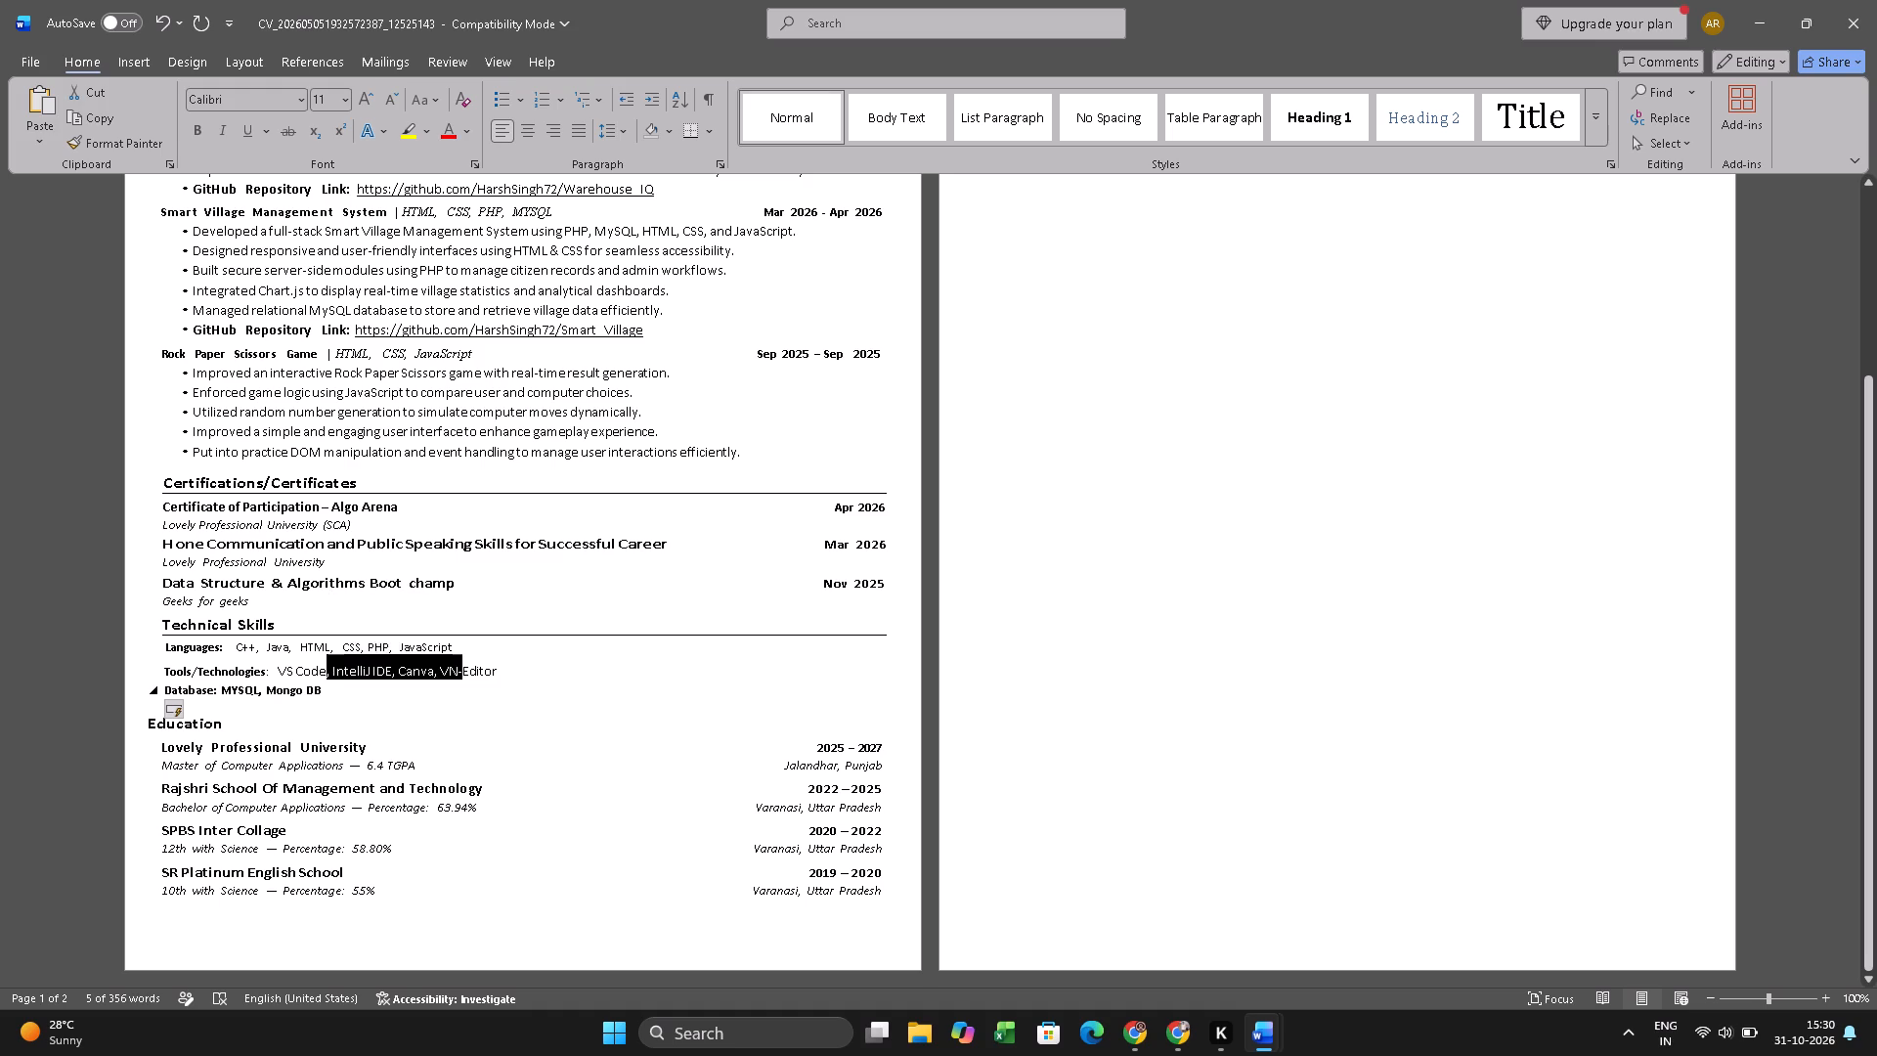
drag(320, 687, 218, 696)
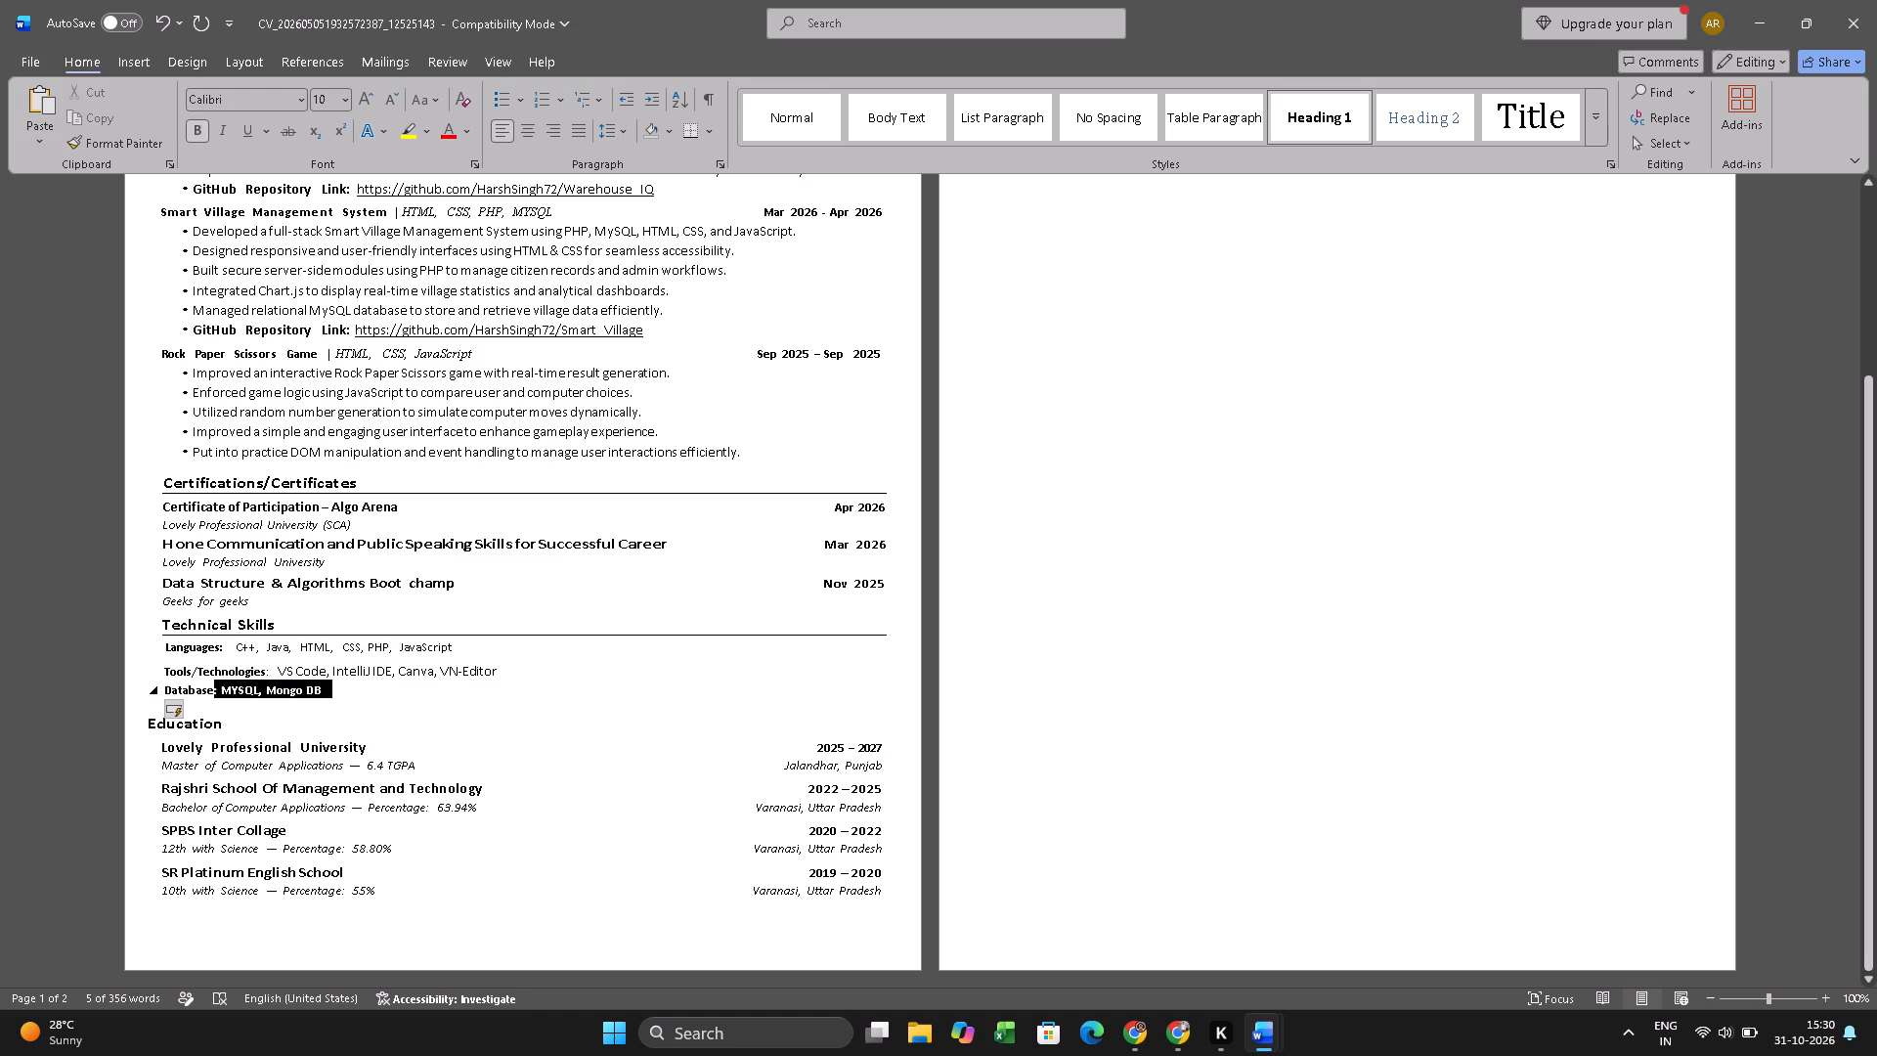
drag(218, 696, 222, 697)
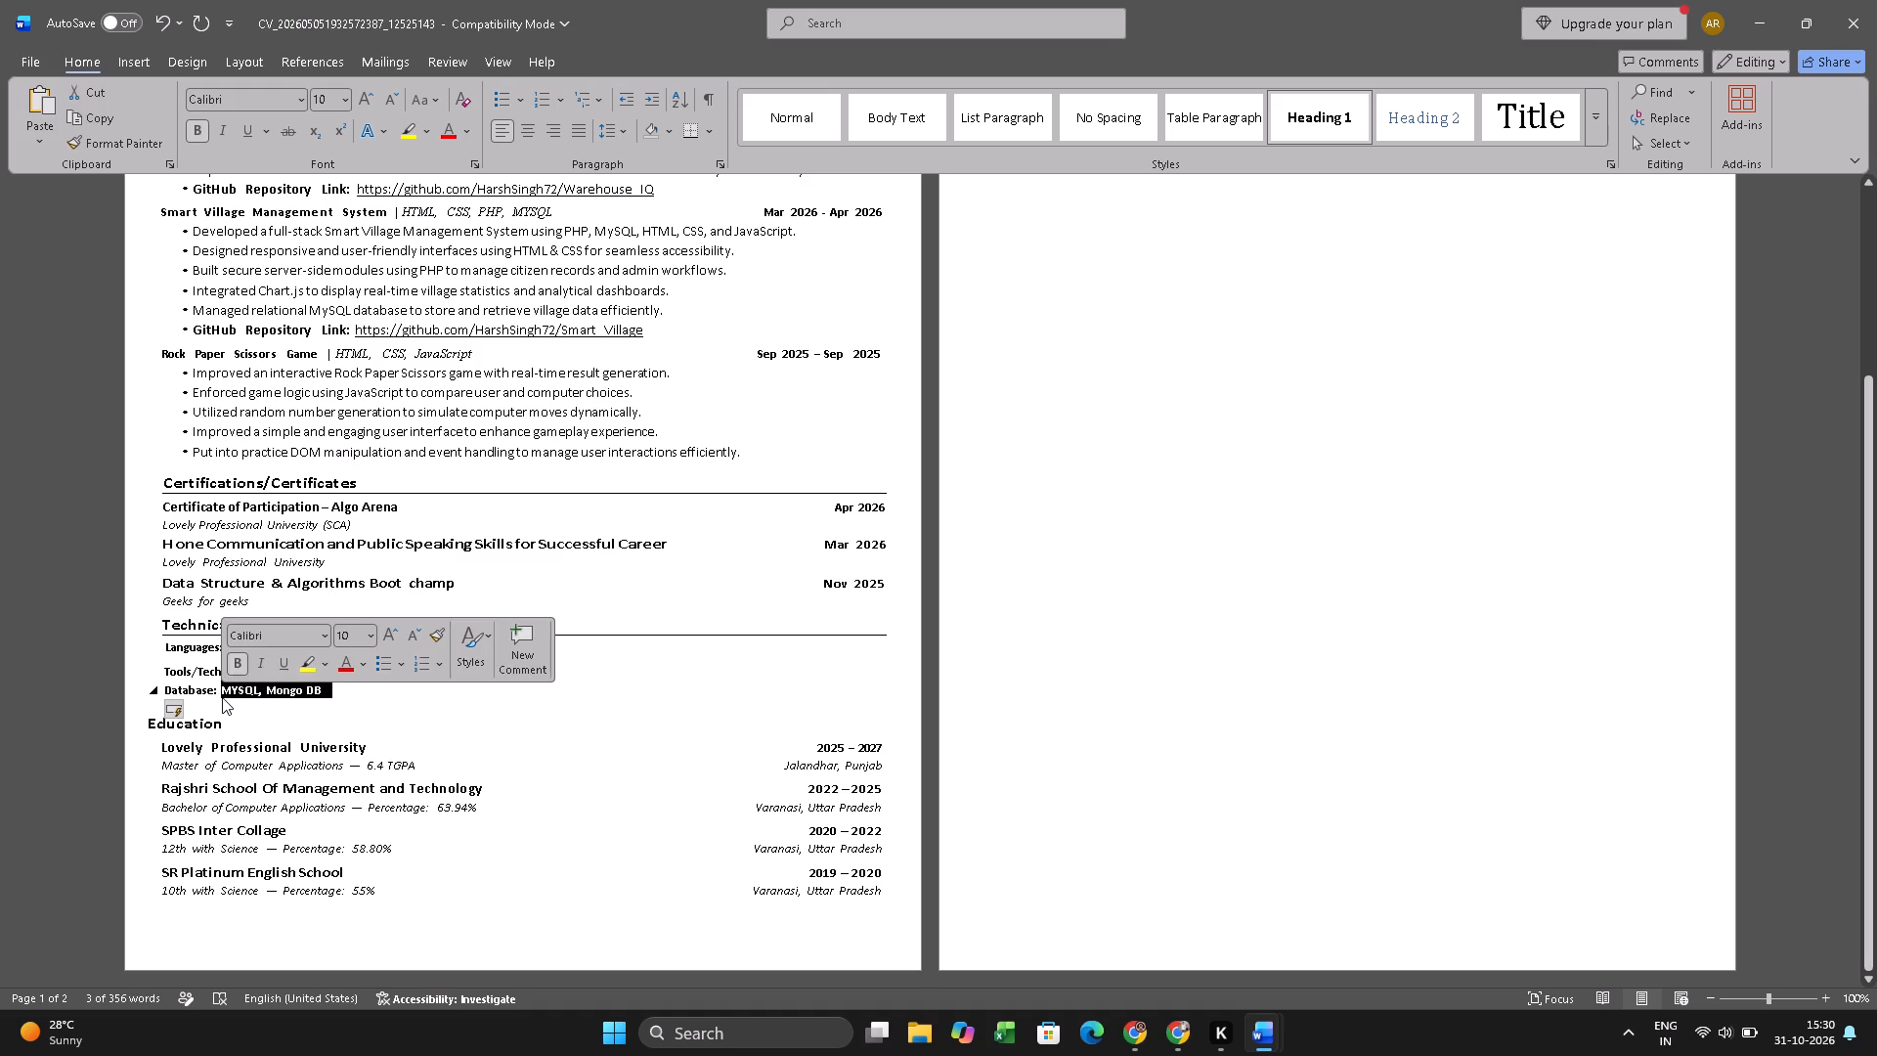
key(ctrl+b)
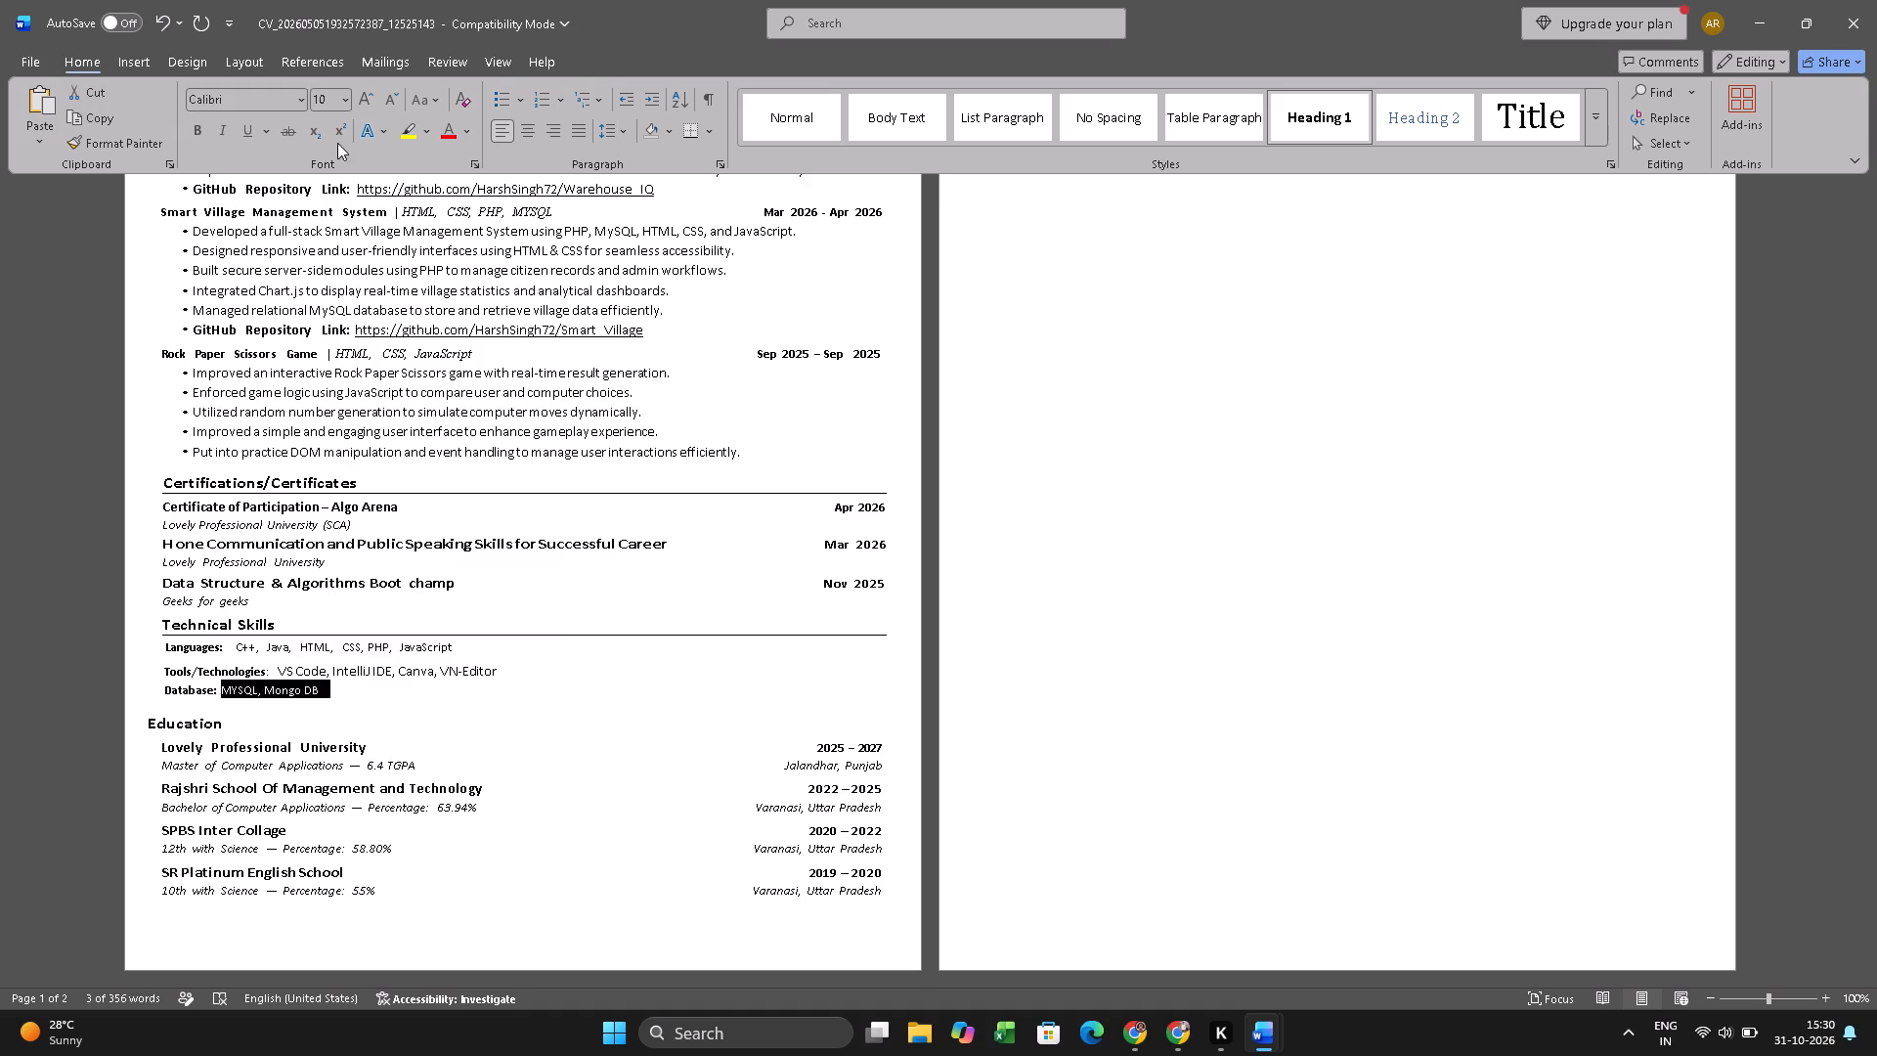
click(342, 95)
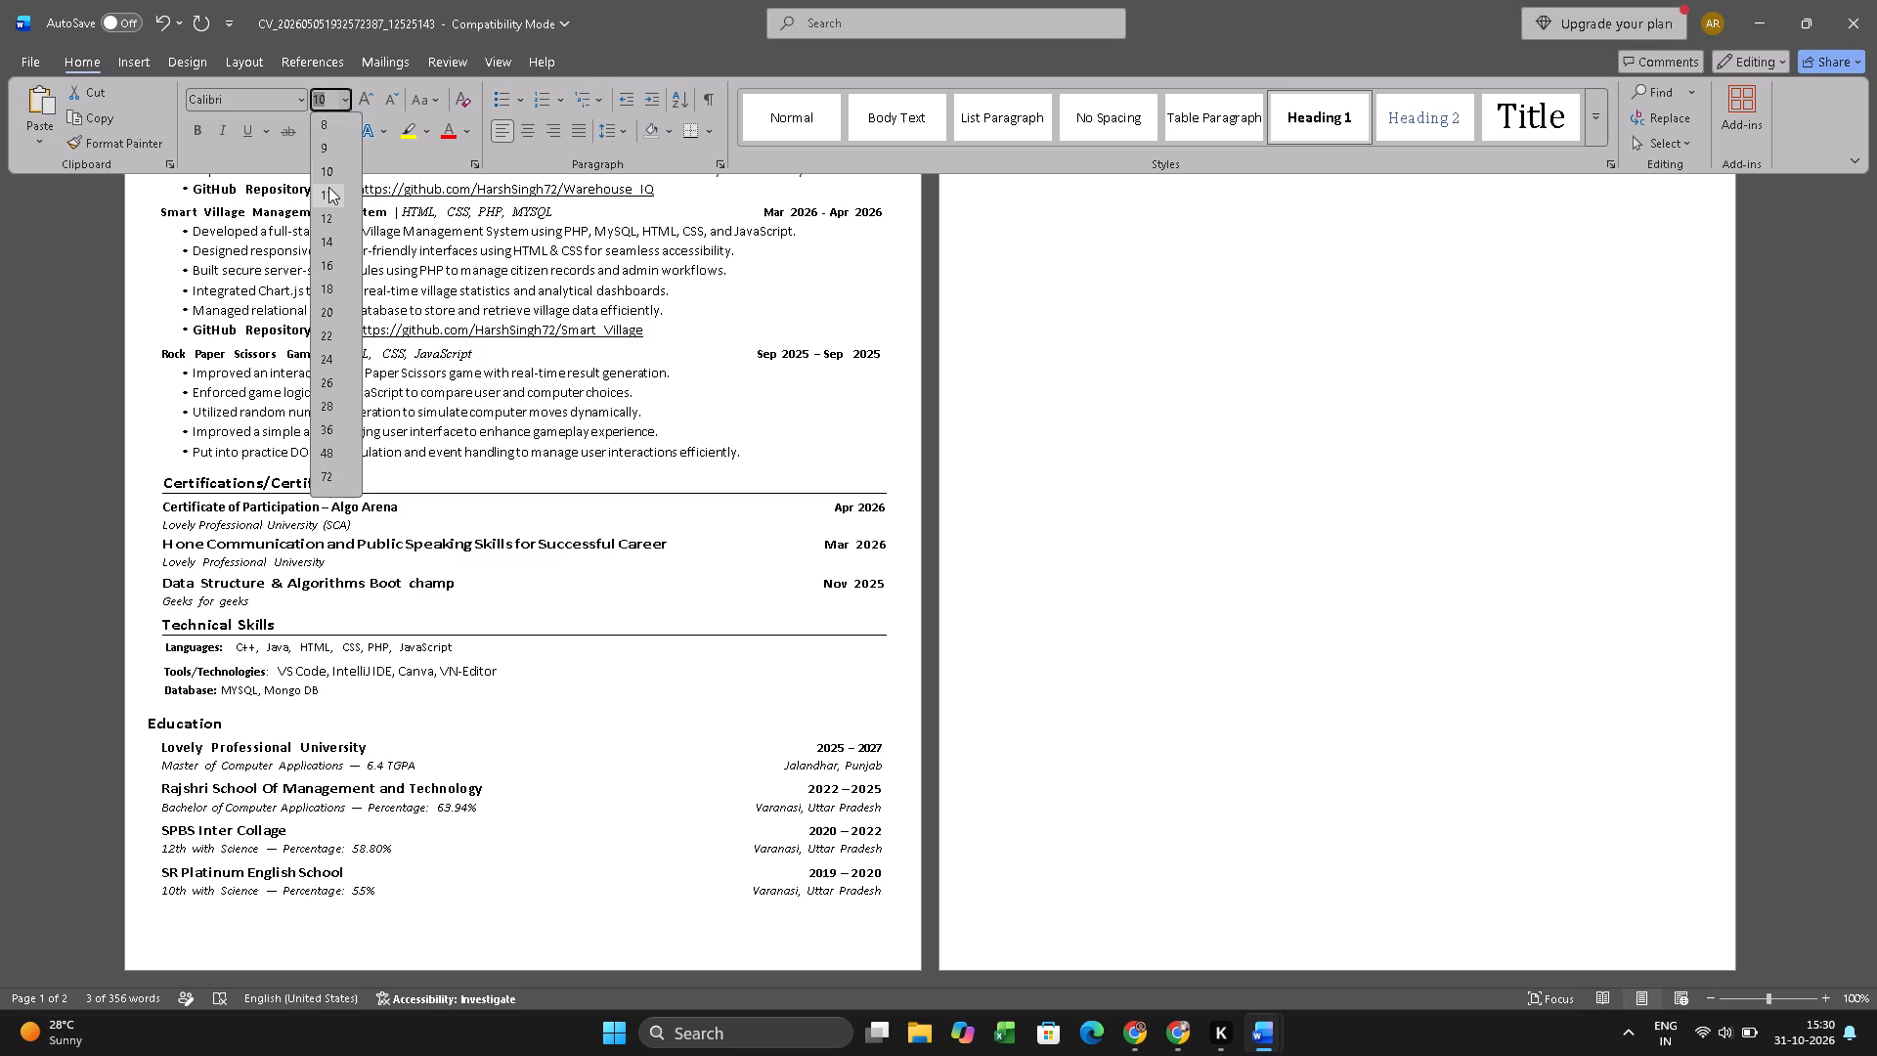
click(328, 187)
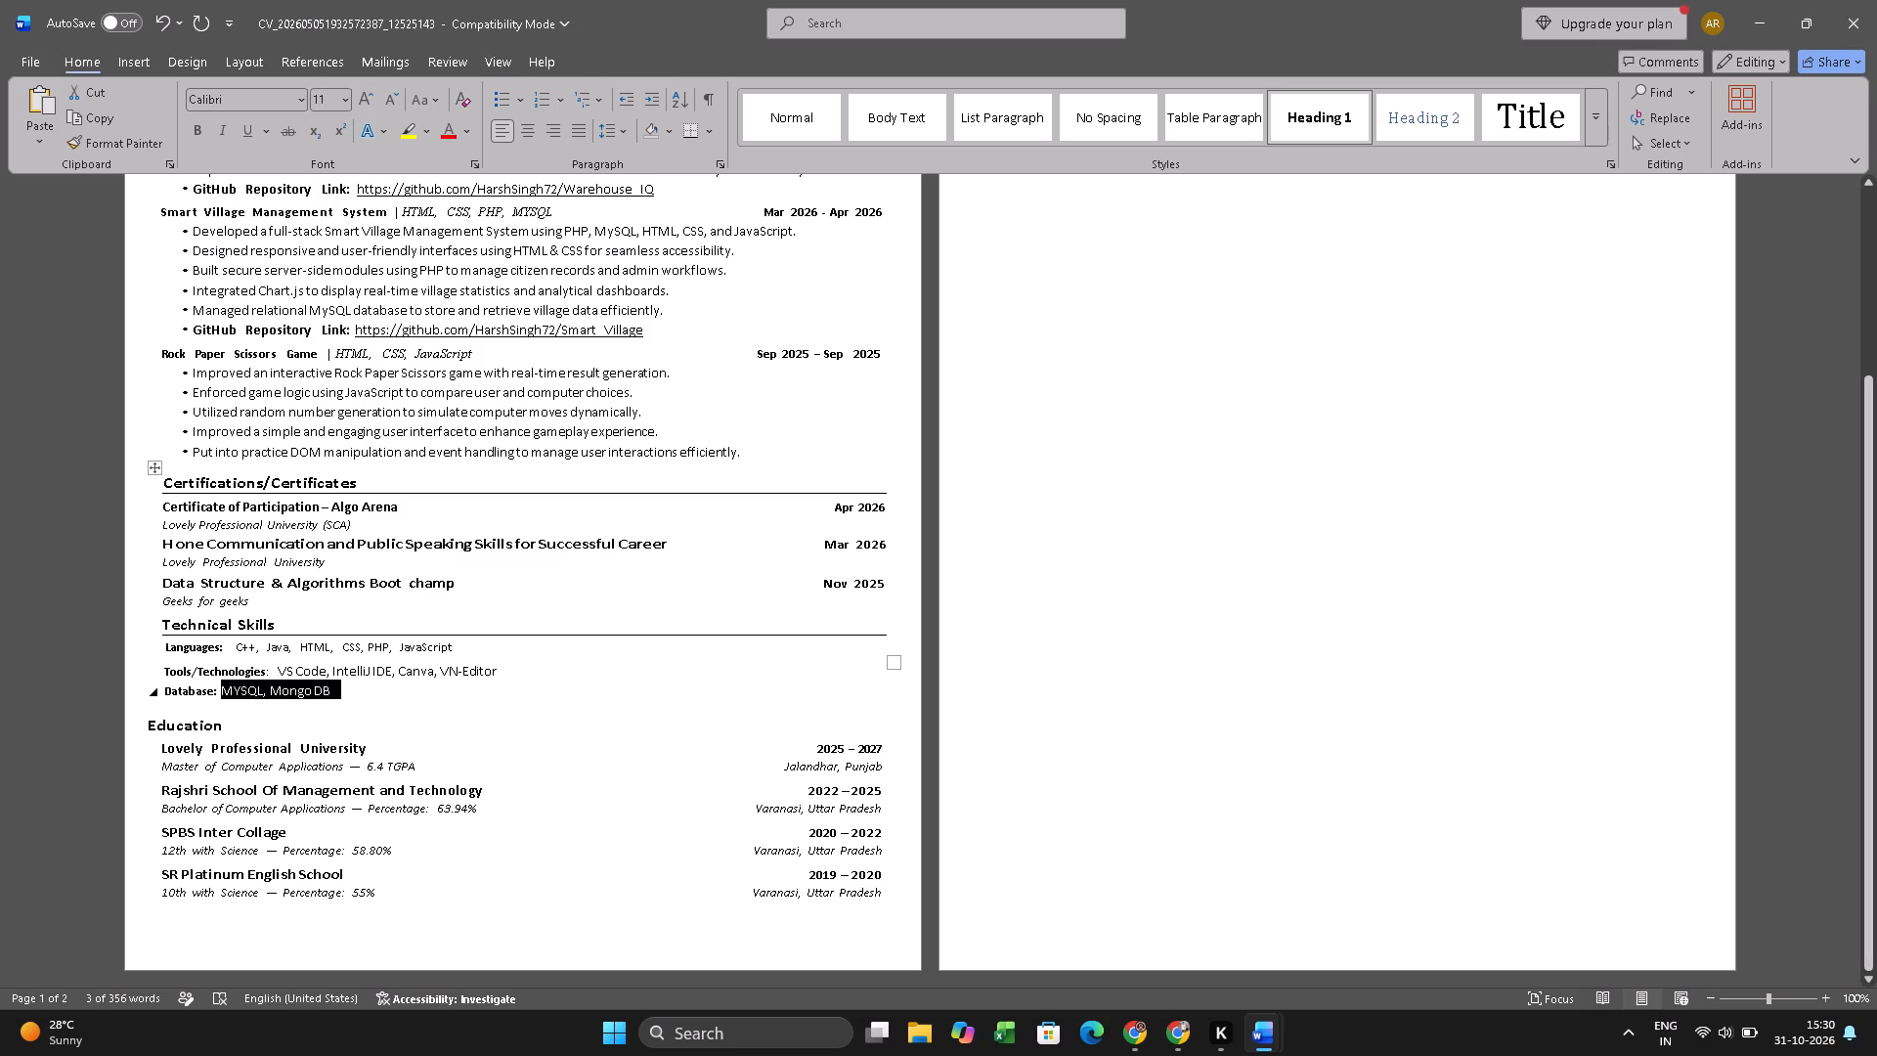
Check the font formatting of the Tools/Technologies and Database labels in the Technical Skills section.
click(217, 684)
click(244, 671)
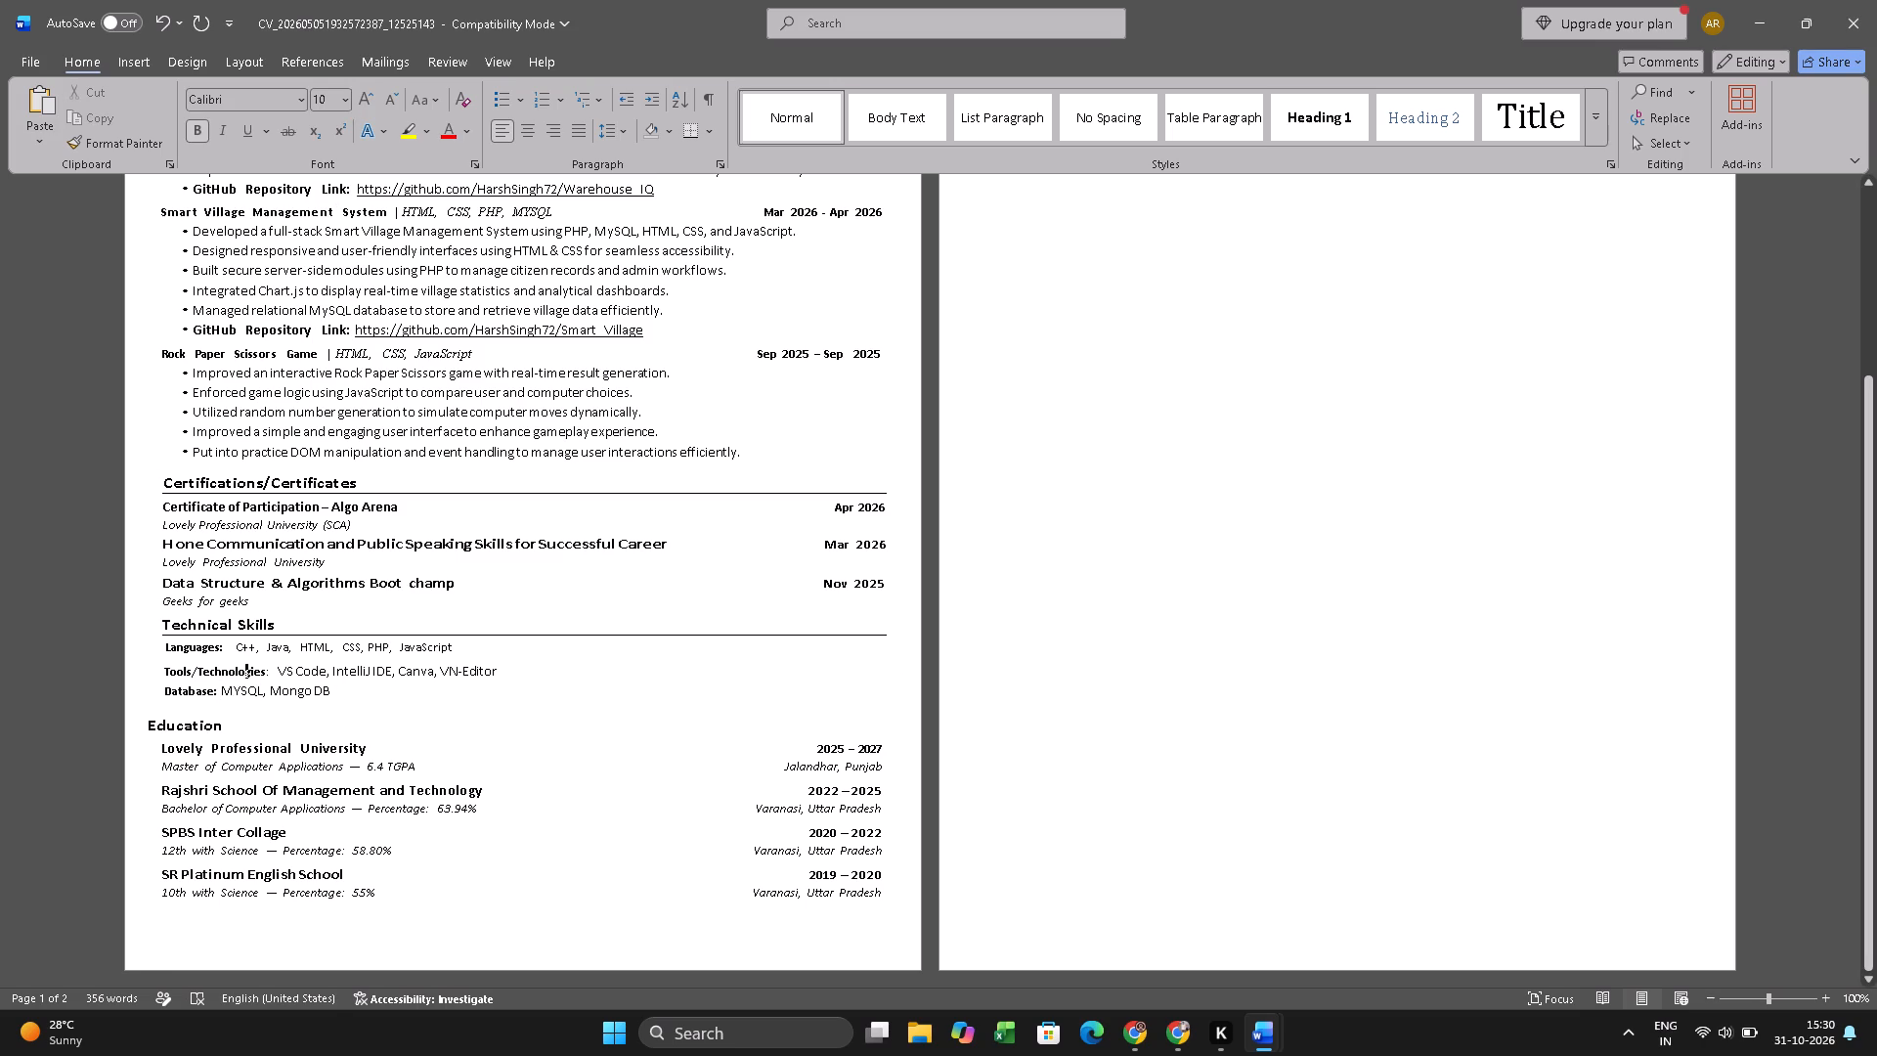
drag(244, 671, 192, 679)
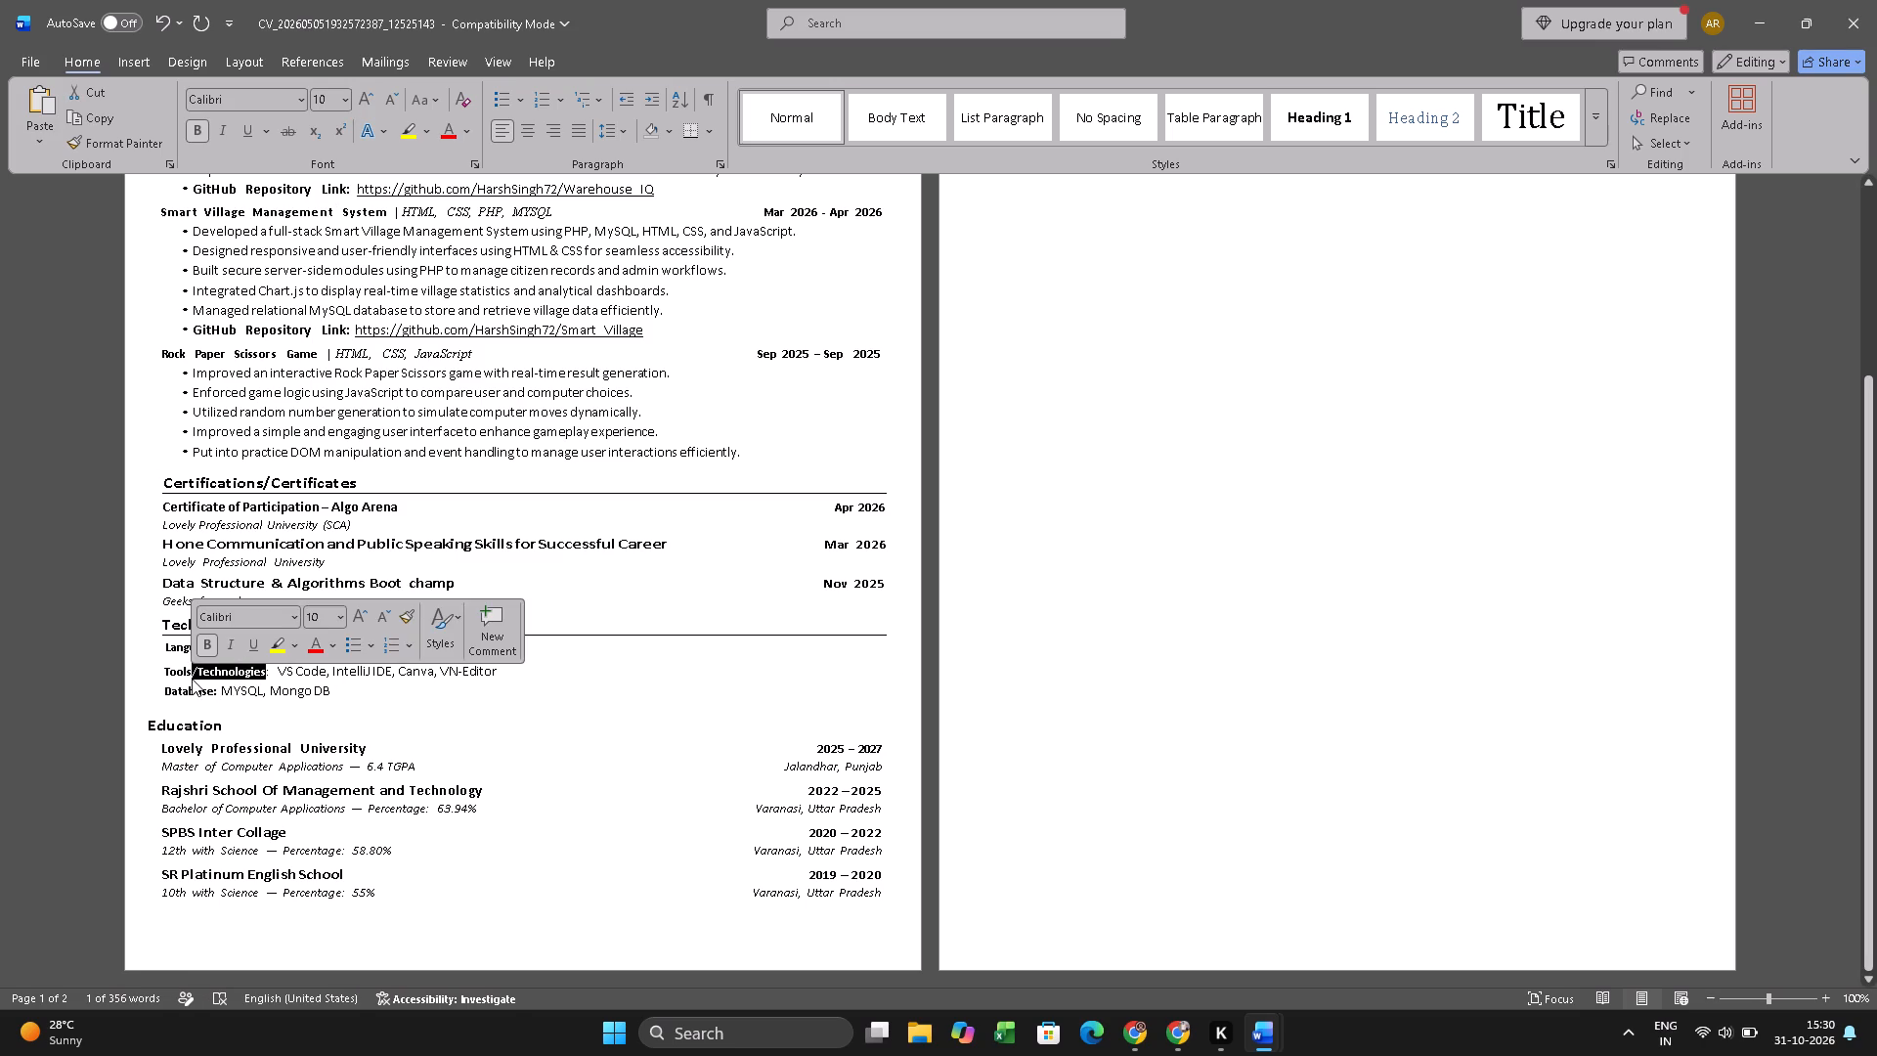
click(215, 691)
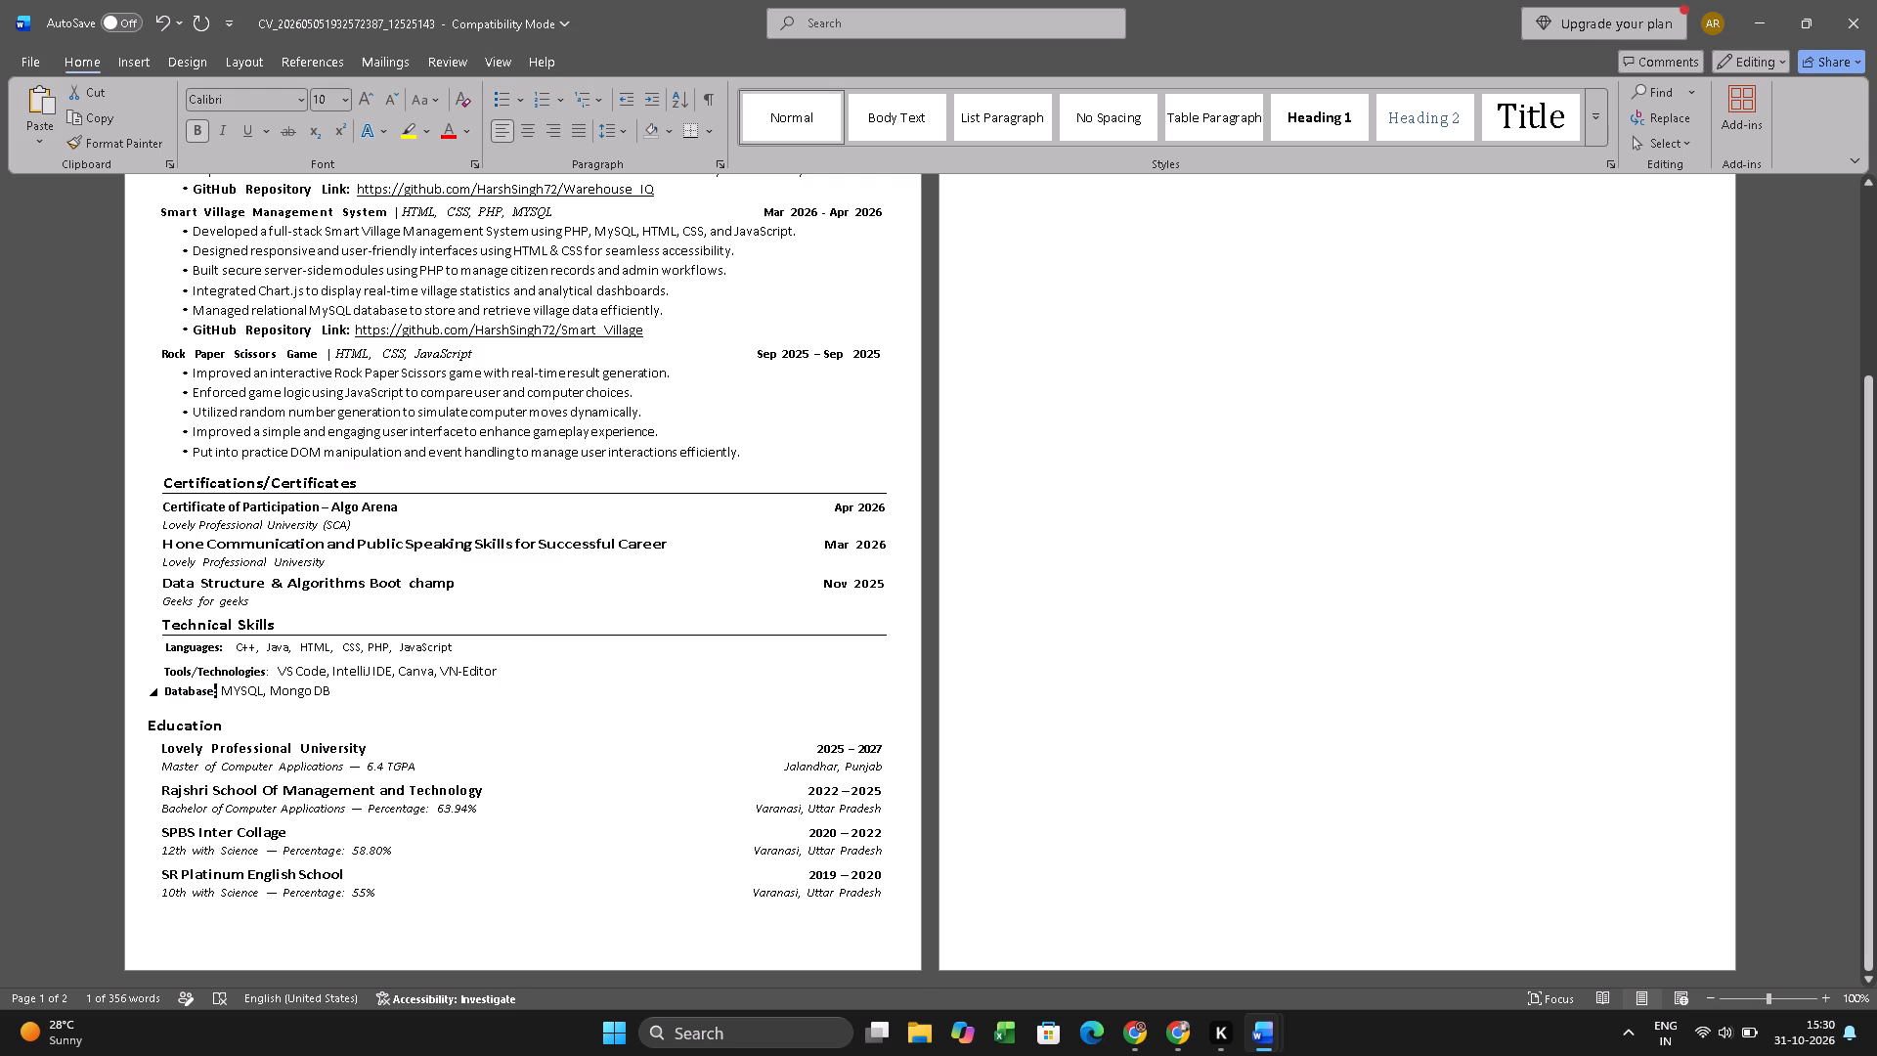
drag(215, 691, 186, 693)
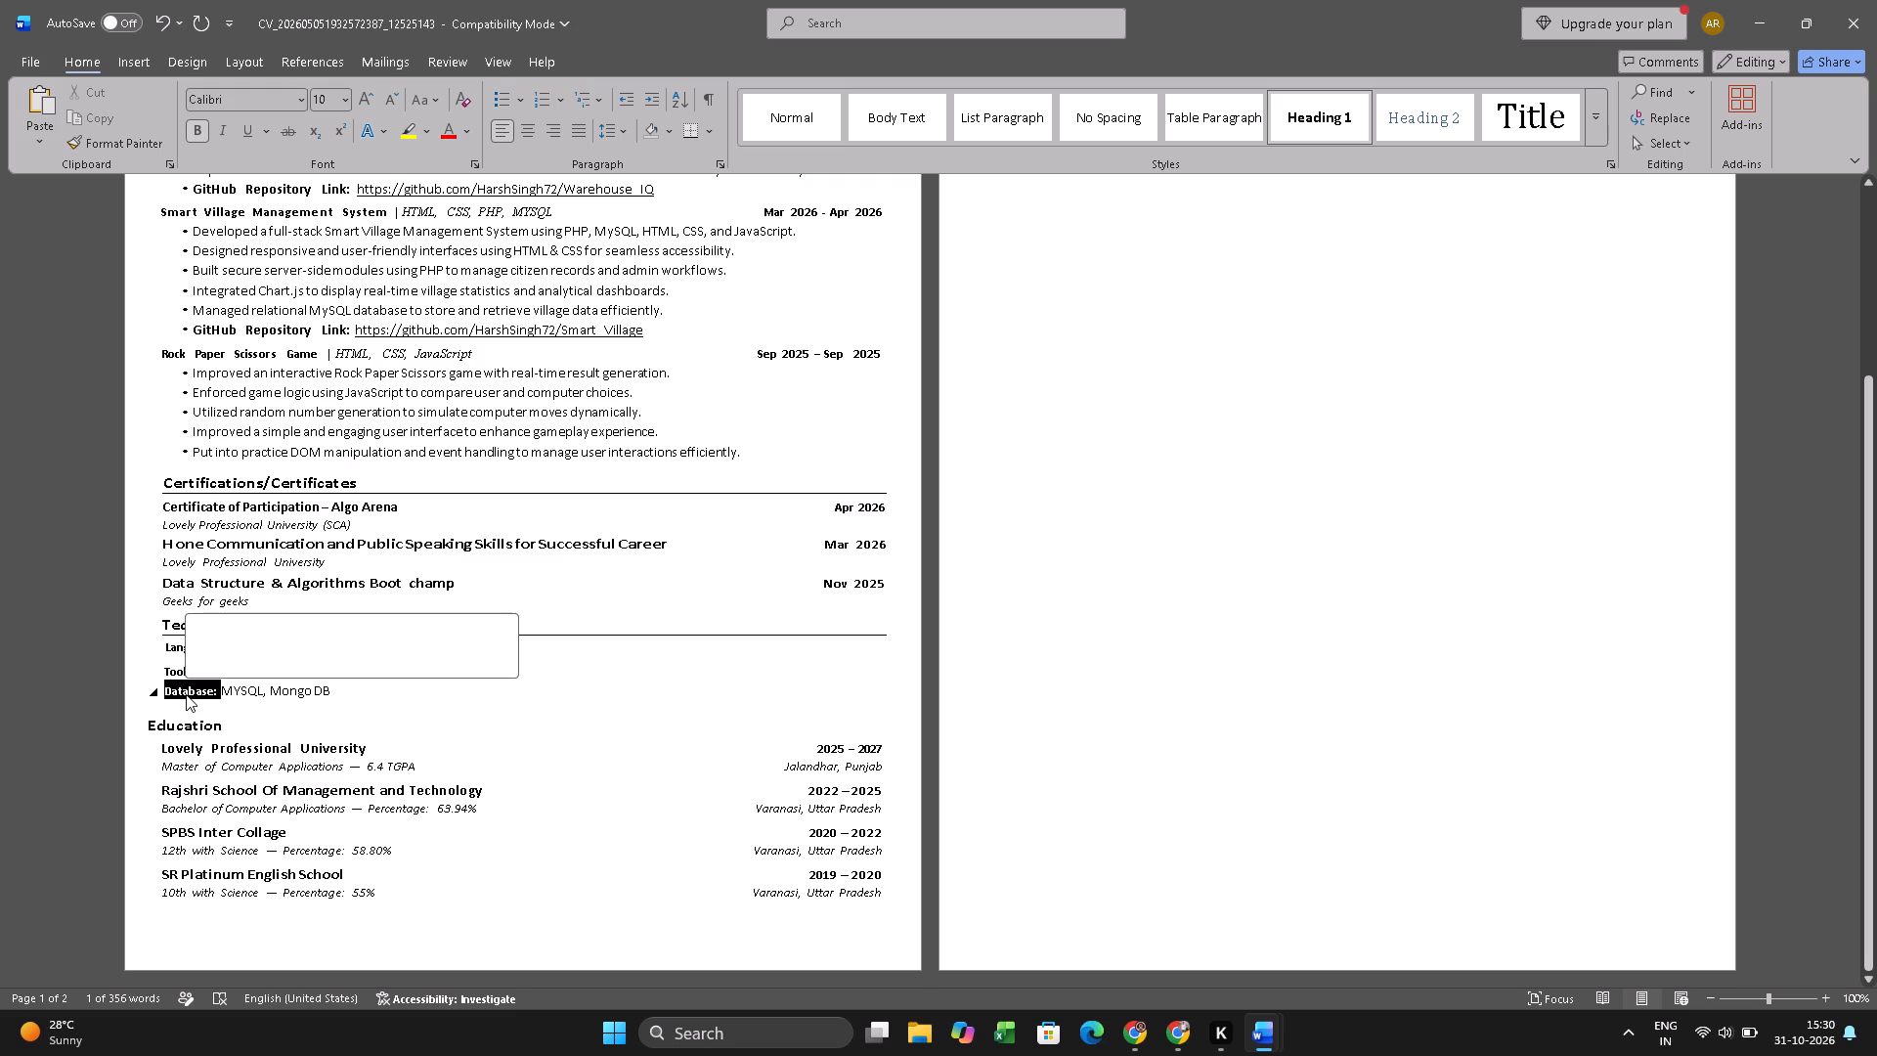
click(278, 707)
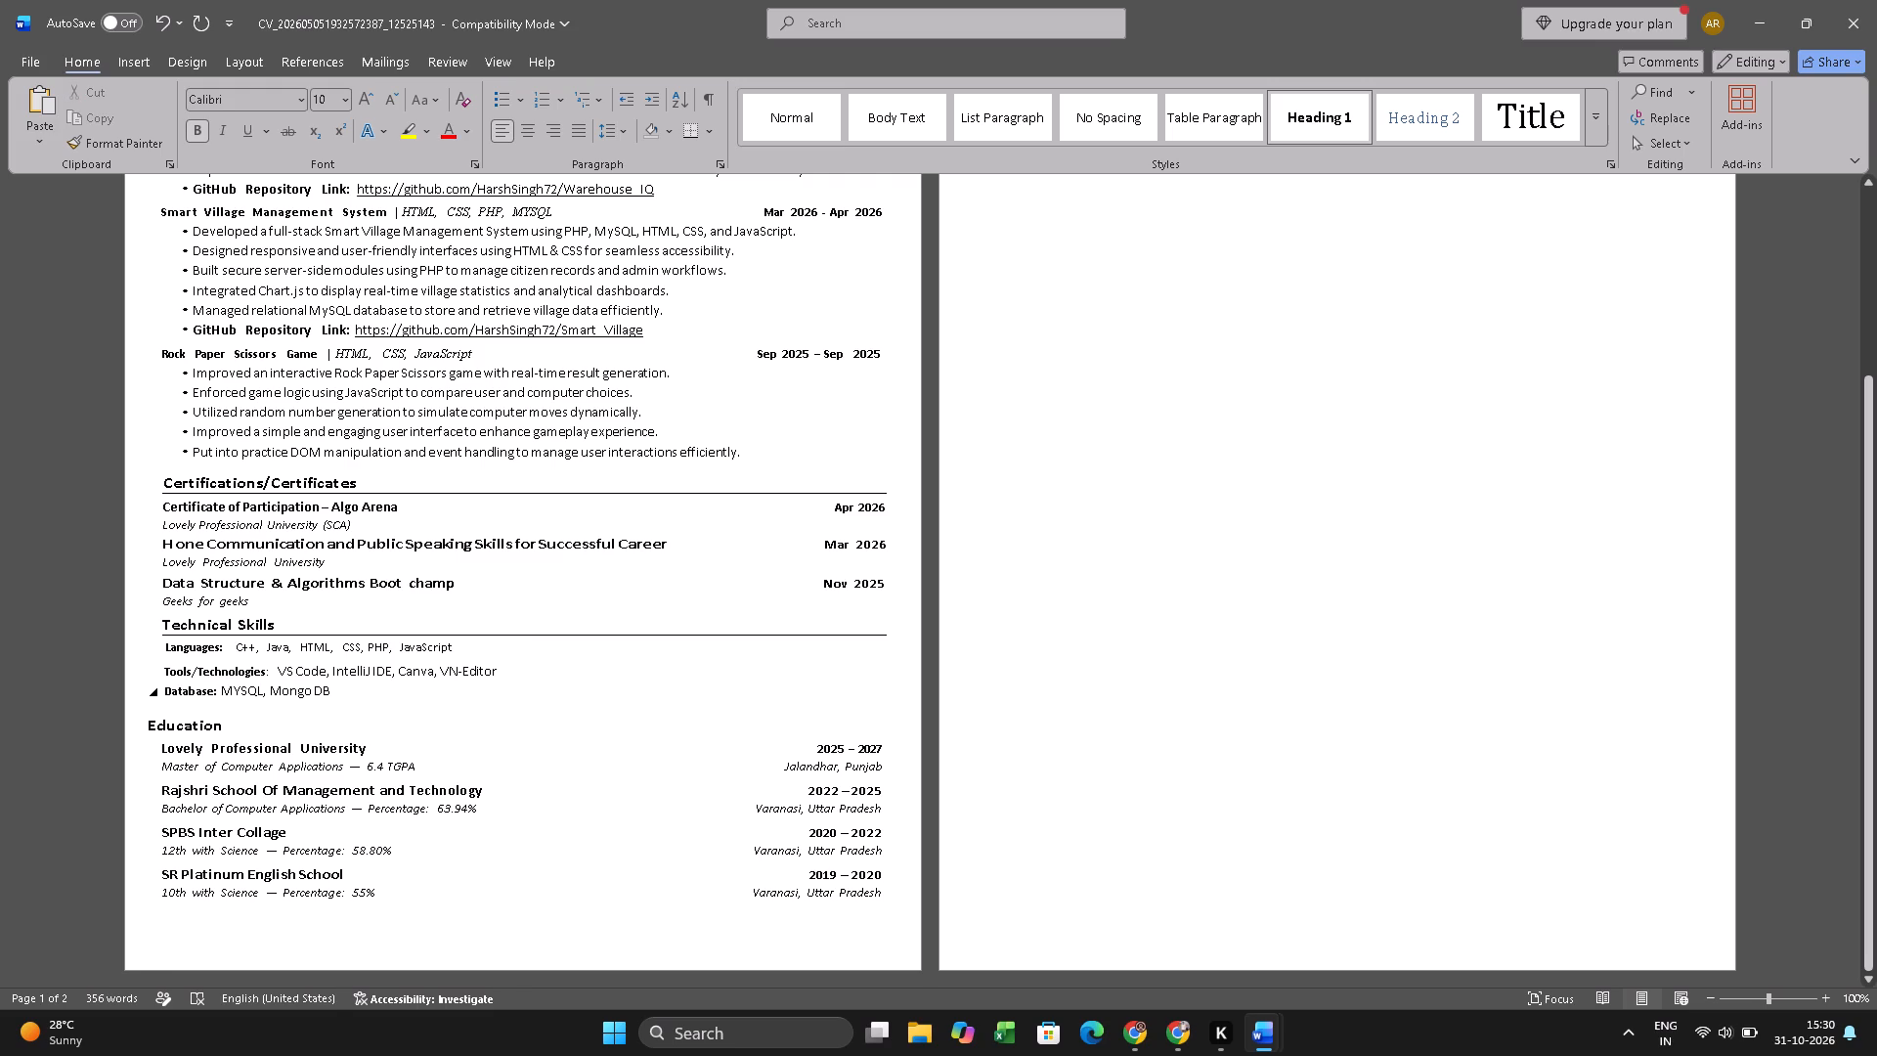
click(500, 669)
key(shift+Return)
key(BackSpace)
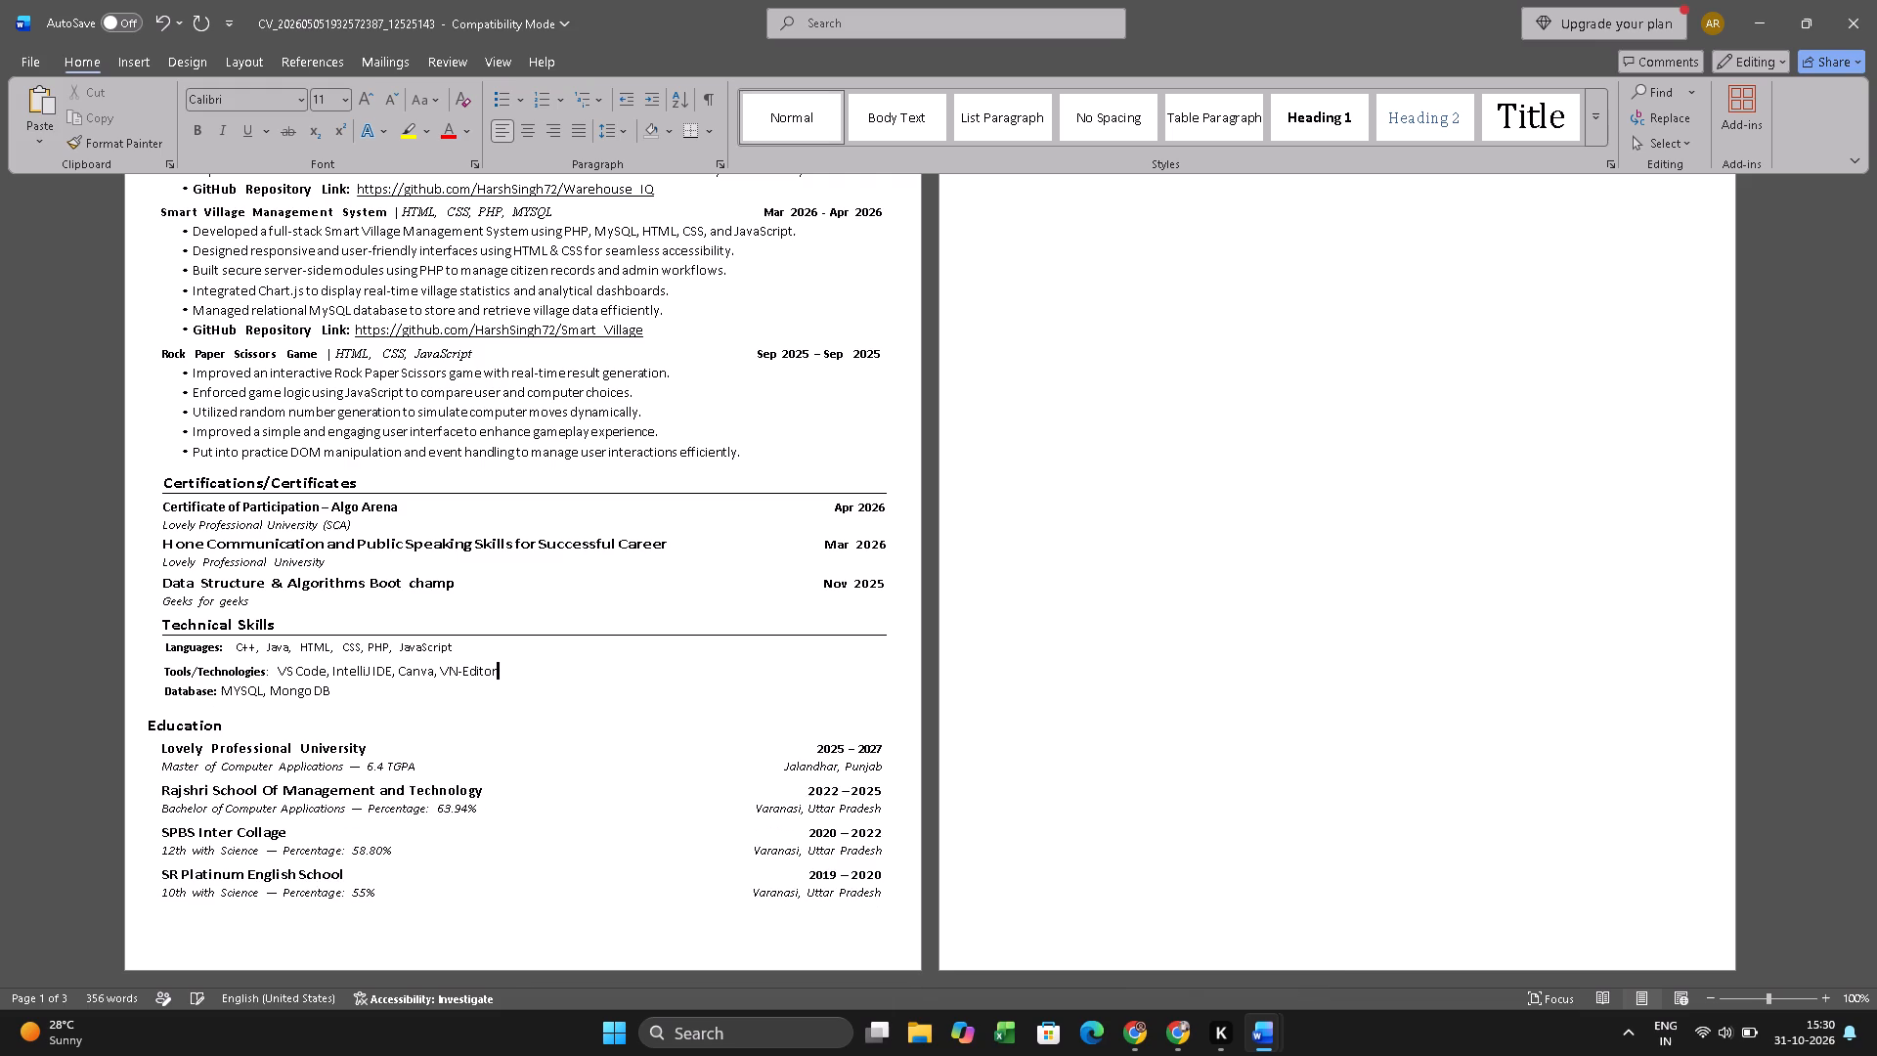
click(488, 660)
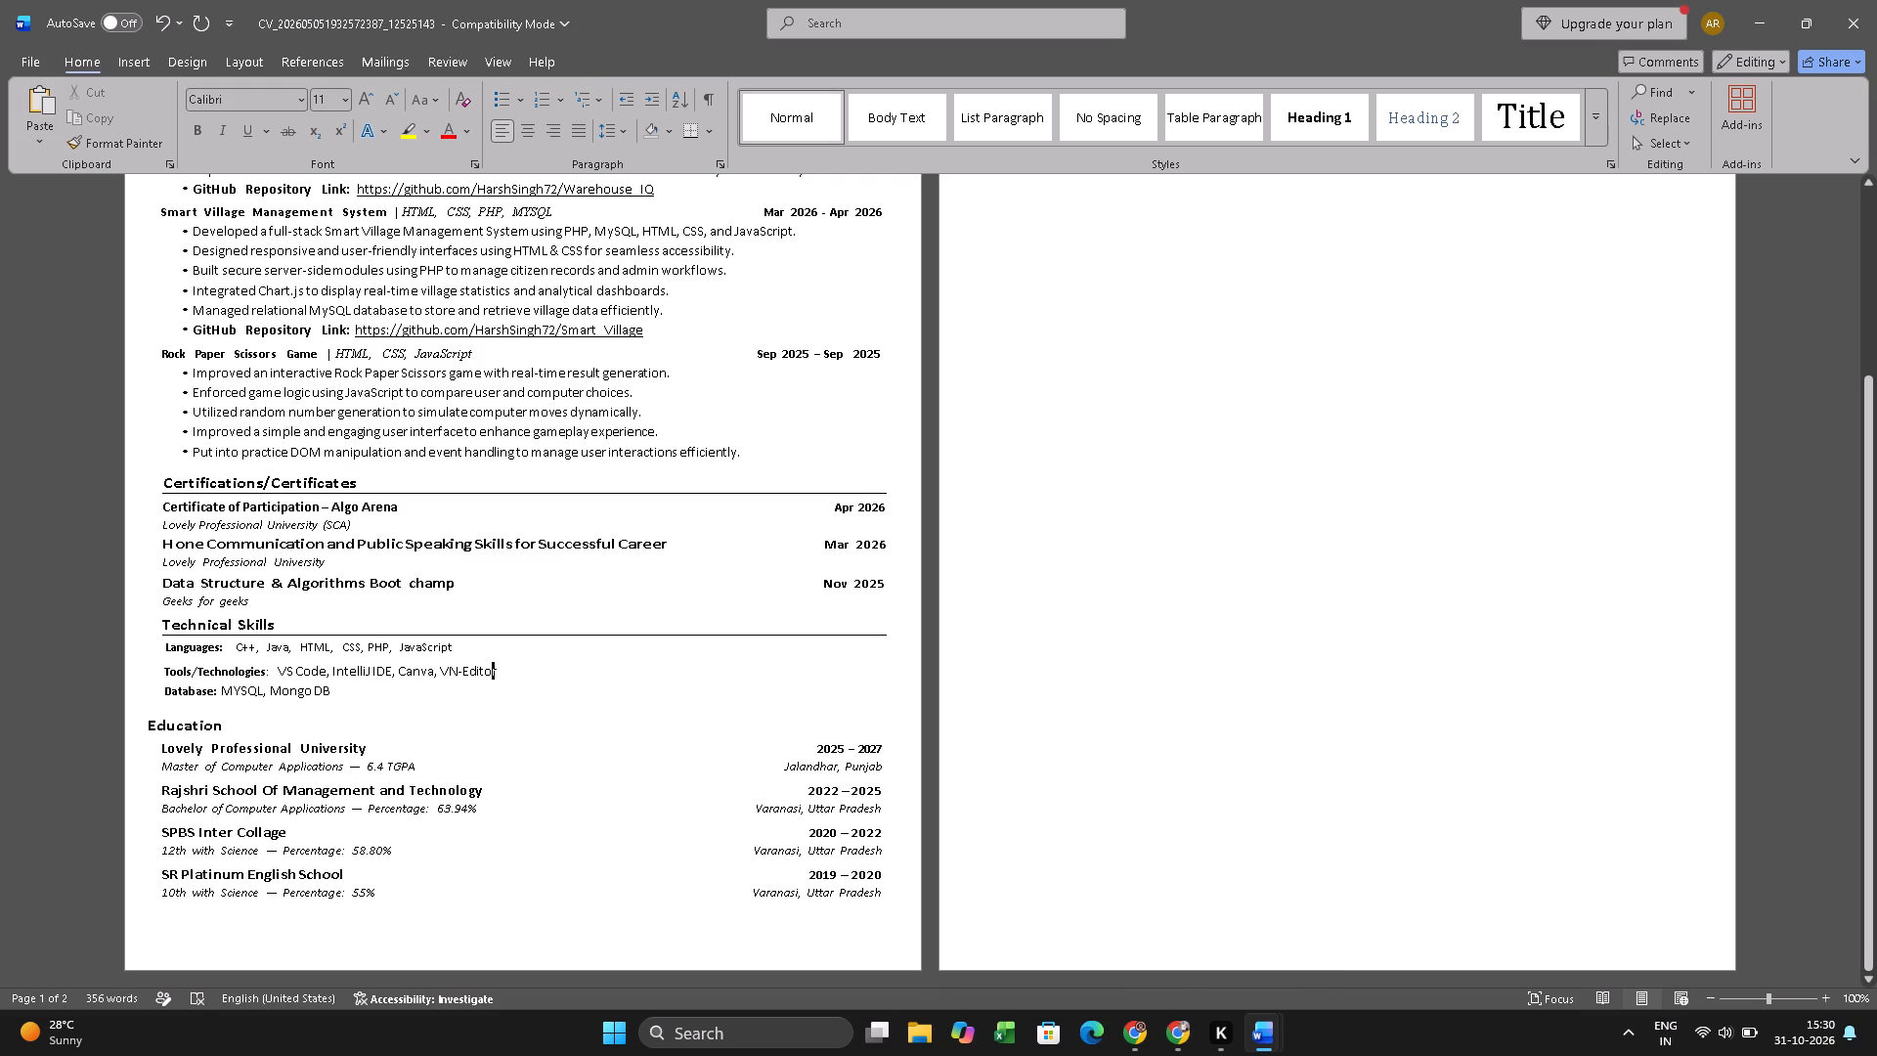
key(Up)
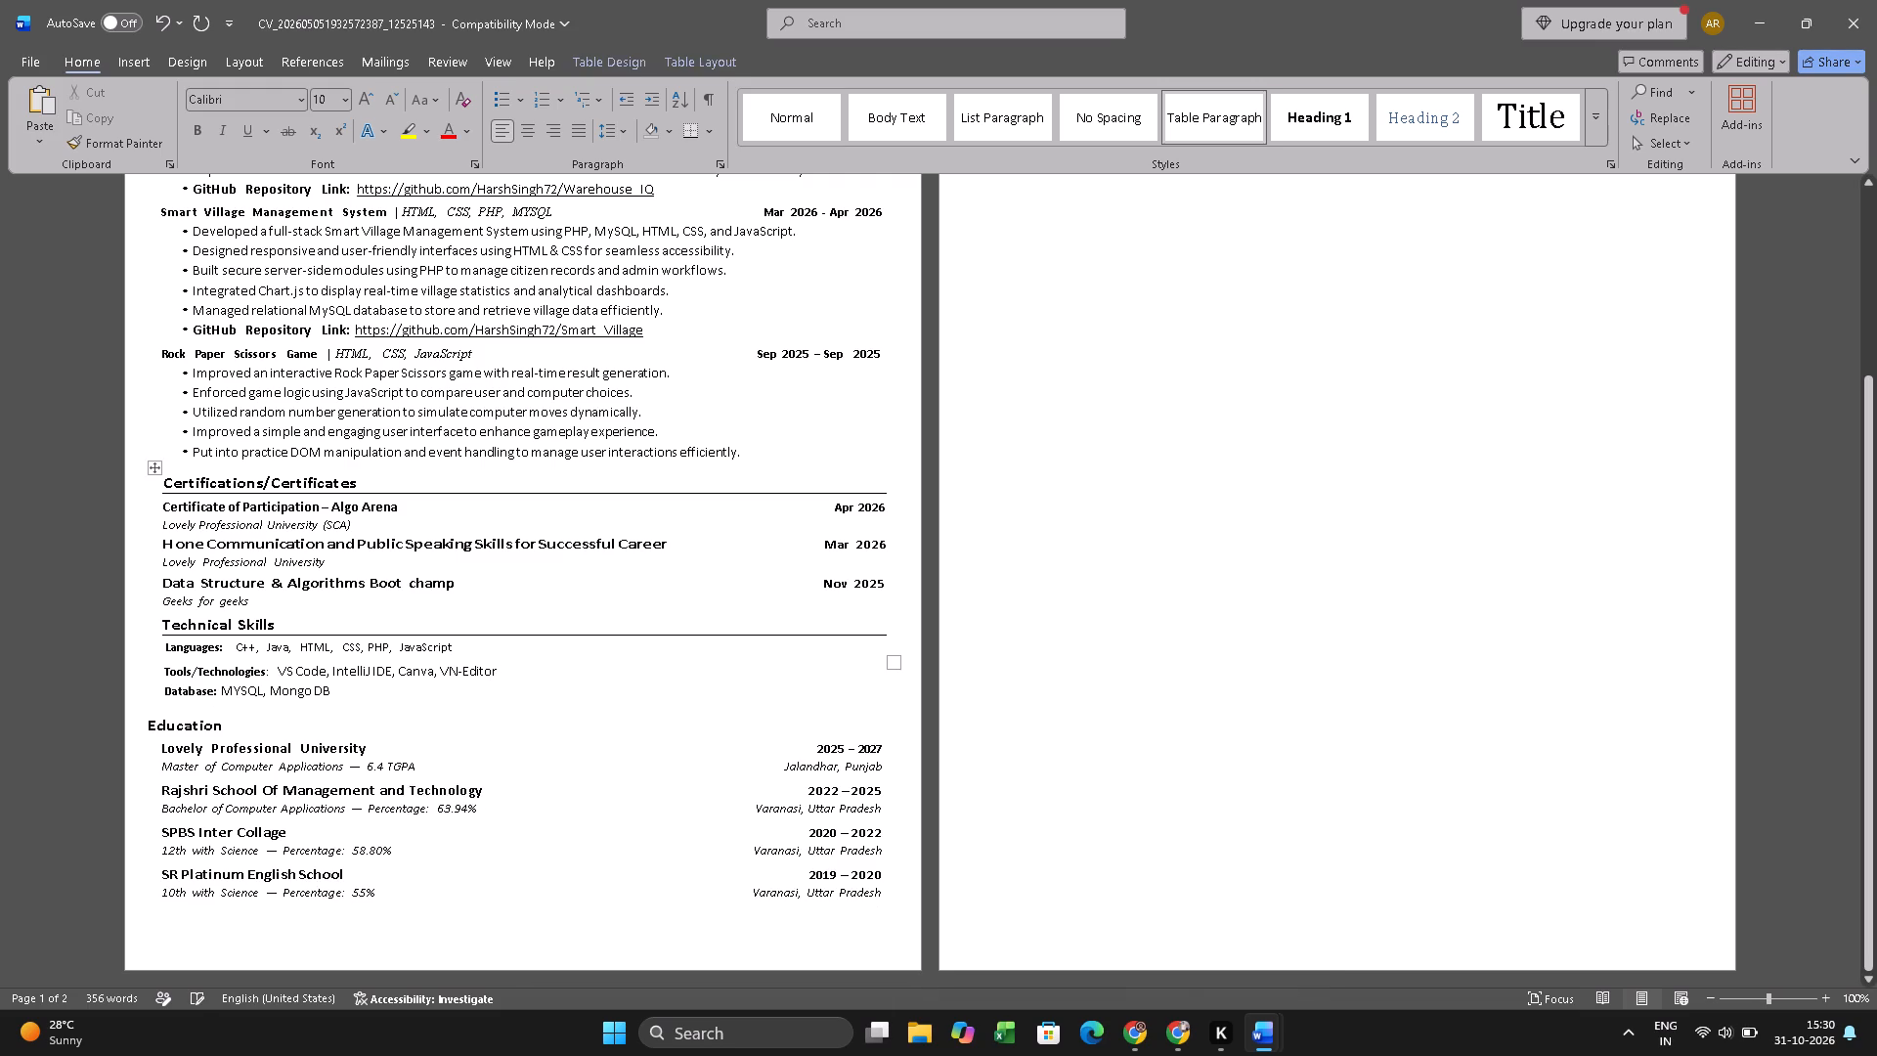
Indent the Education heading with a tab so it aligns with the other section headings.
click(144, 728)
key(Tab)
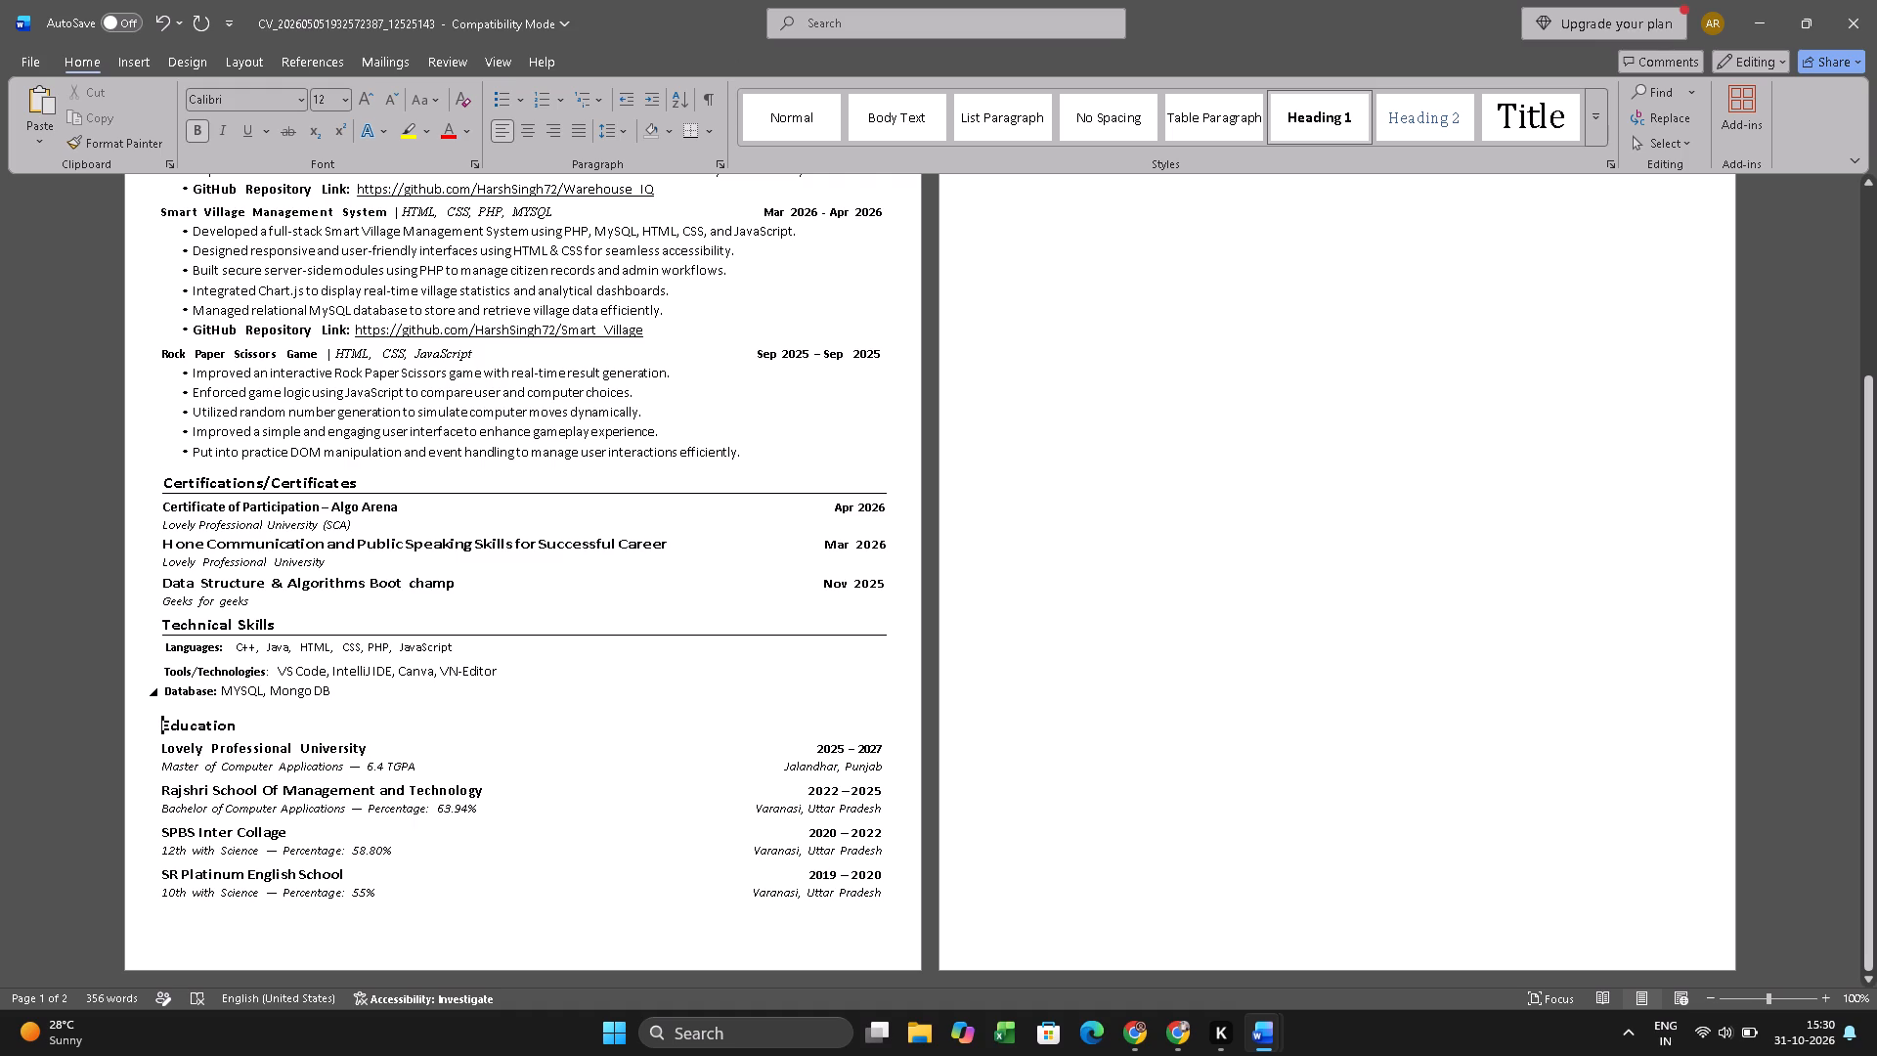
Draw a straight horizontal line about 11.2 cm long directly beneath the Education heading.
click(426, 635)
click(426, 635)
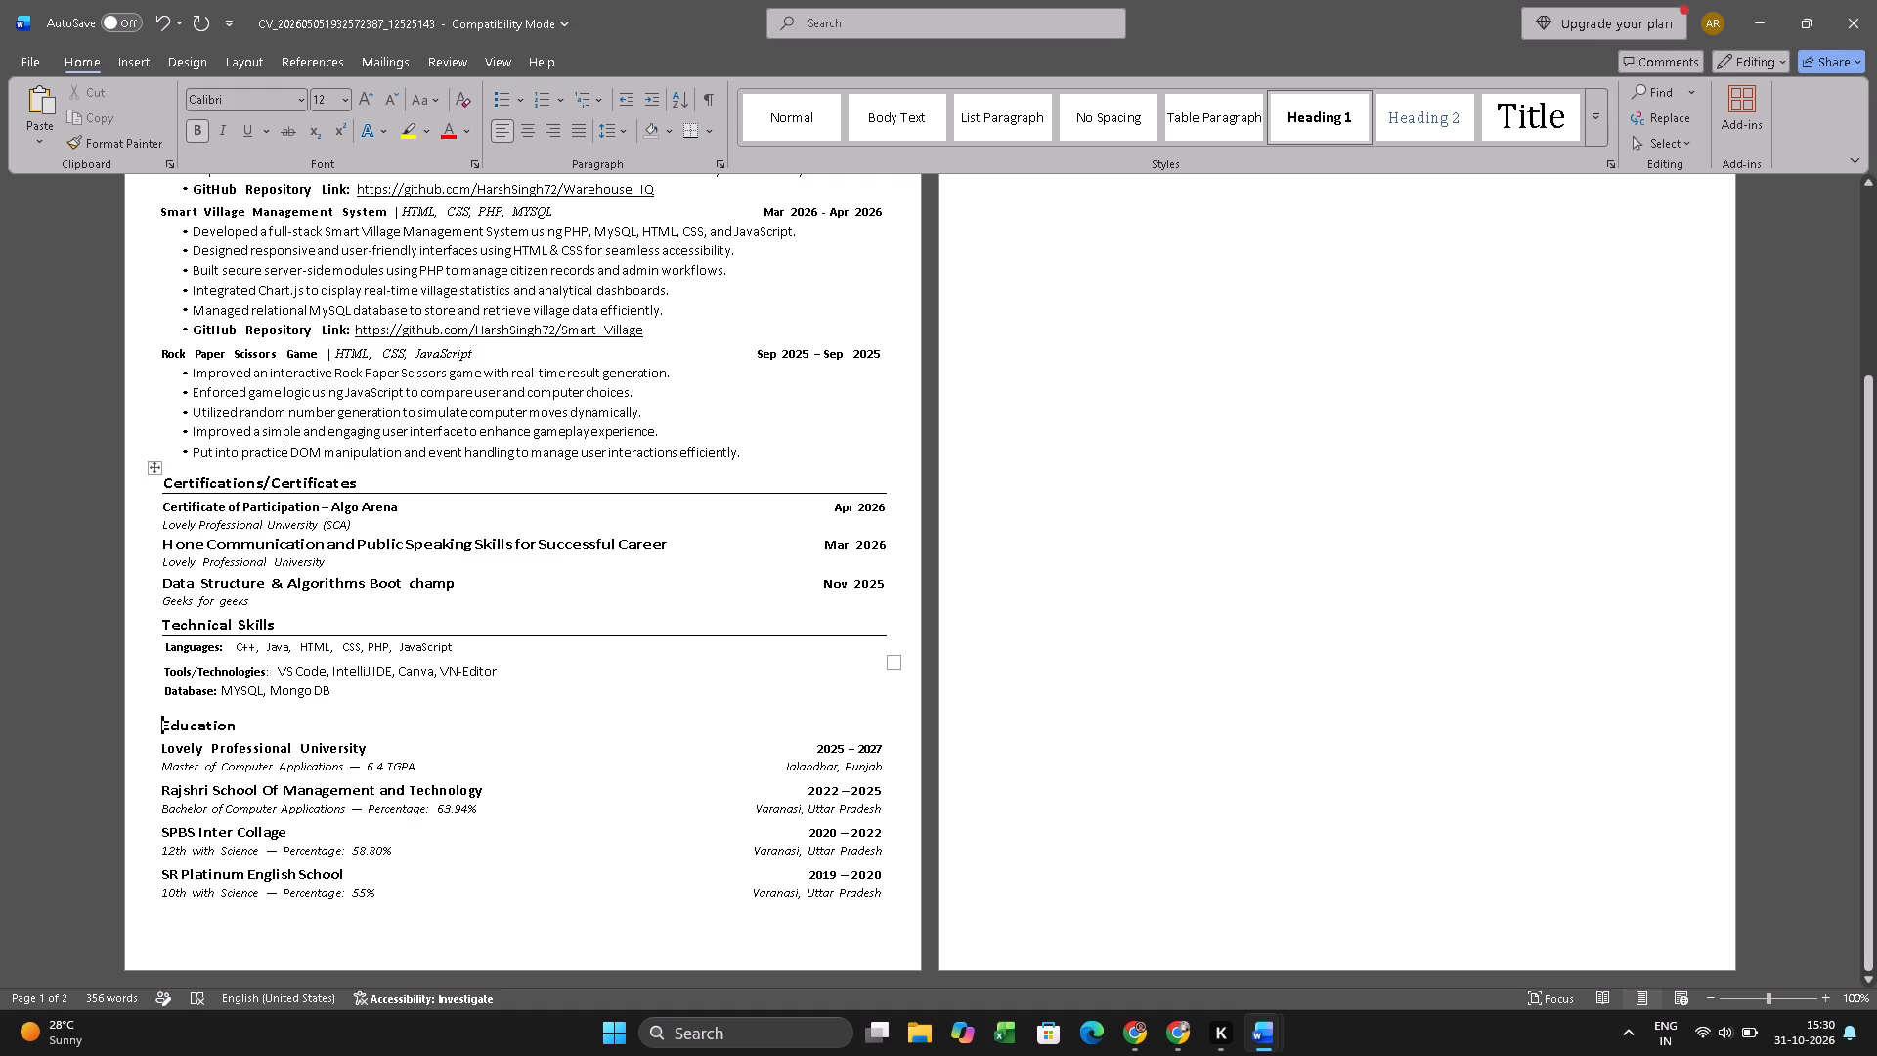
click(426, 635)
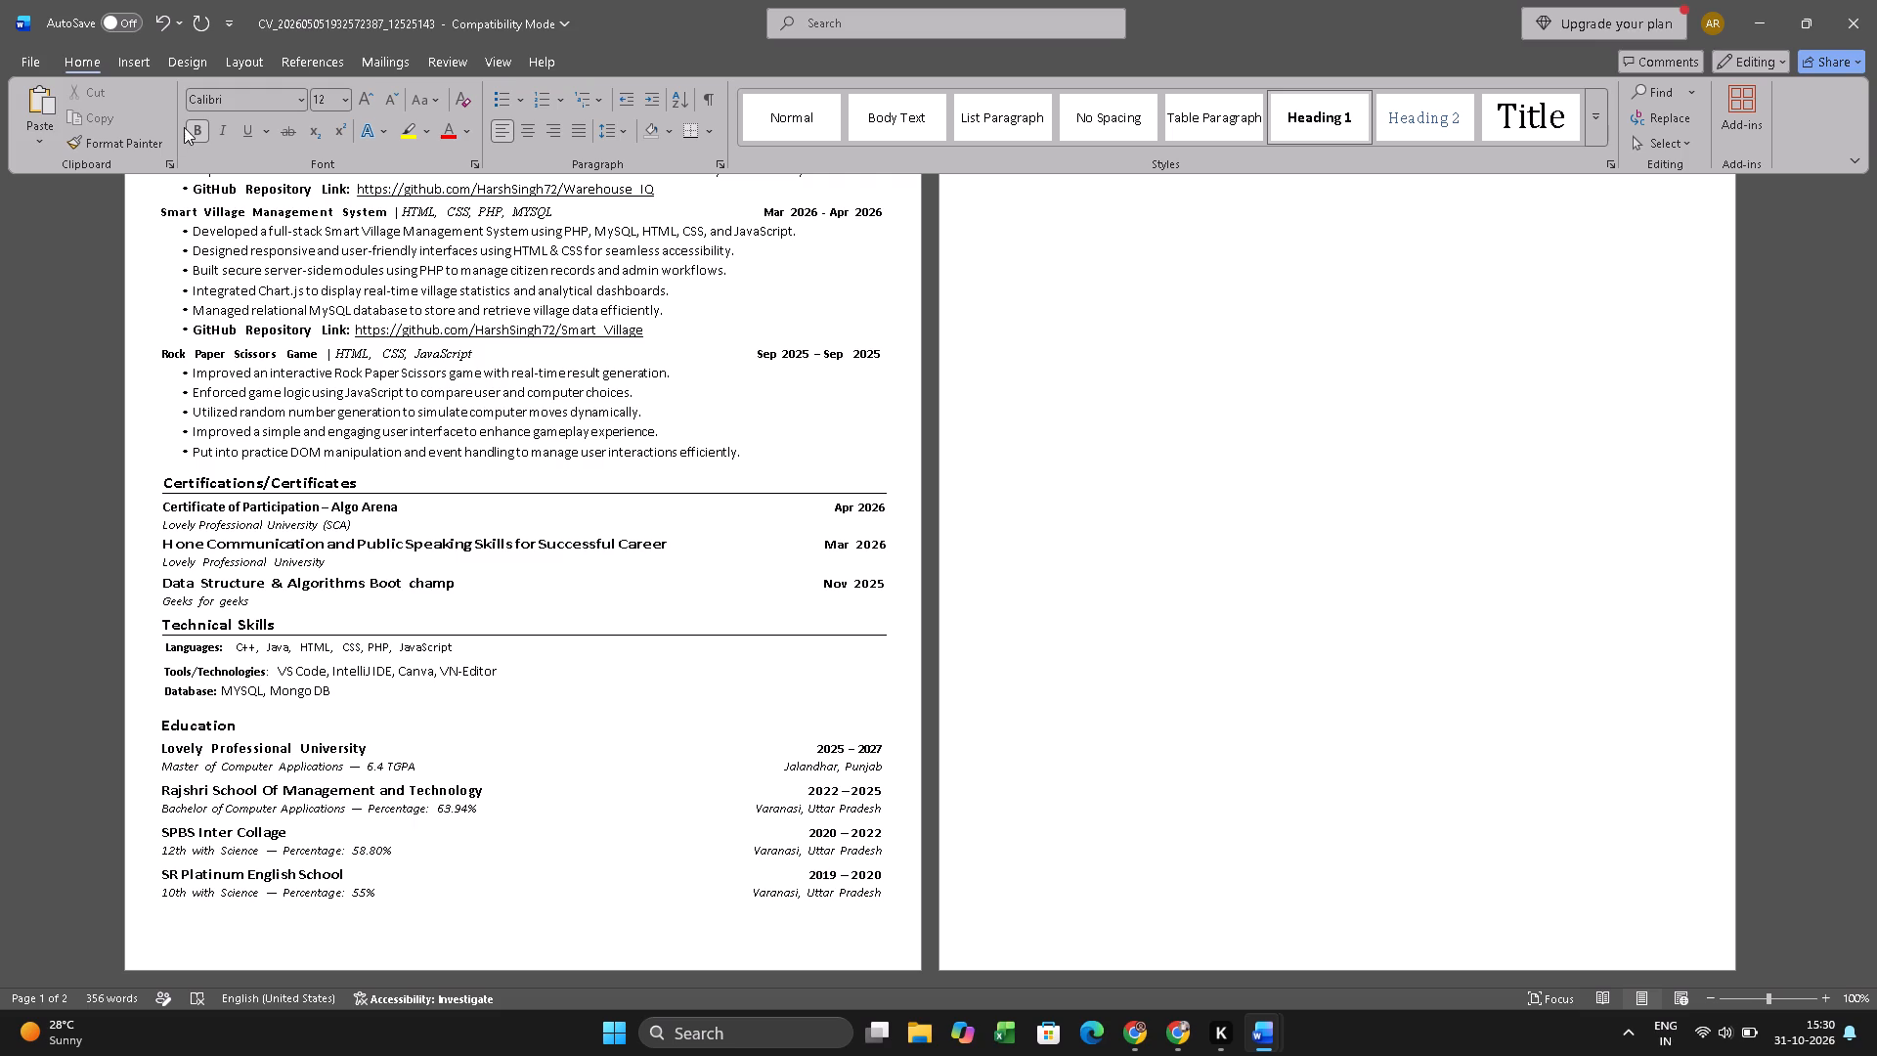
click(136, 49)
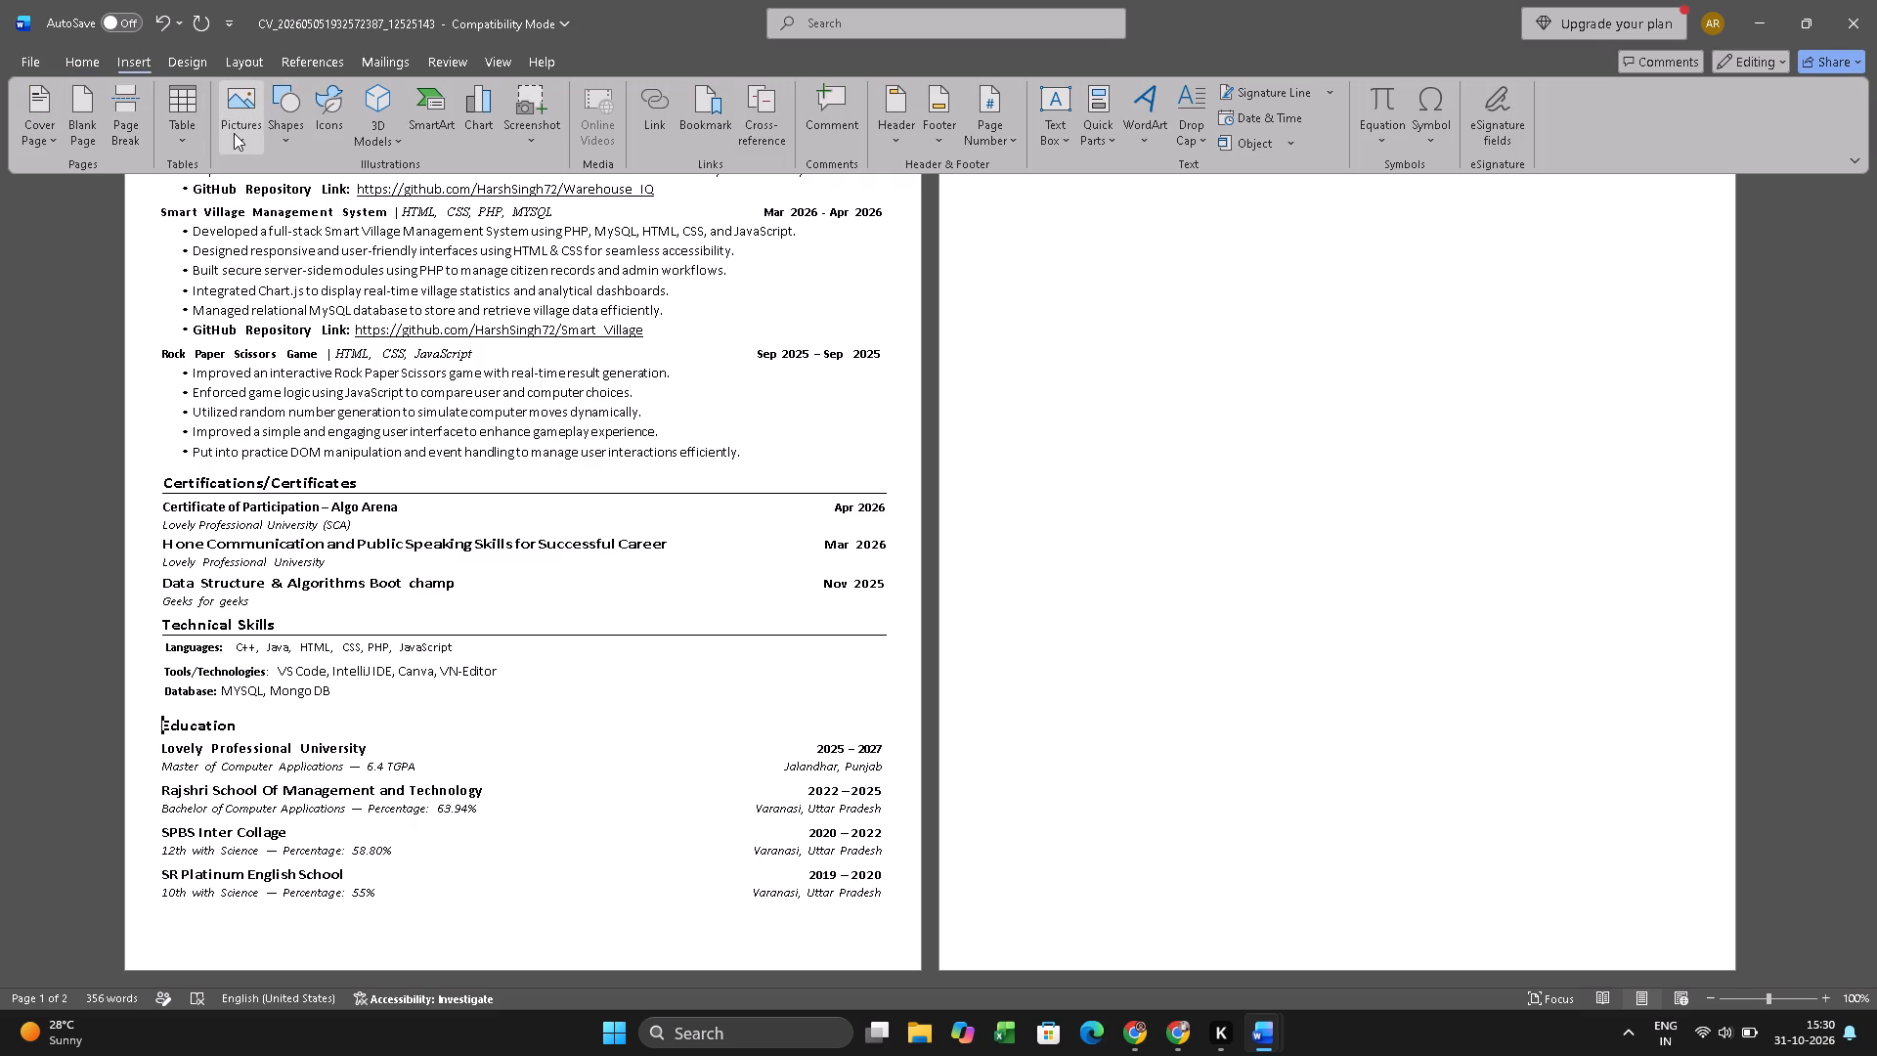
click(234, 133)
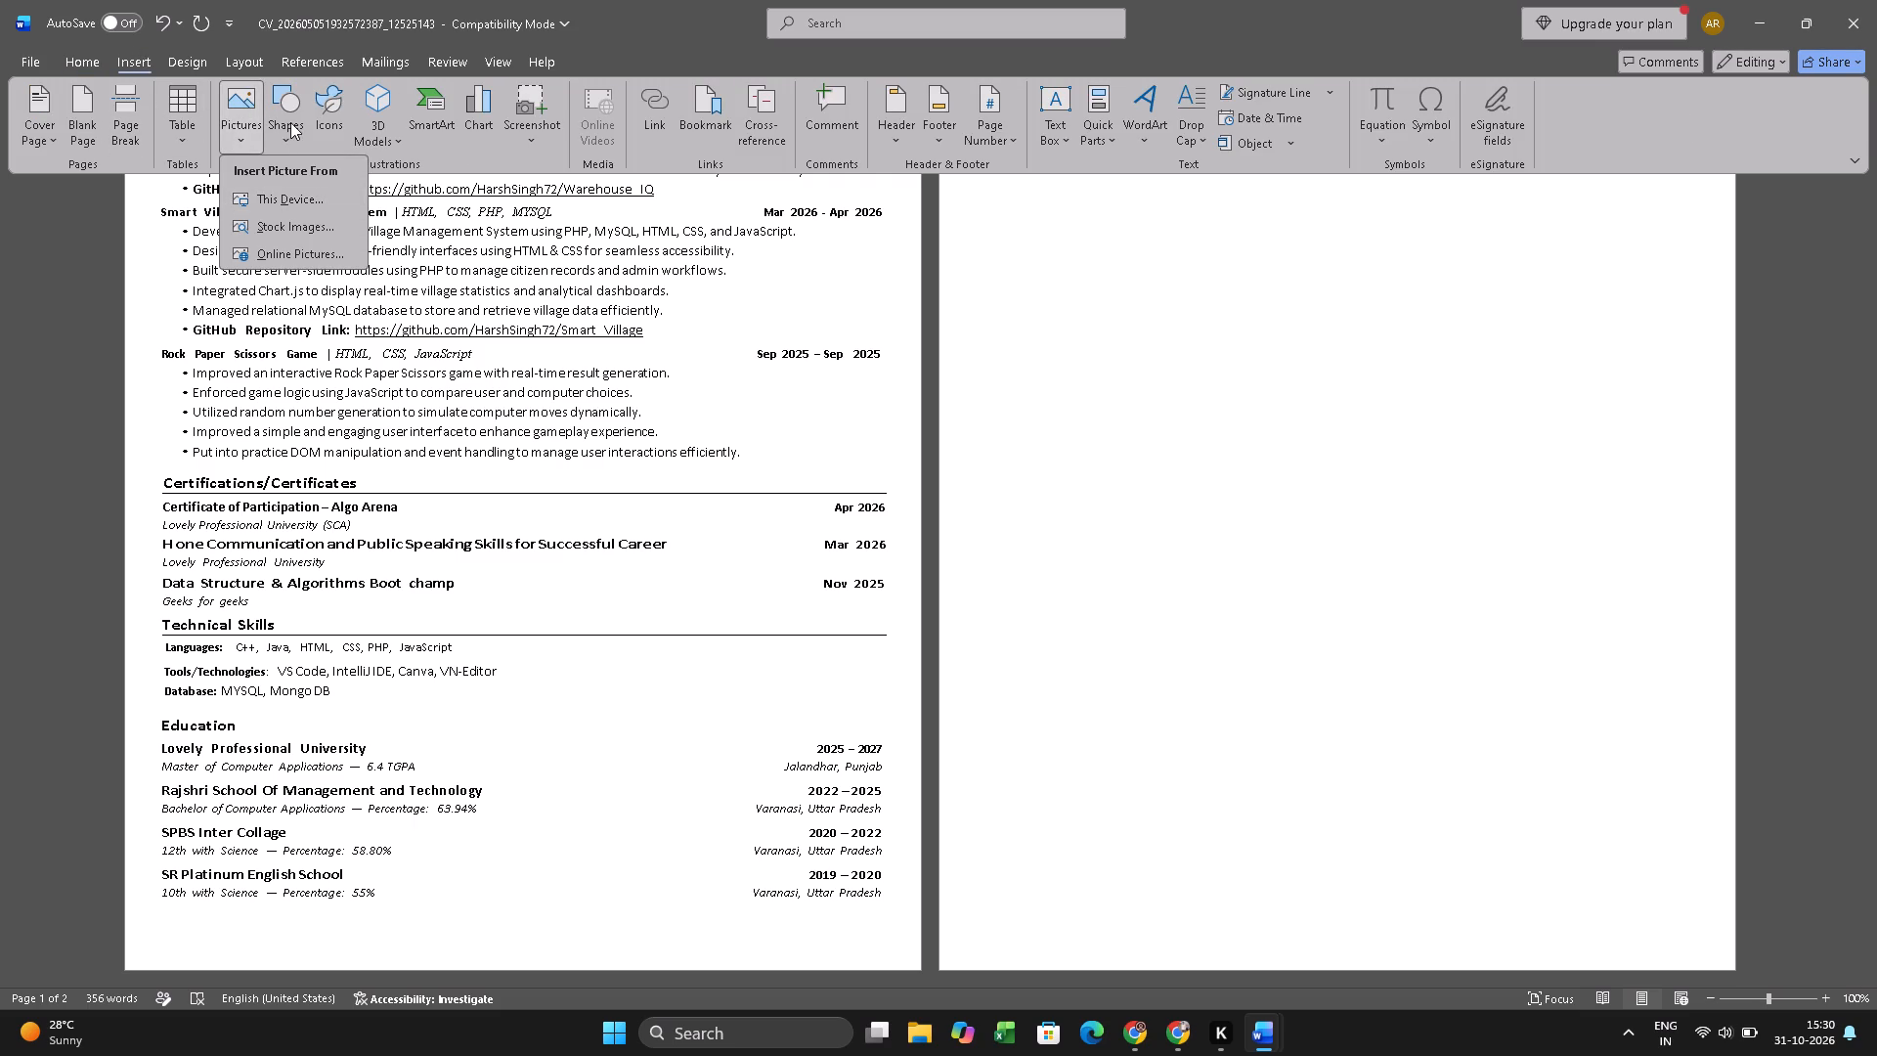
click(290, 122)
drag(290, 122, 293, 139)
click(293, 139)
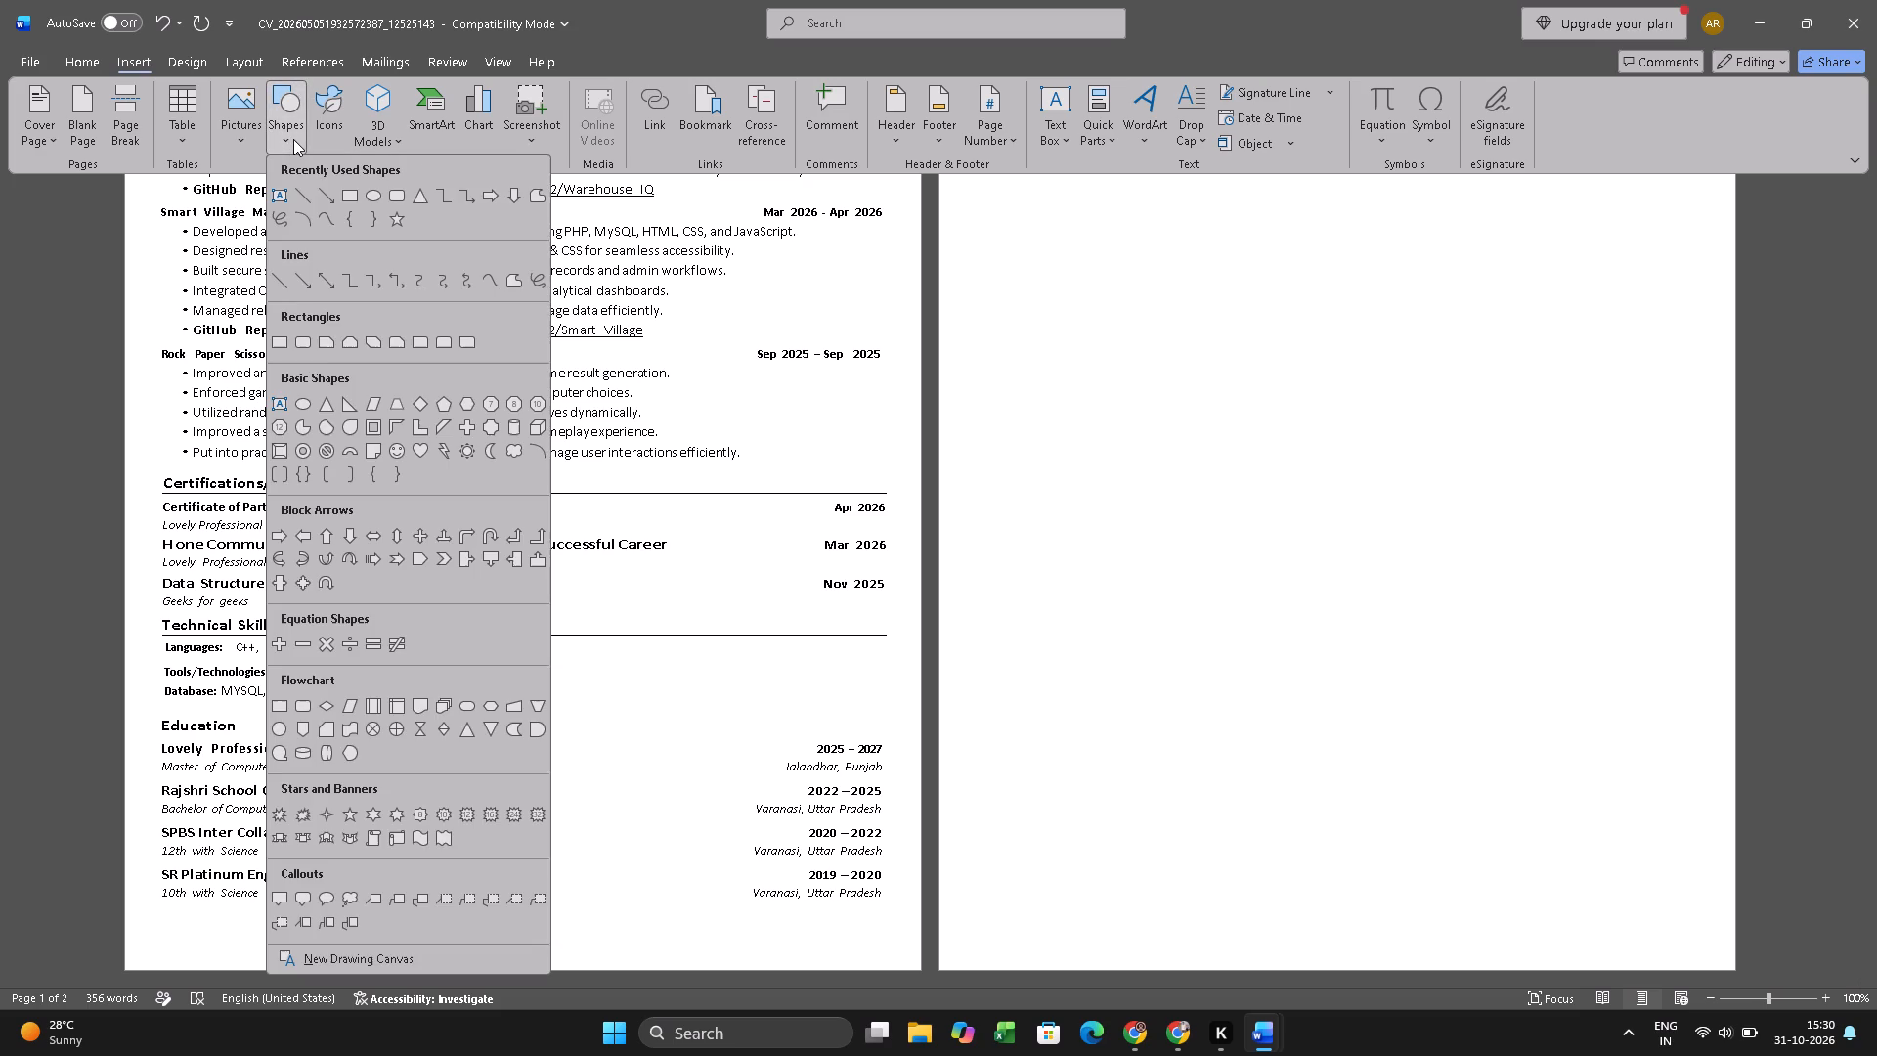
click(299, 188)
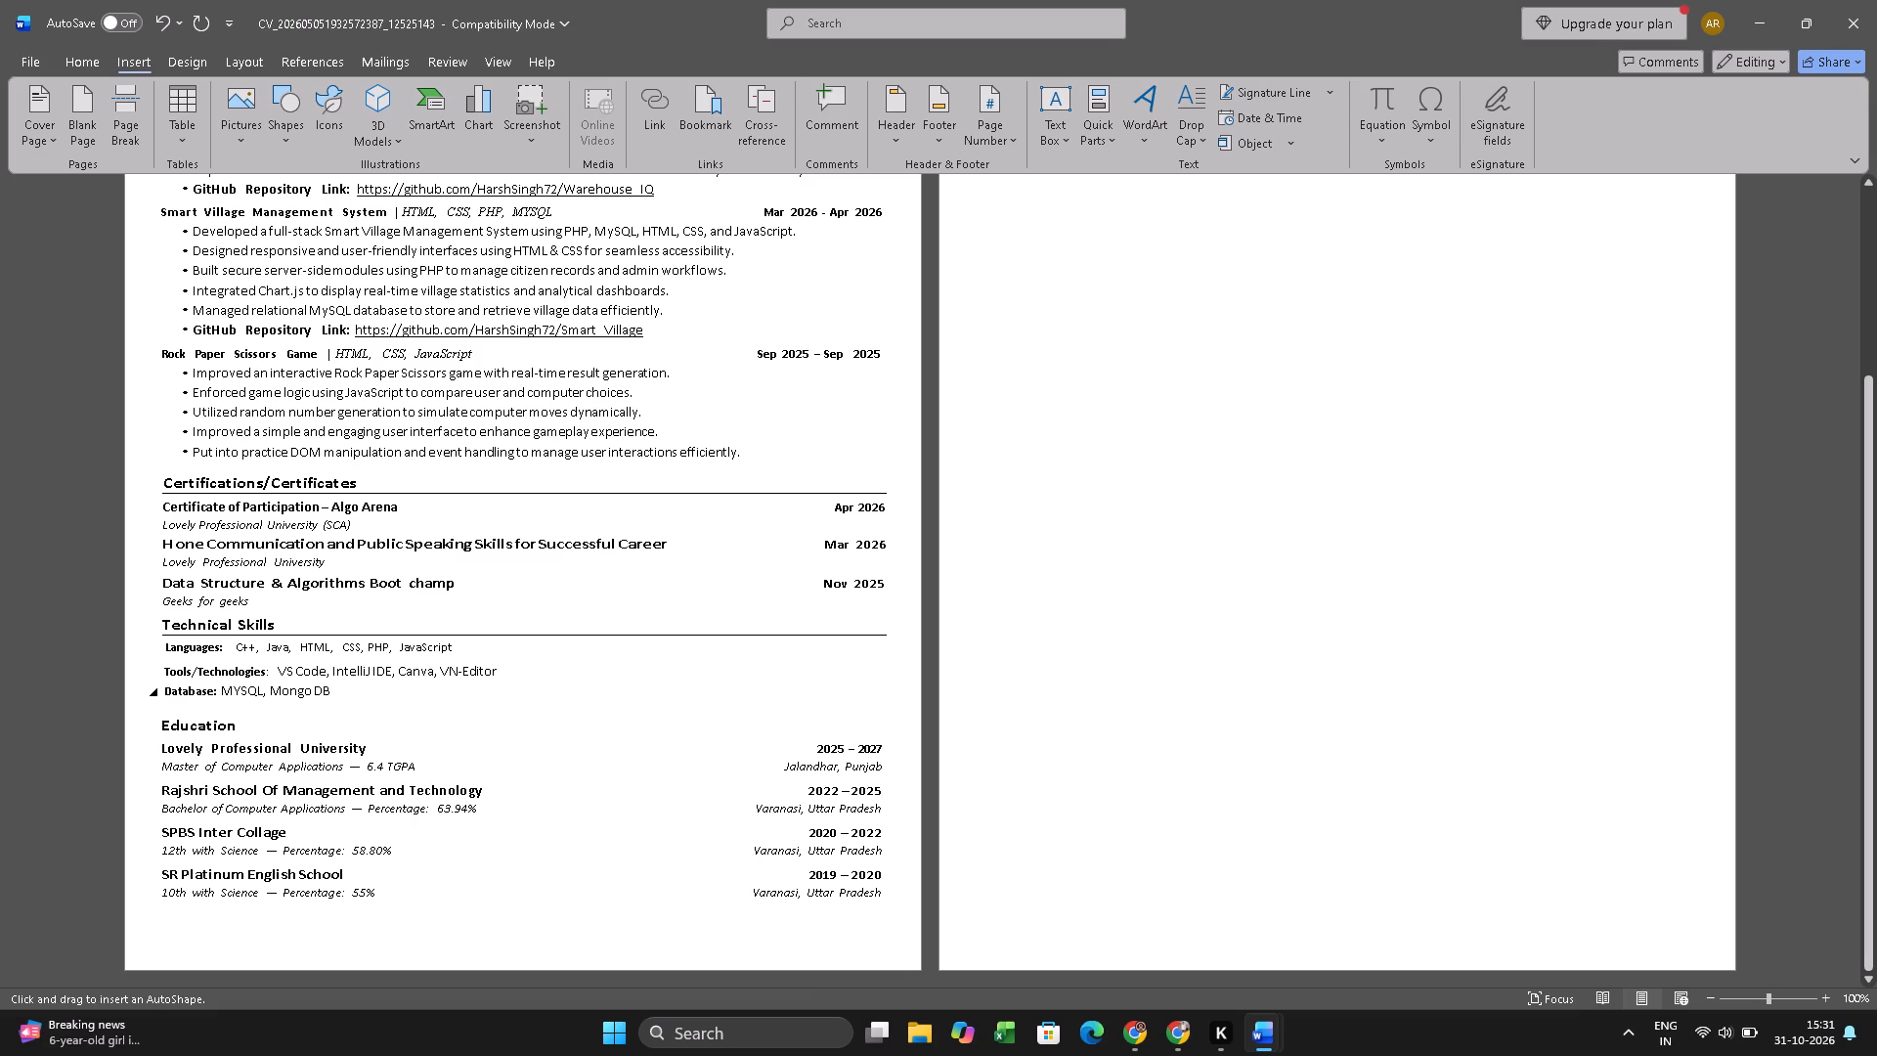
ctrl+shift+drag(163, 732, 578, 721)
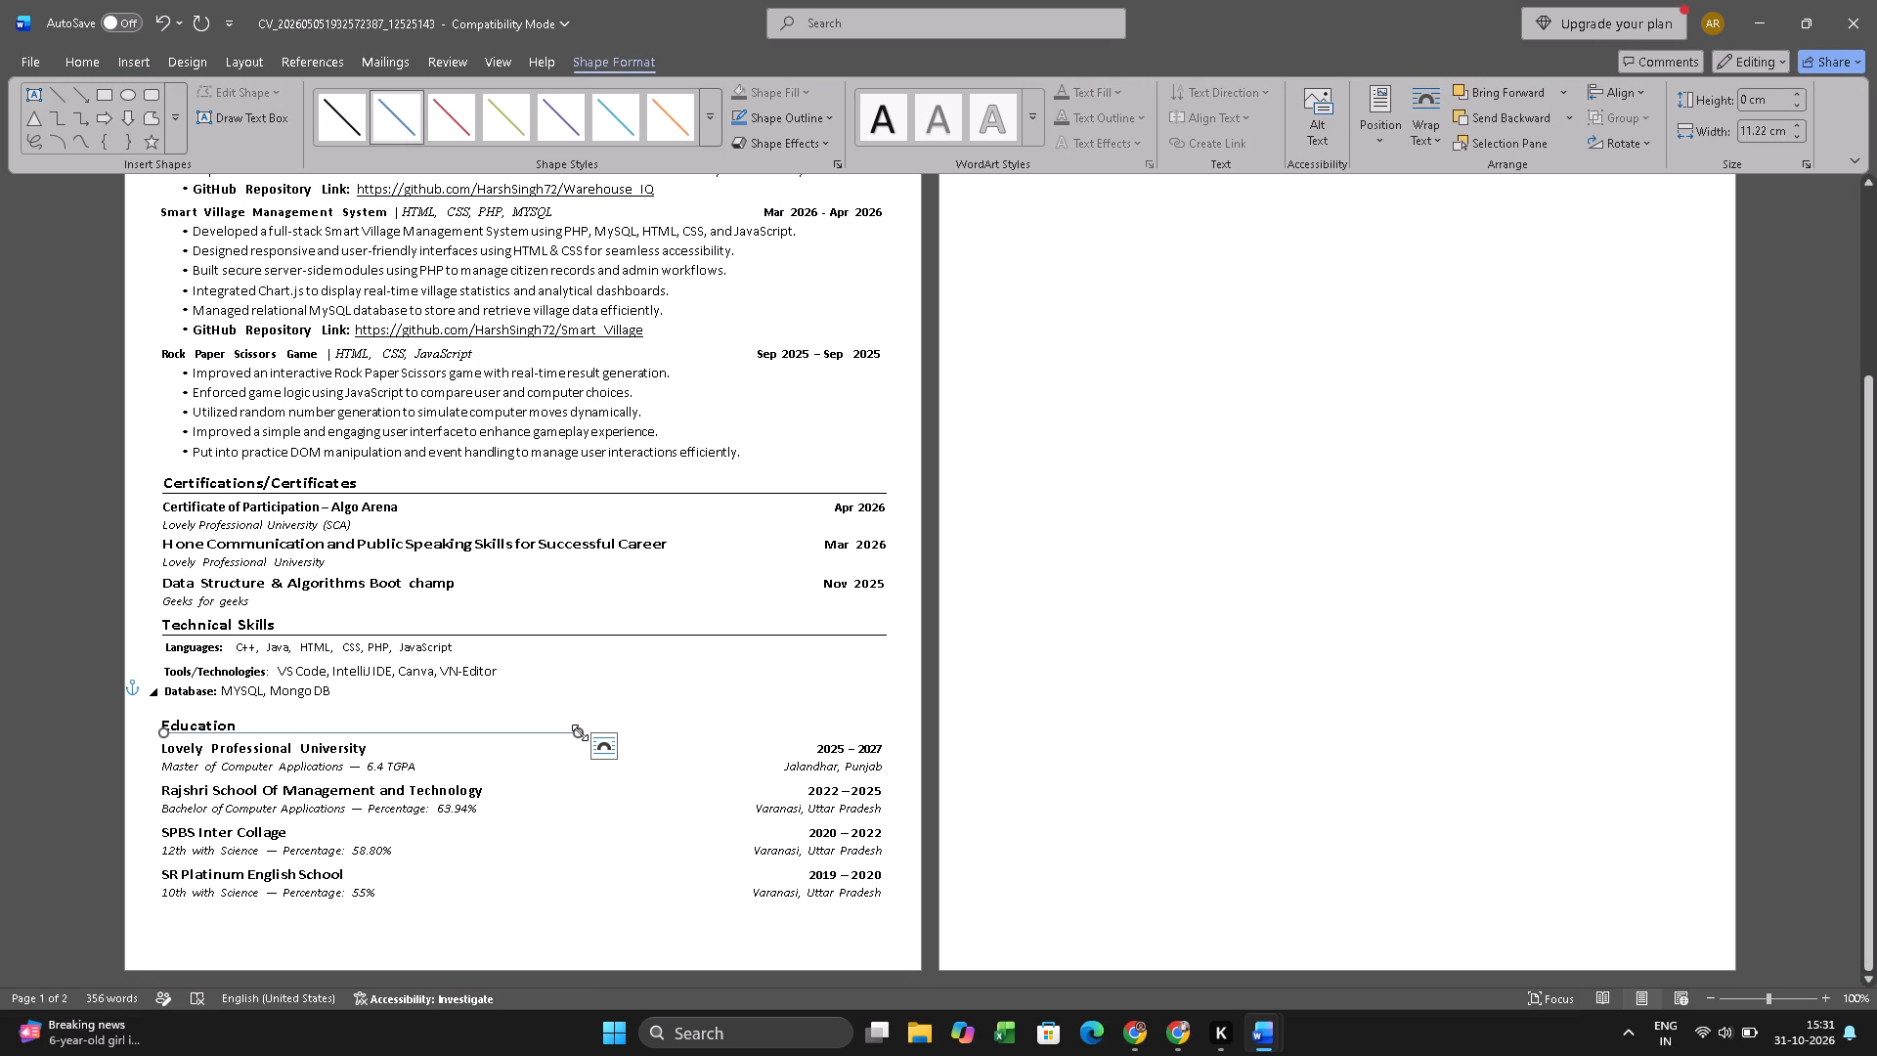
Stretch the line under the Education heading toward the date column, to about 26.5 cm wide.
drag(580, 732, 731, 727)
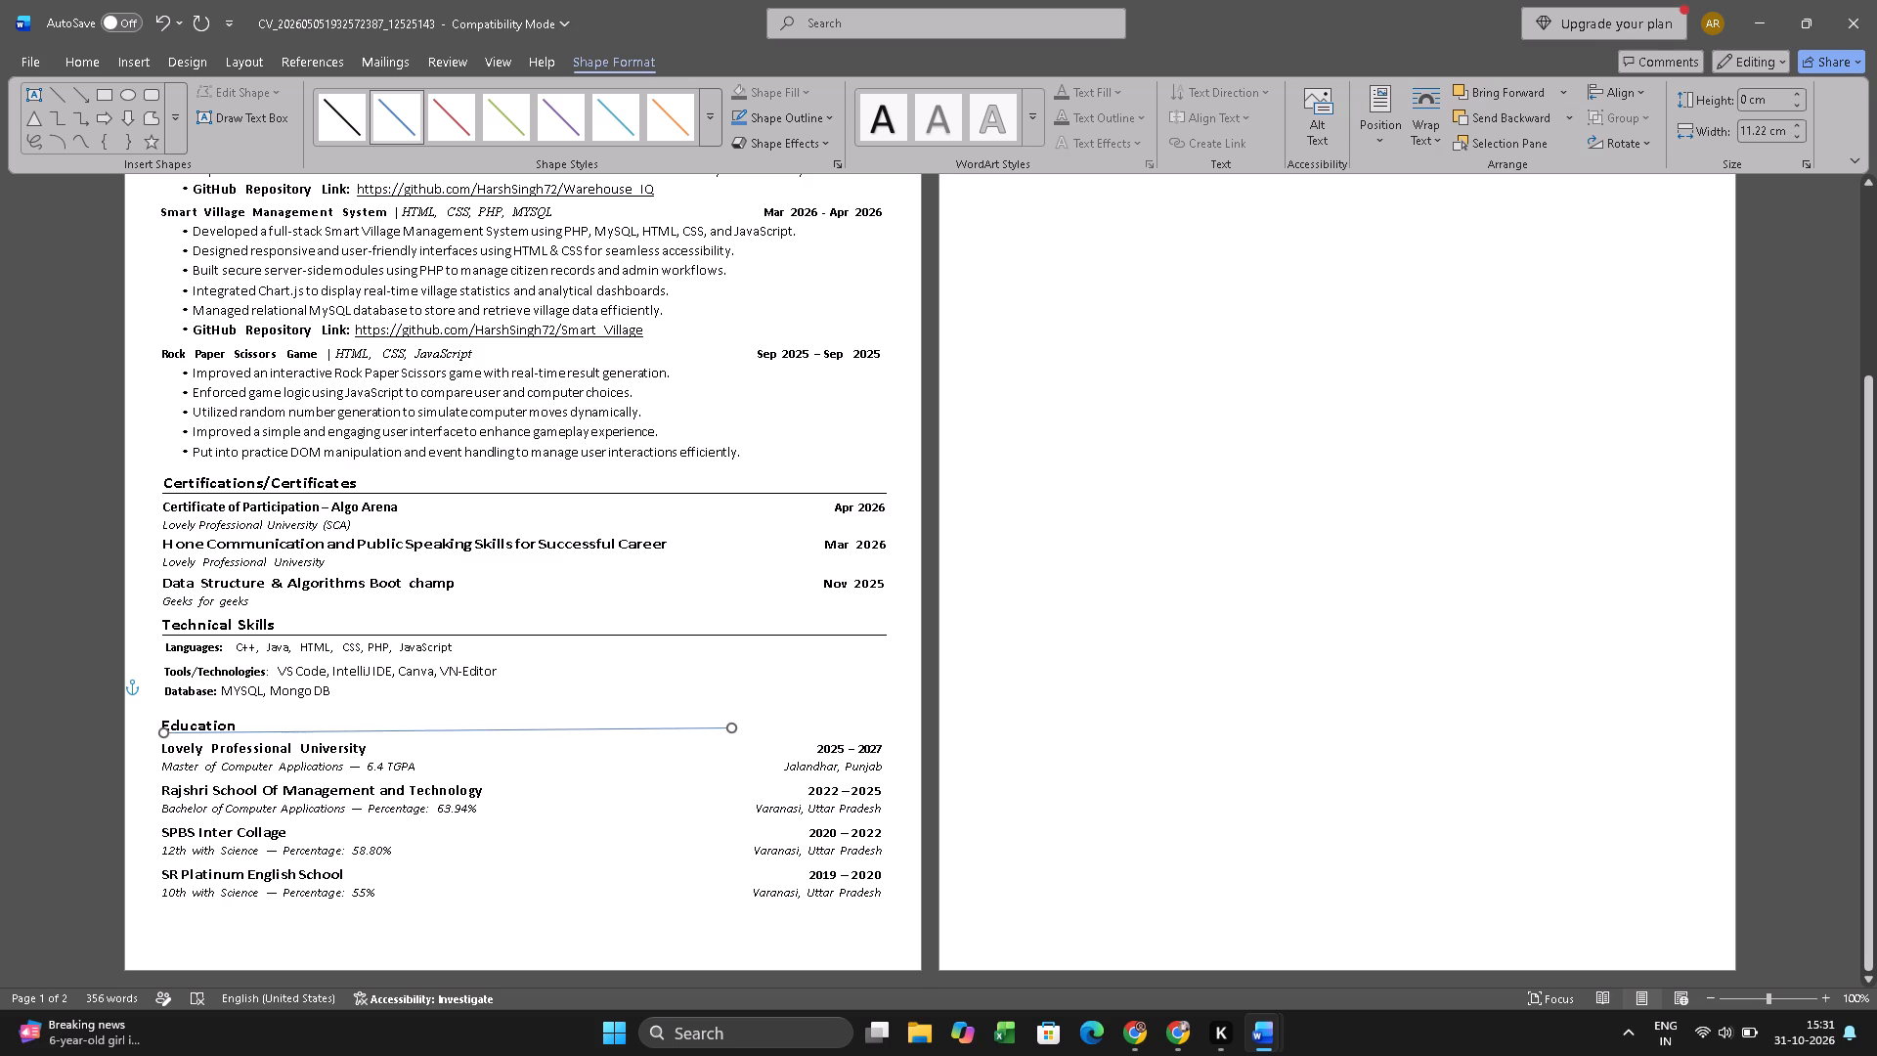
drag(731, 727, 848, 730)
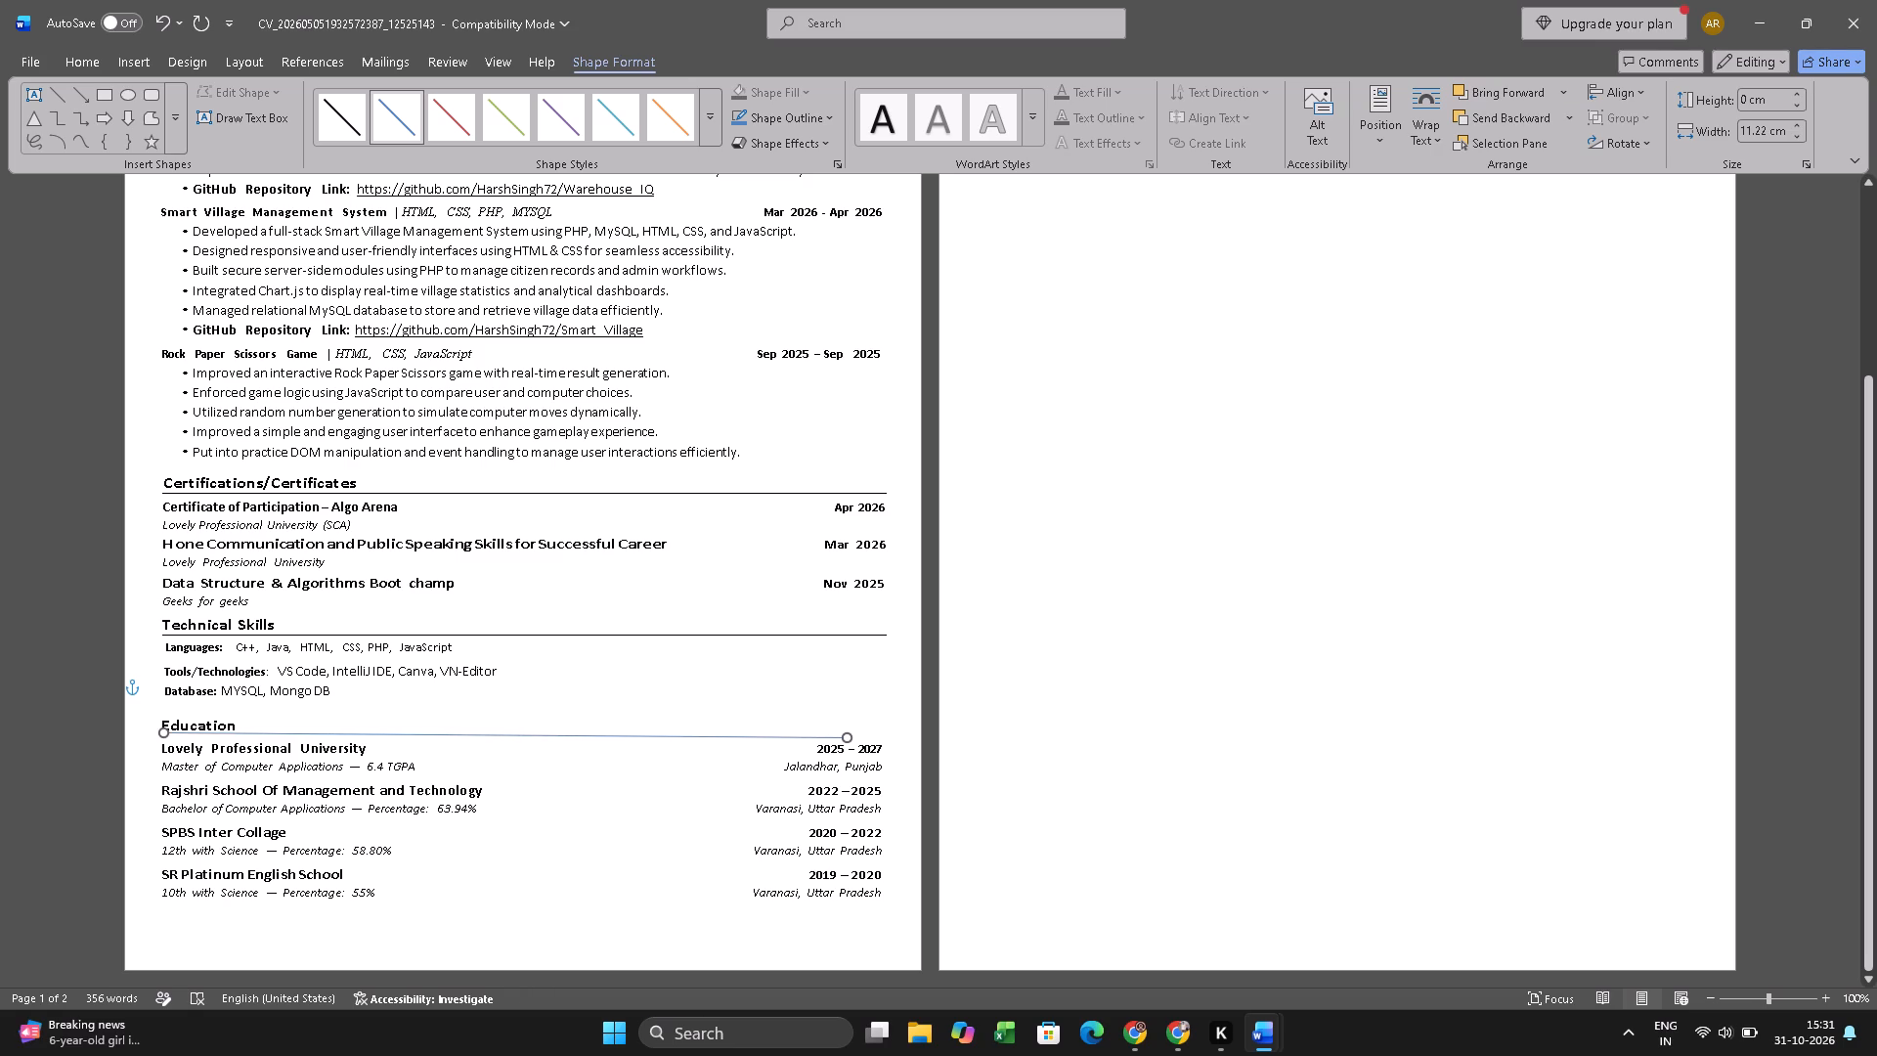
drag(848, 730, 859, 725)
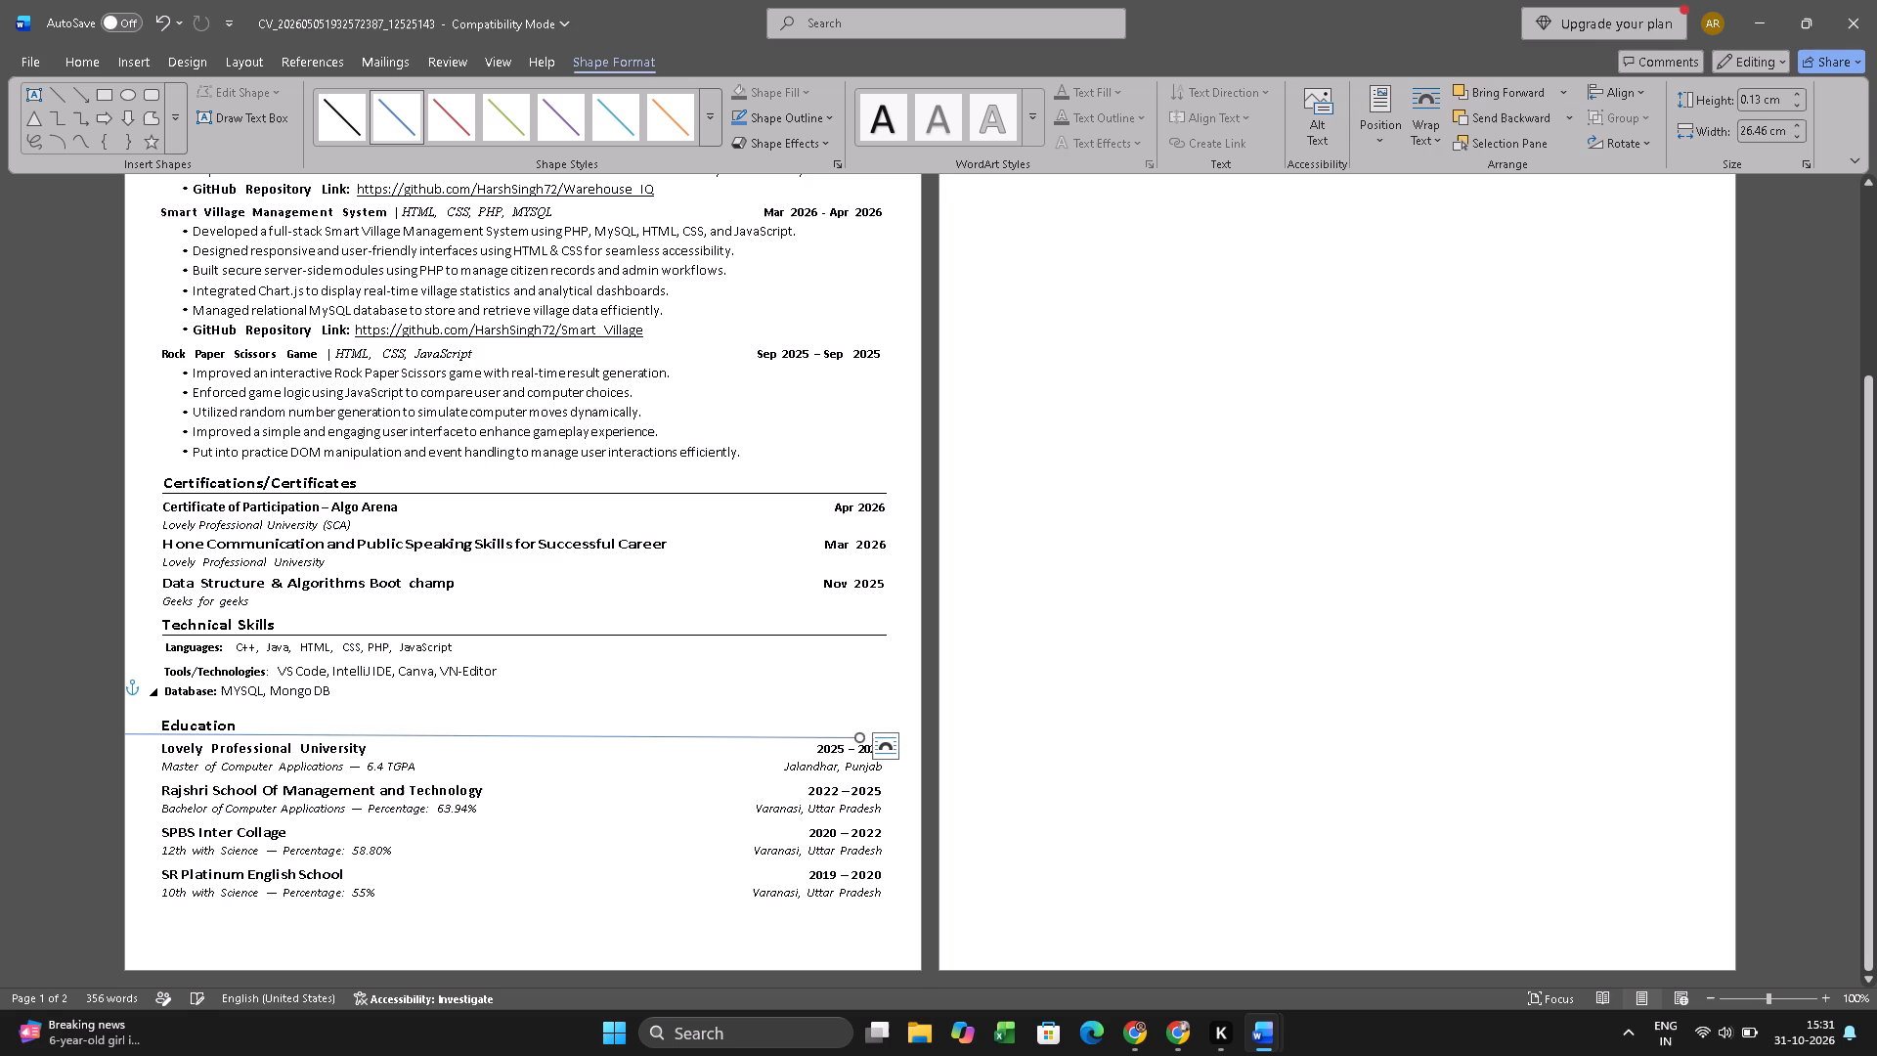
Nudge the Education line rightward until its end reaches the ends of the other section lines.
key(Right)
key(Right)
key(Right)
key(Right)
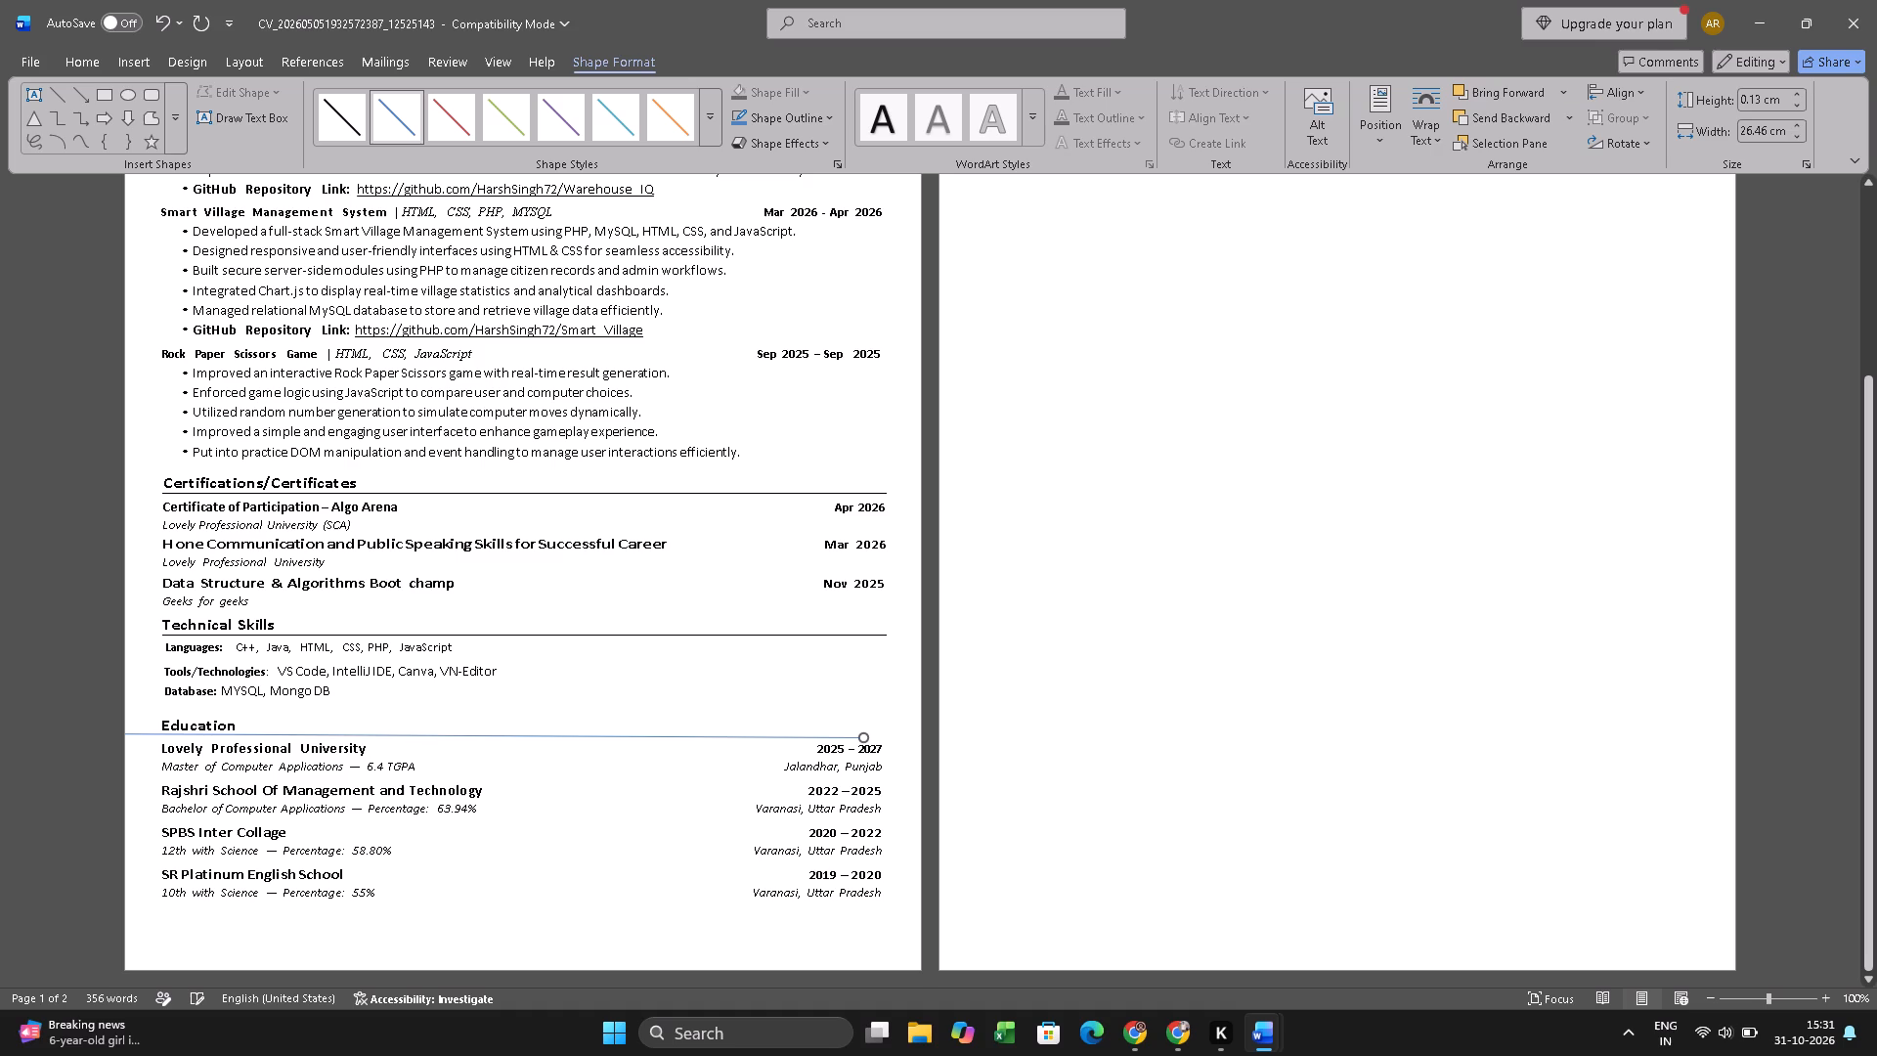
key(Right)
key(Right)
key(Right)
key(Right)
key(Right)
key(Right)
key(Right)
key(Right)
key(Right)
key(Right)
key(Right)
key(Right)
key(Right)
key(Right)
key(Right)
key(Right)
key(Right)
key(Right)
key(Right)
key(Right)
key(Right)
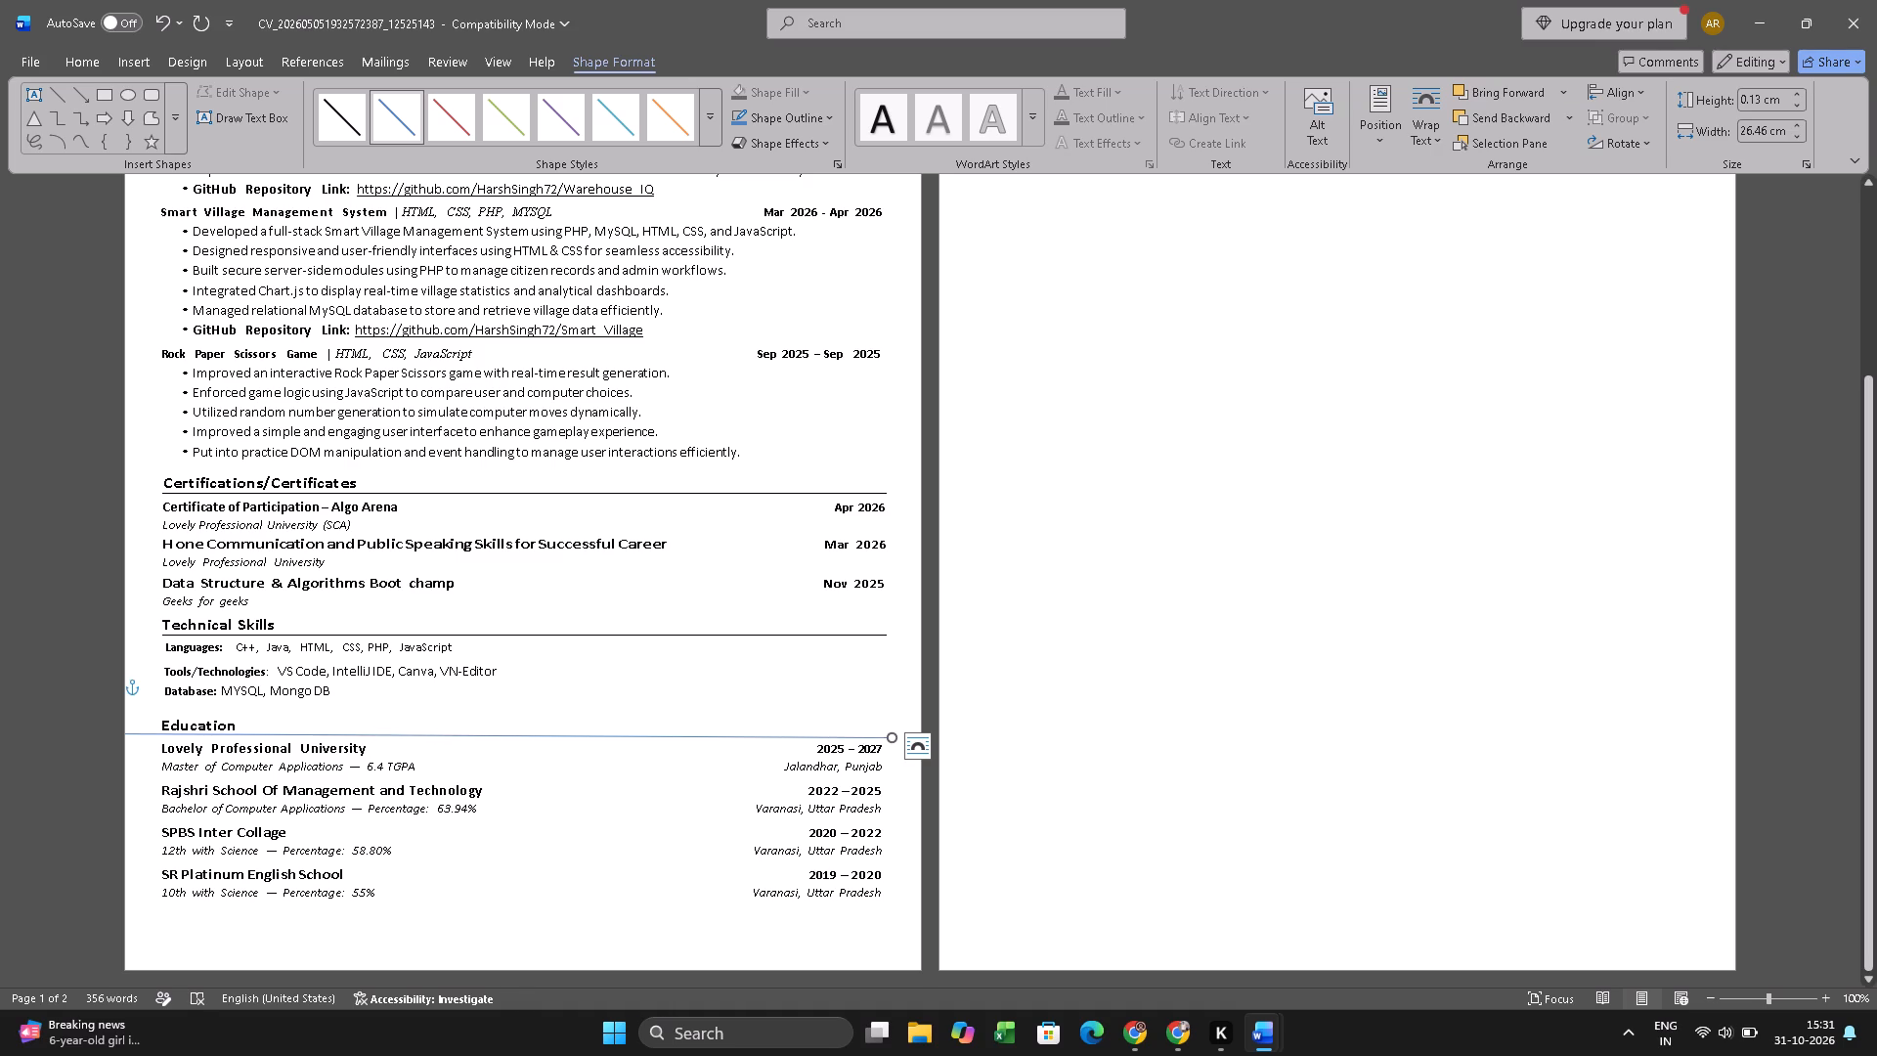
Shorten the Education line from its right end to about 23.8 cm wide and reduce its slant.
click(893, 733)
drag(892, 738, 871, 732)
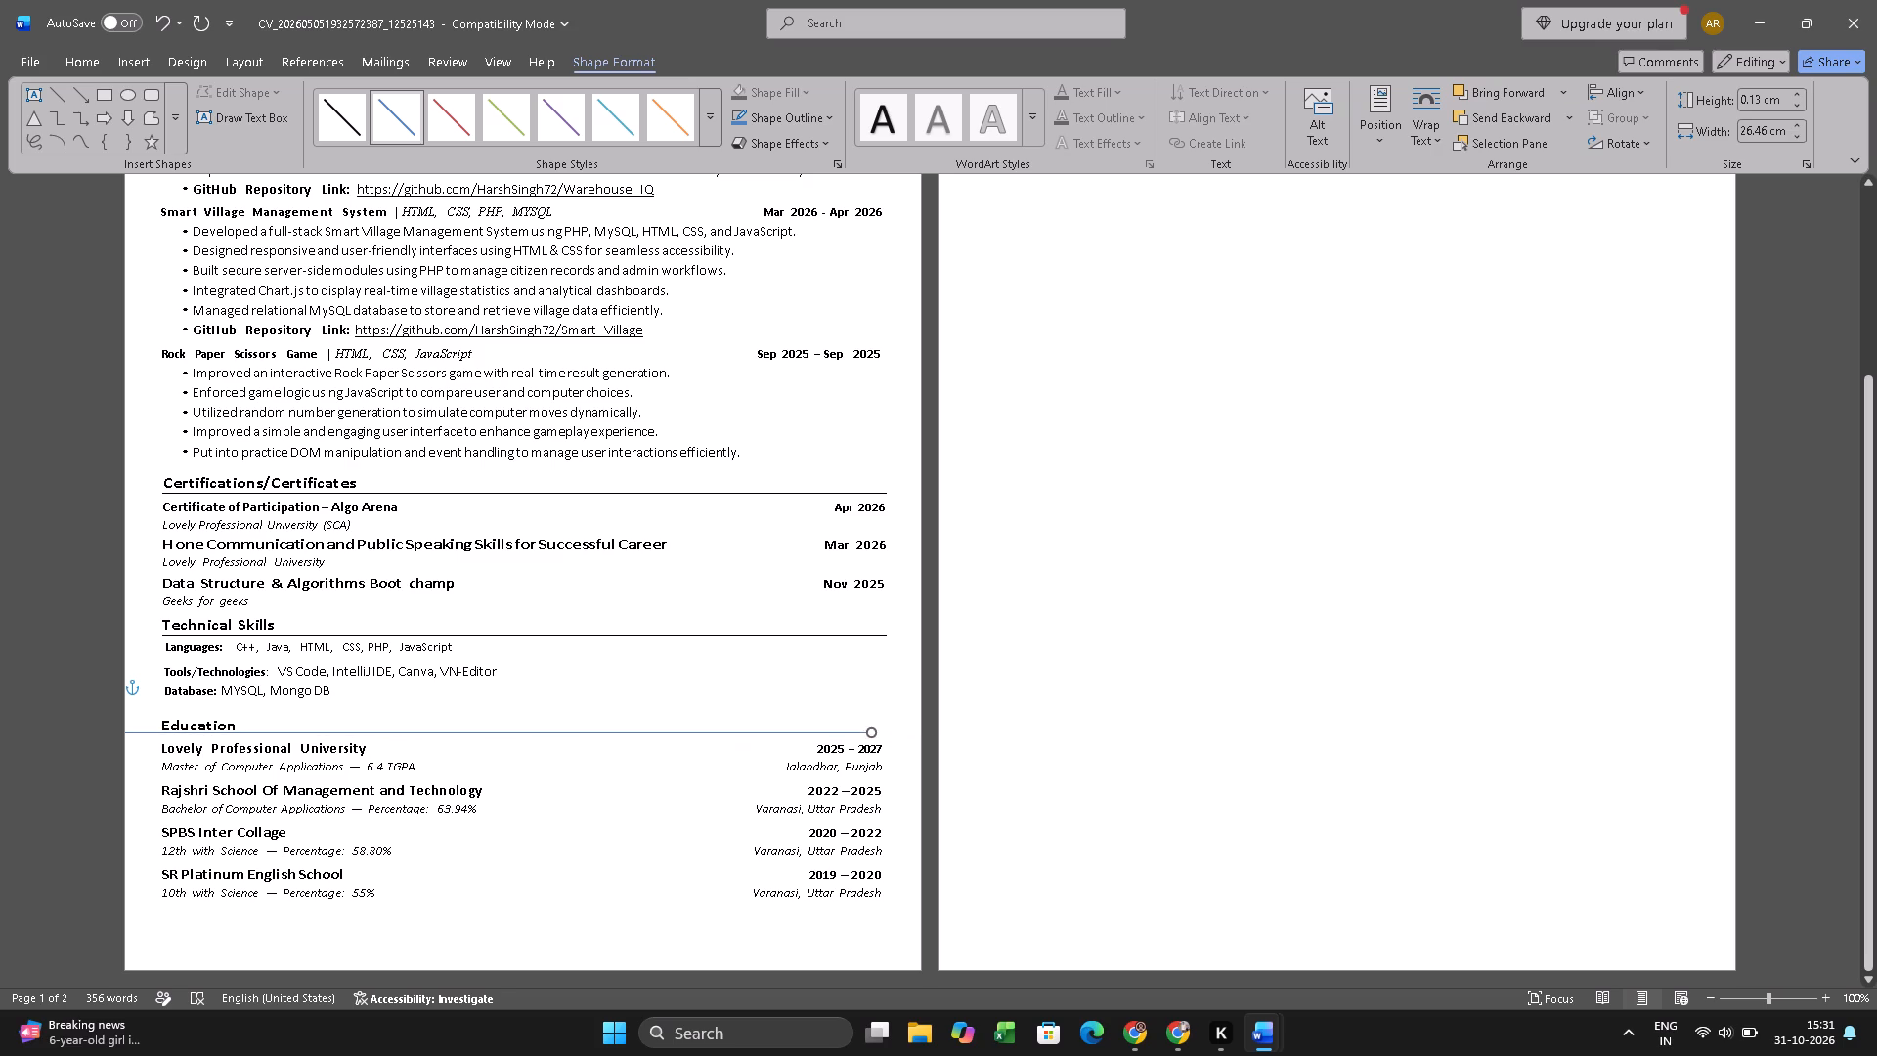
drag(871, 732, 808, 733)
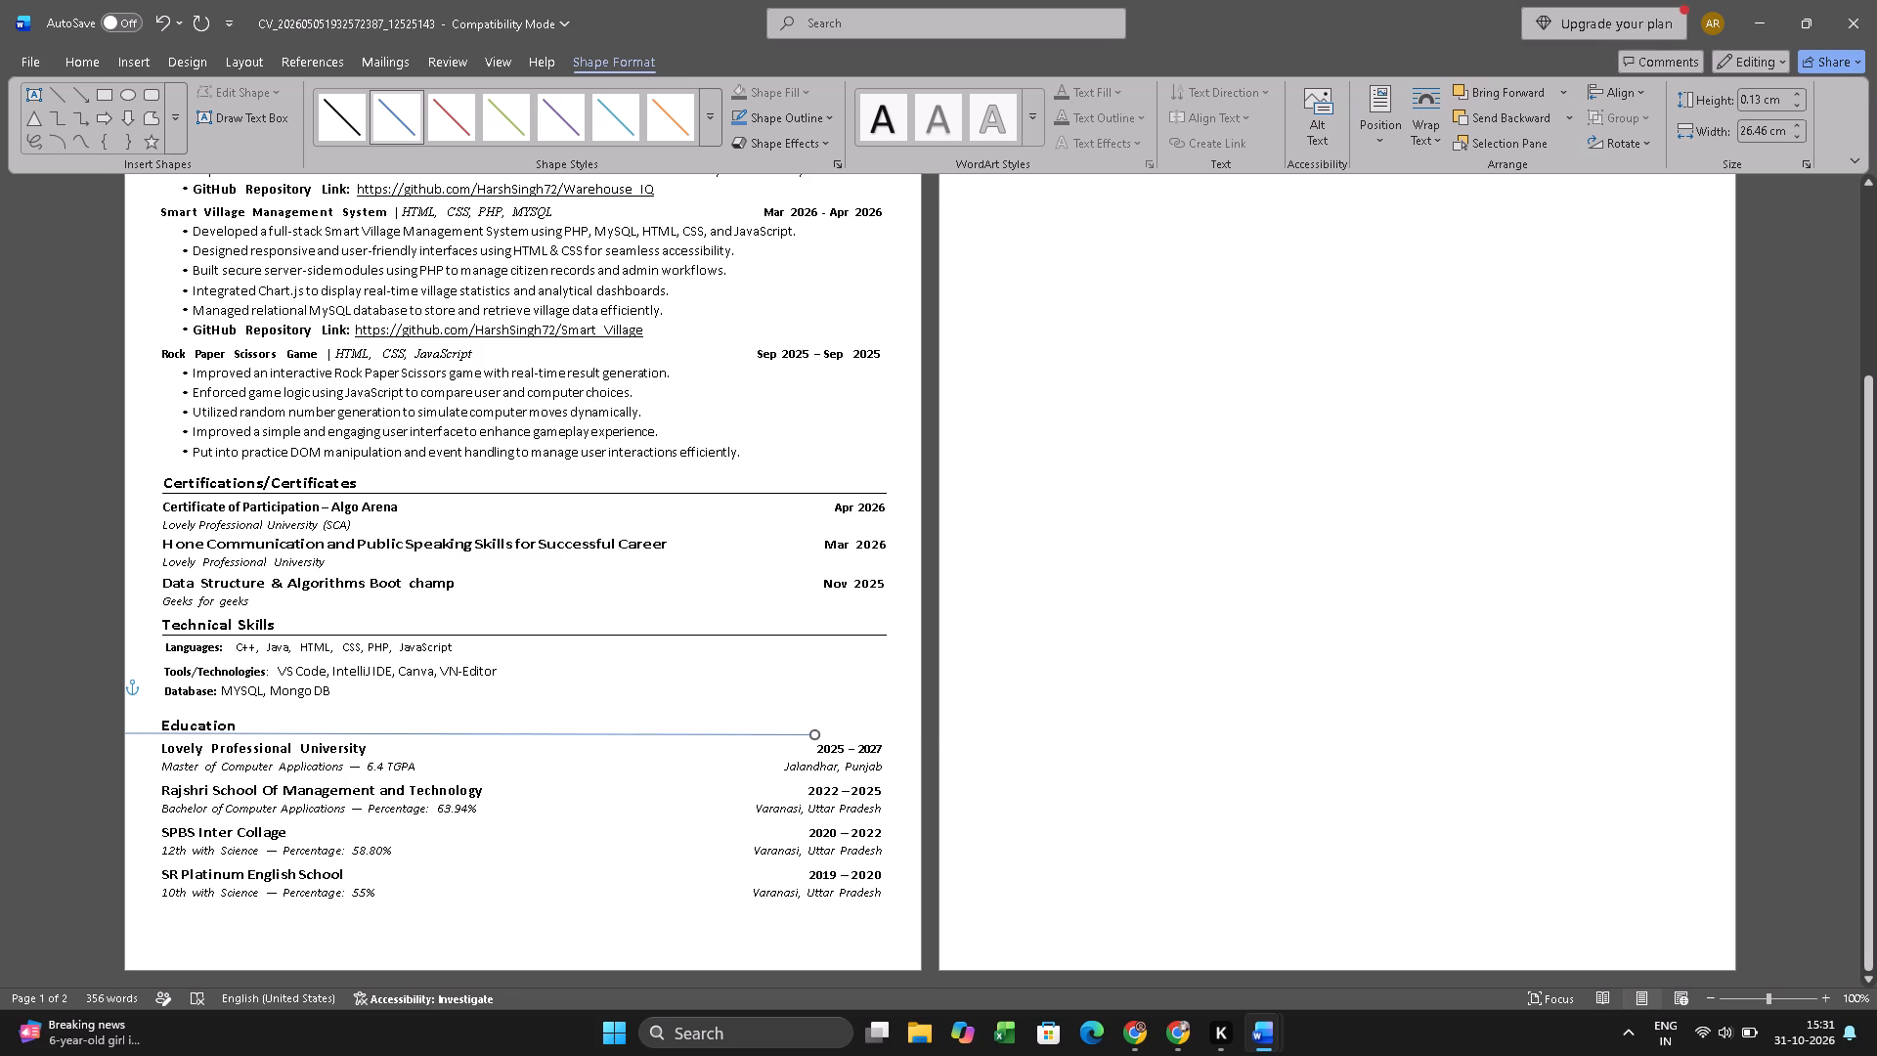
drag(808, 733, 792, 730)
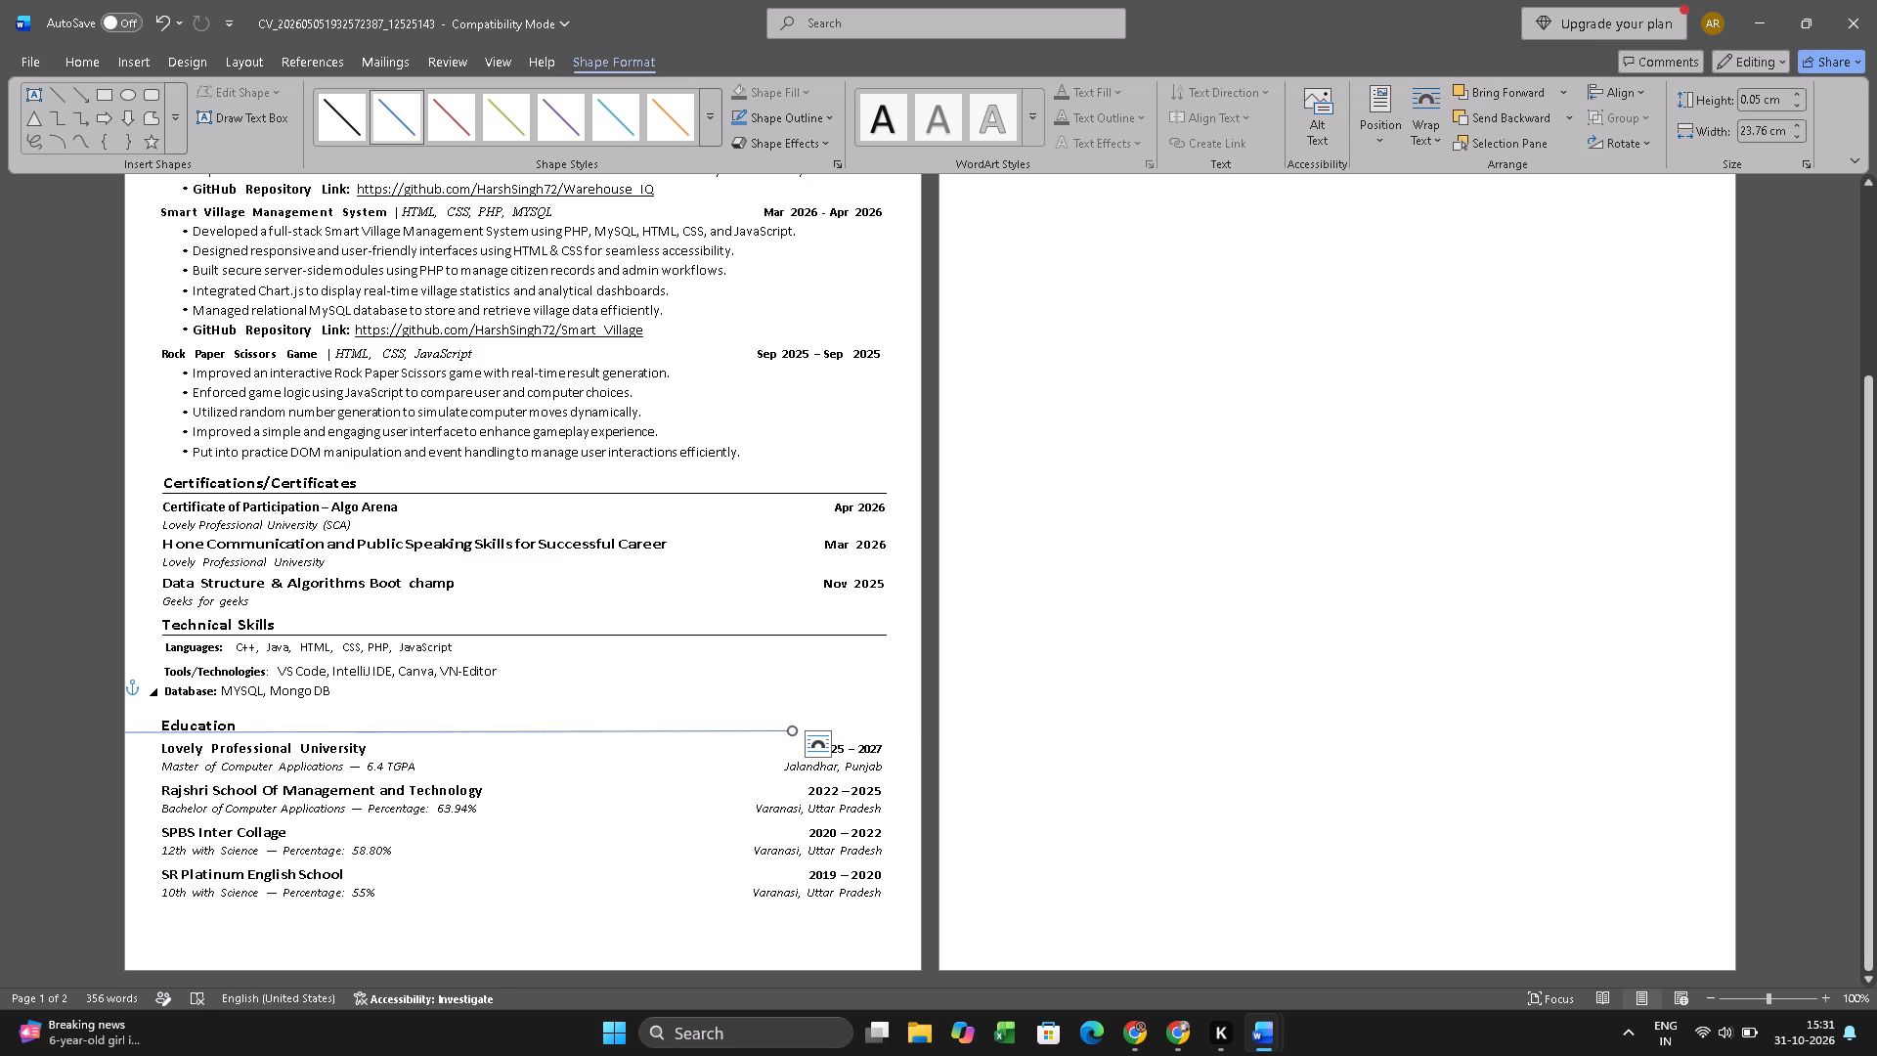
Move the line under the Education heading toward the date column until its left end meets the start of the heading.
click(374, 729)
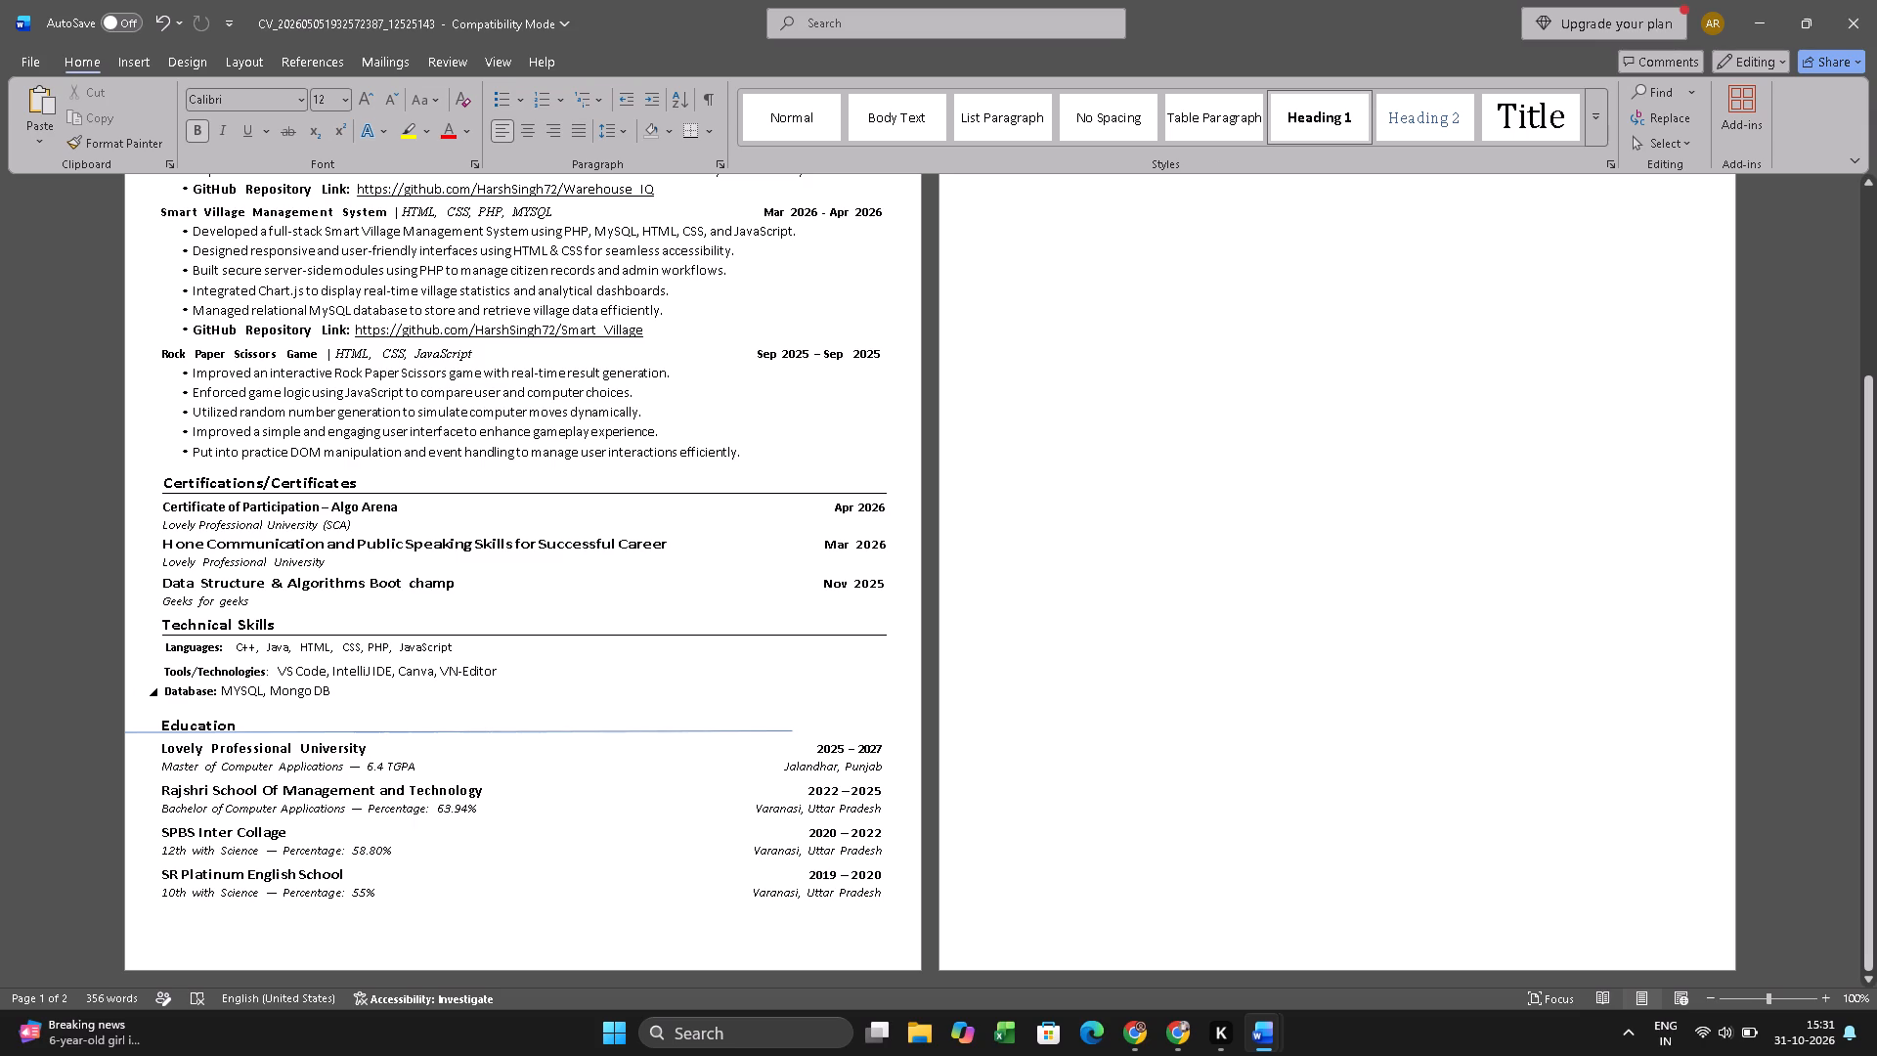
drag(379, 731, 395, 730)
drag(395, 730, 493, 736)
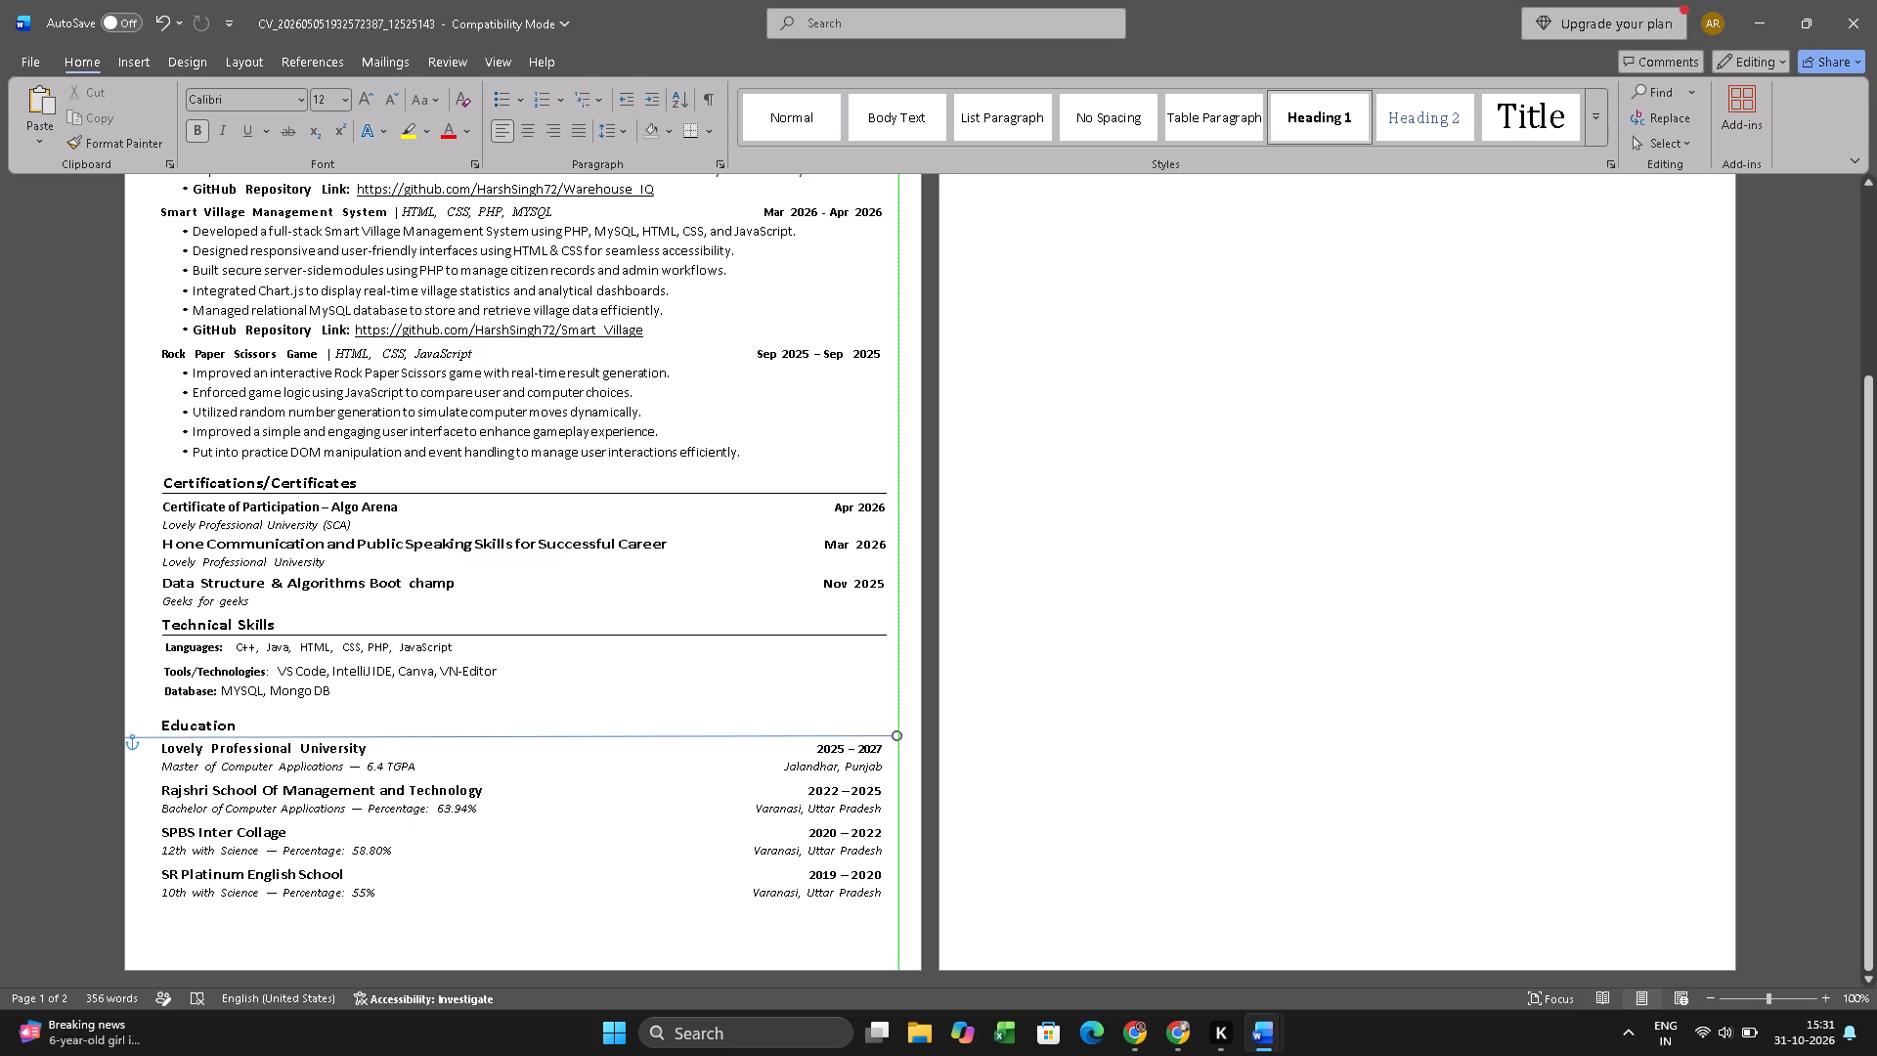
drag(493, 736, 635, 740)
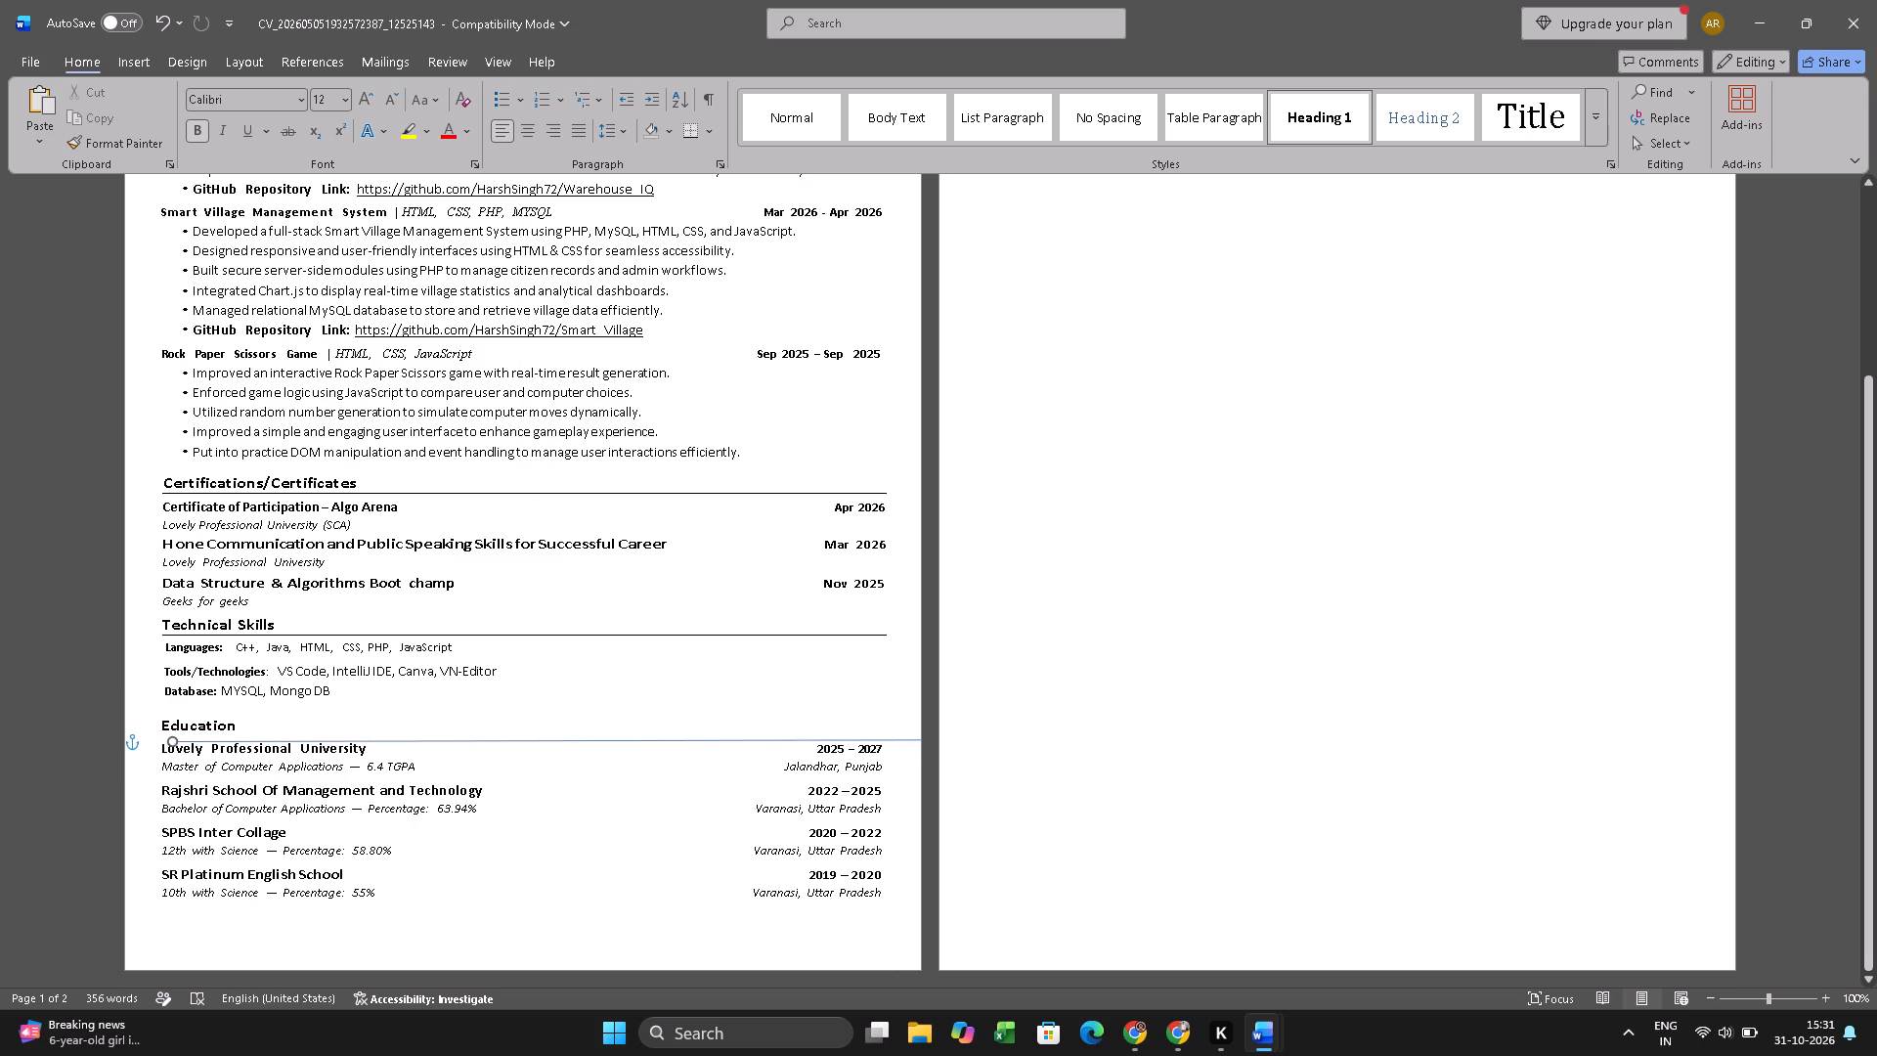
drag(635, 740, 624, 738)
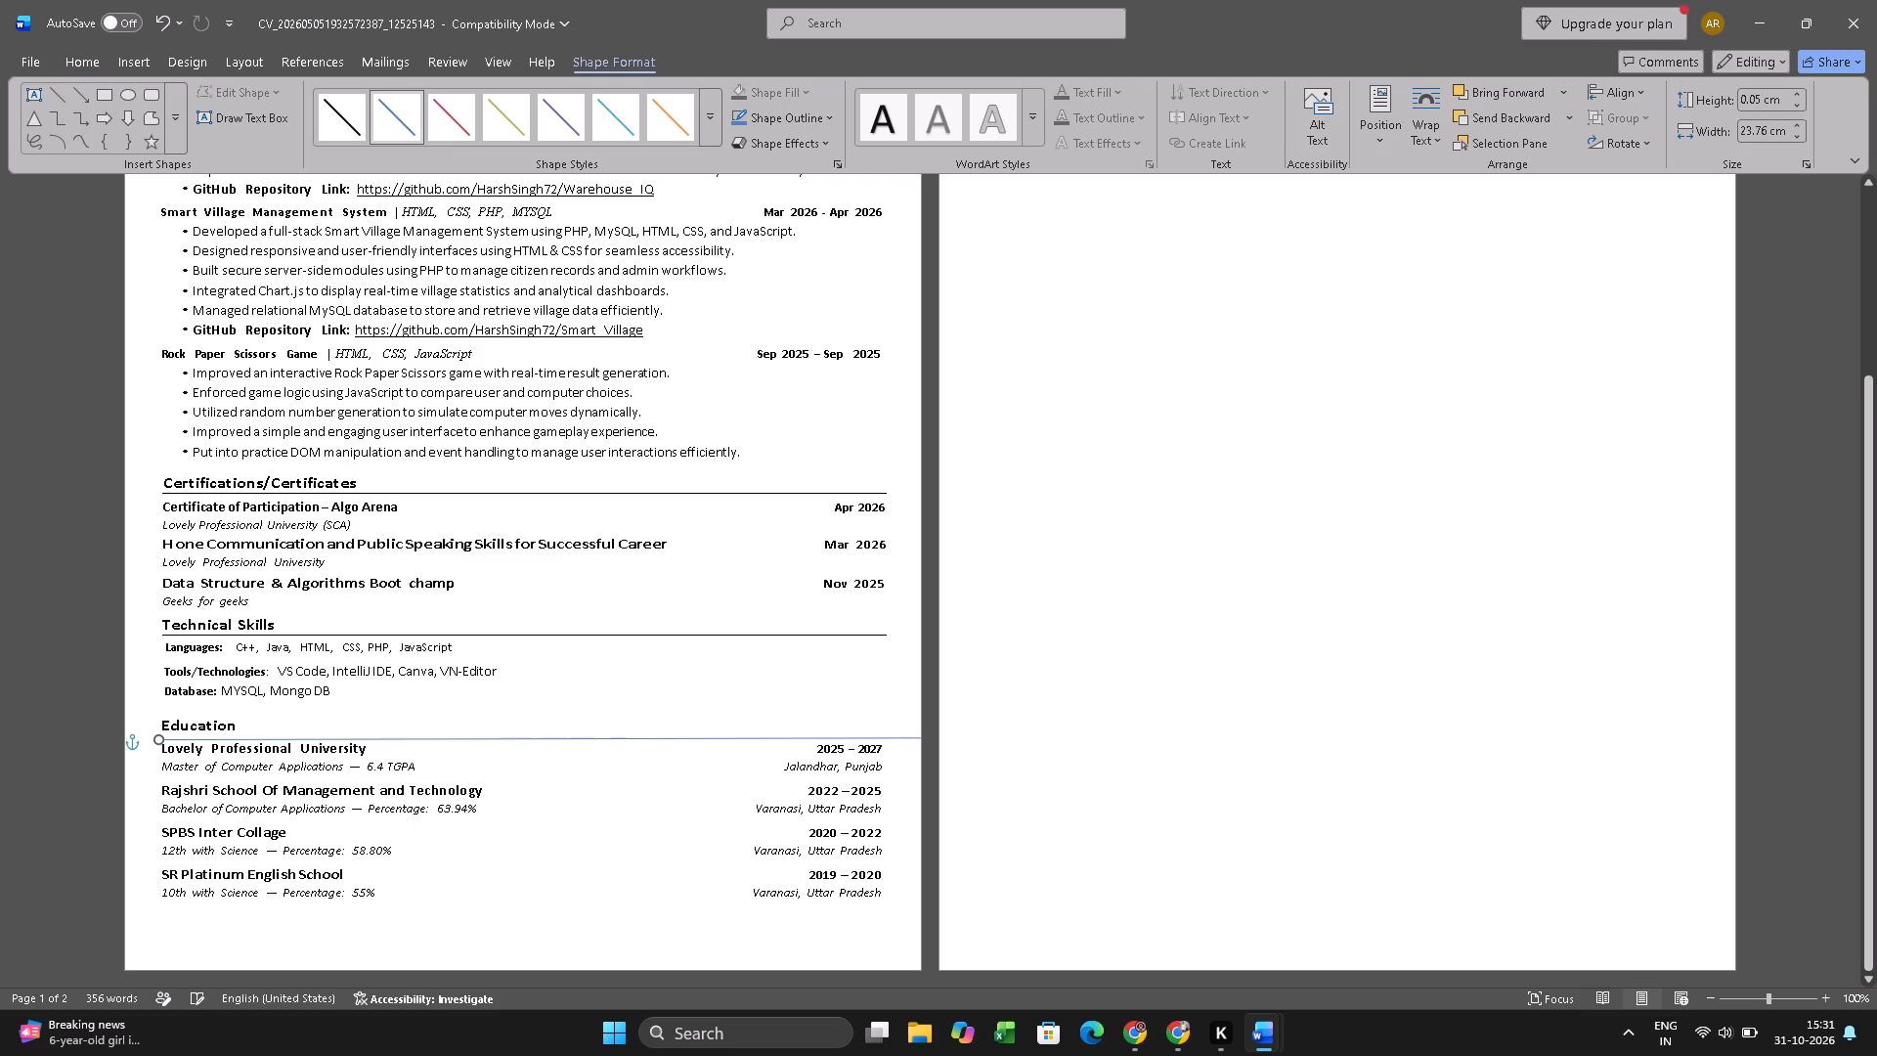
Shorten the Education line from its left end to about 16.6 cm wide.
click(159, 737)
drag(159, 737, 394, 742)
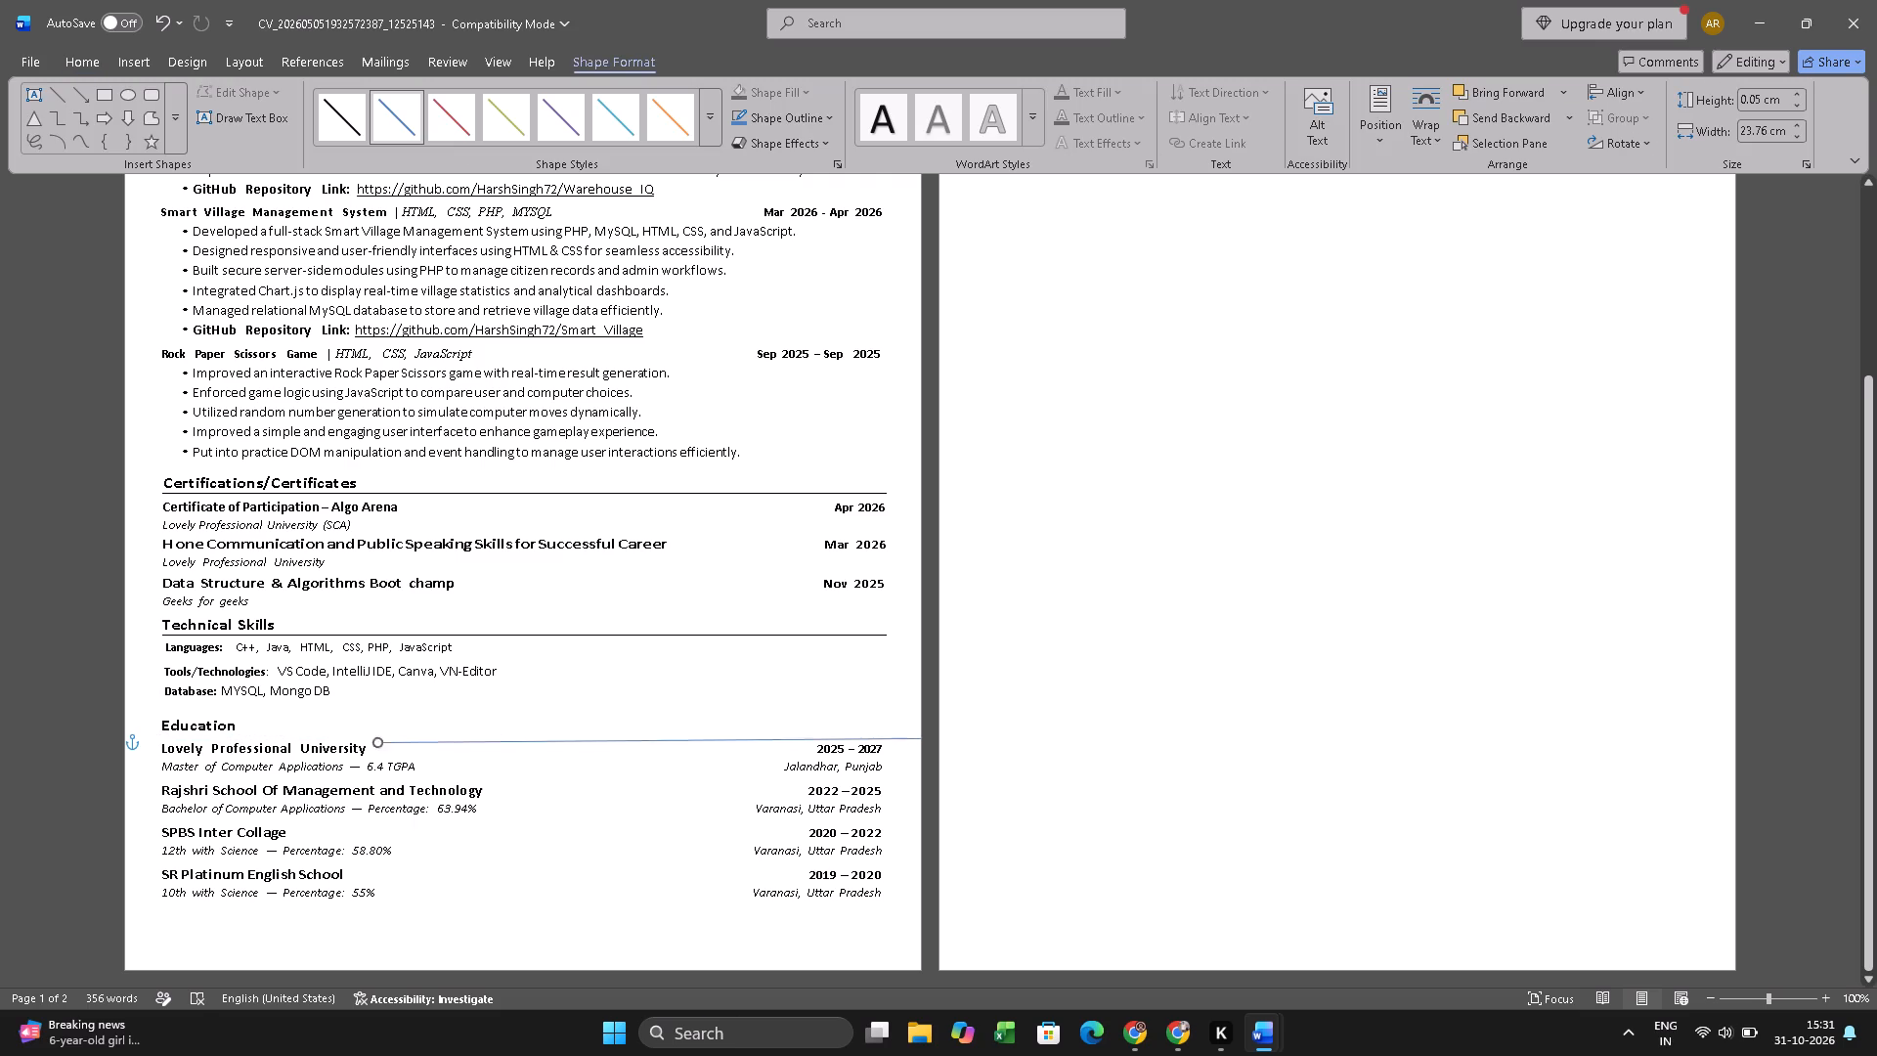
drag(394, 742, 421, 734)
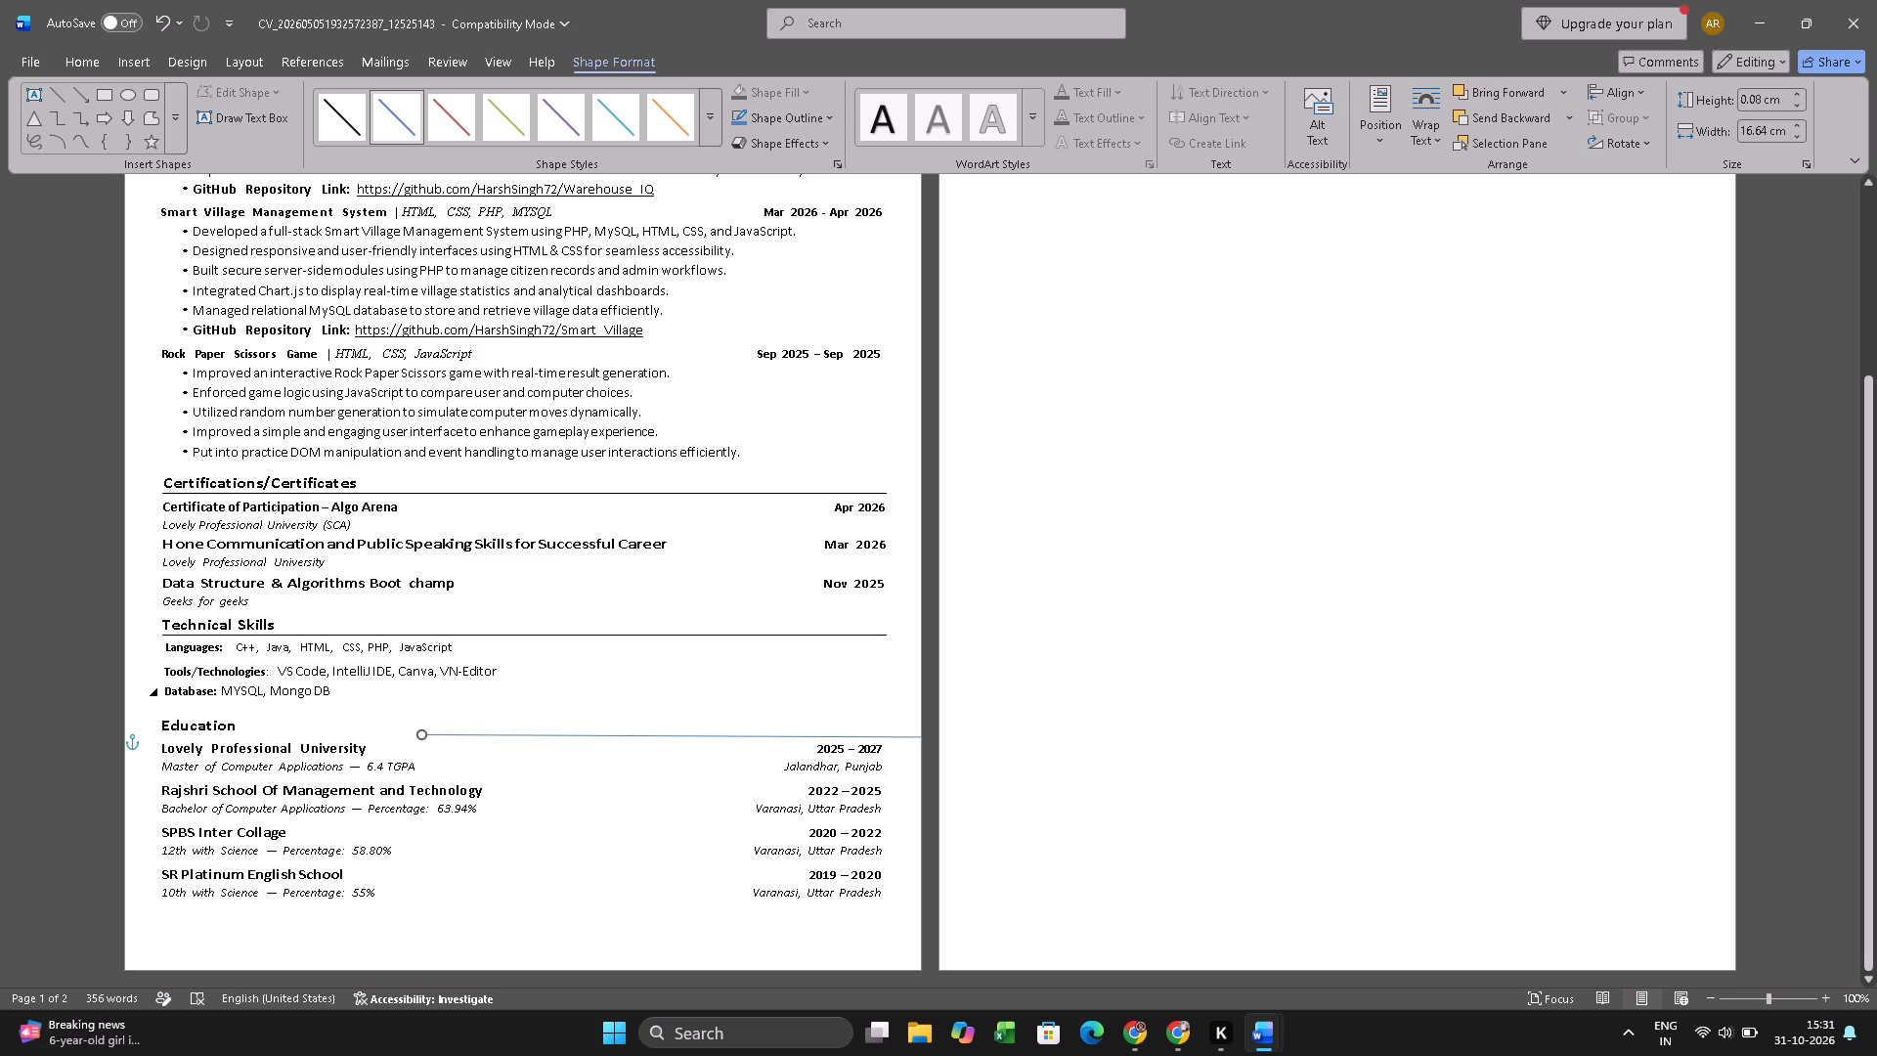
Move the shortened line back so its left end sits directly below the start of the Education heading.
drag(634, 734, 432, 732)
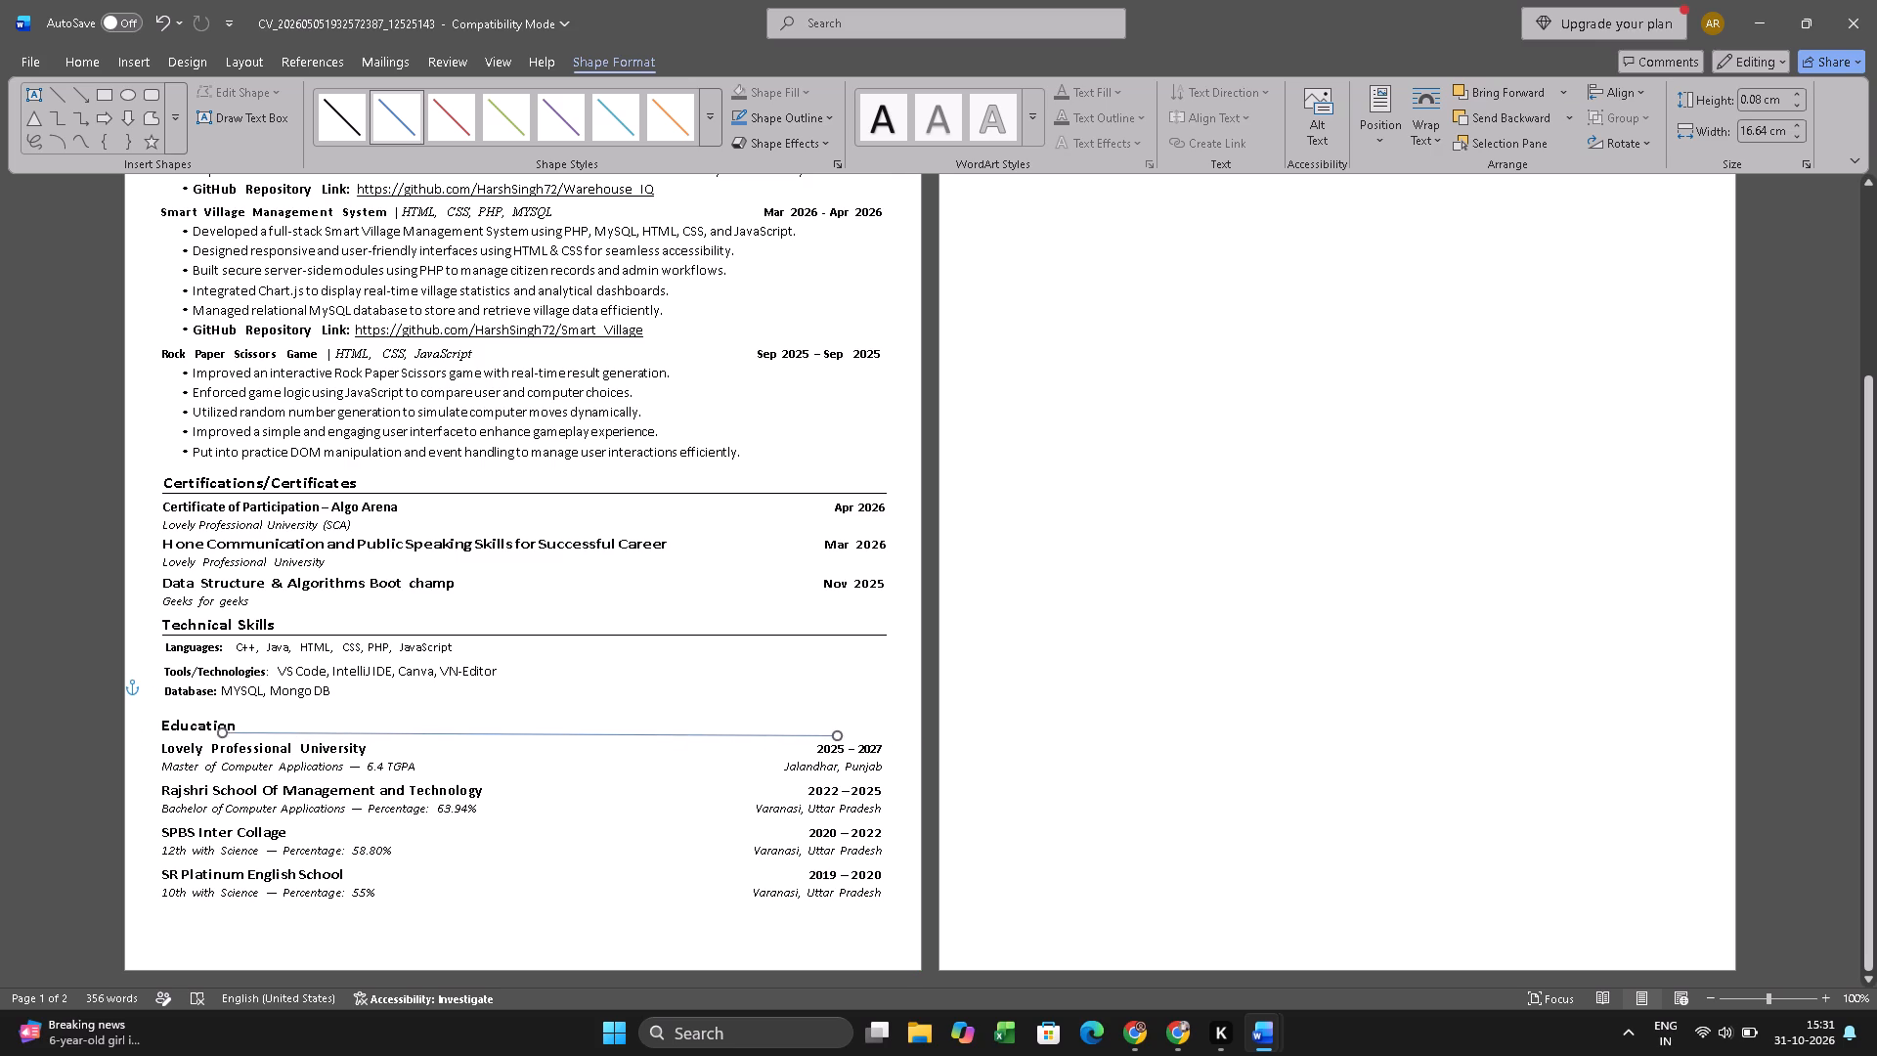
drag(432, 732, 375, 736)
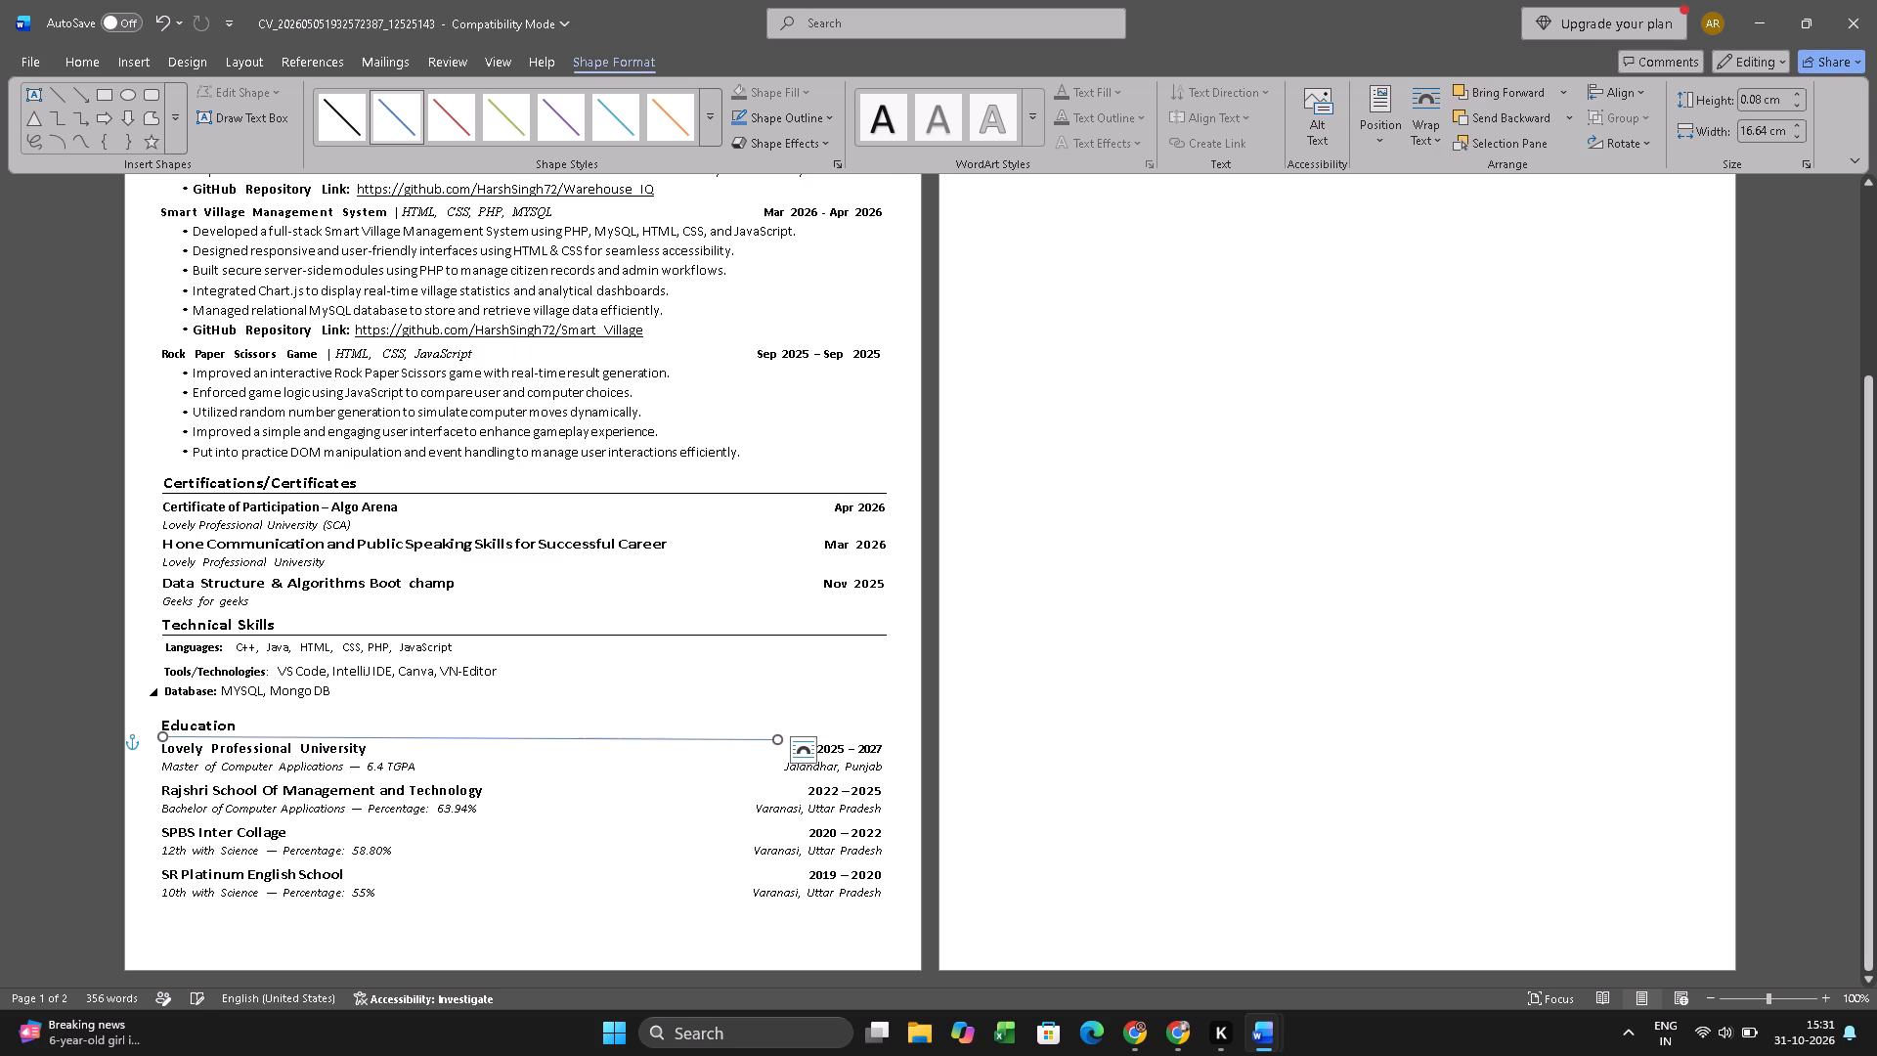
click(429, 699)
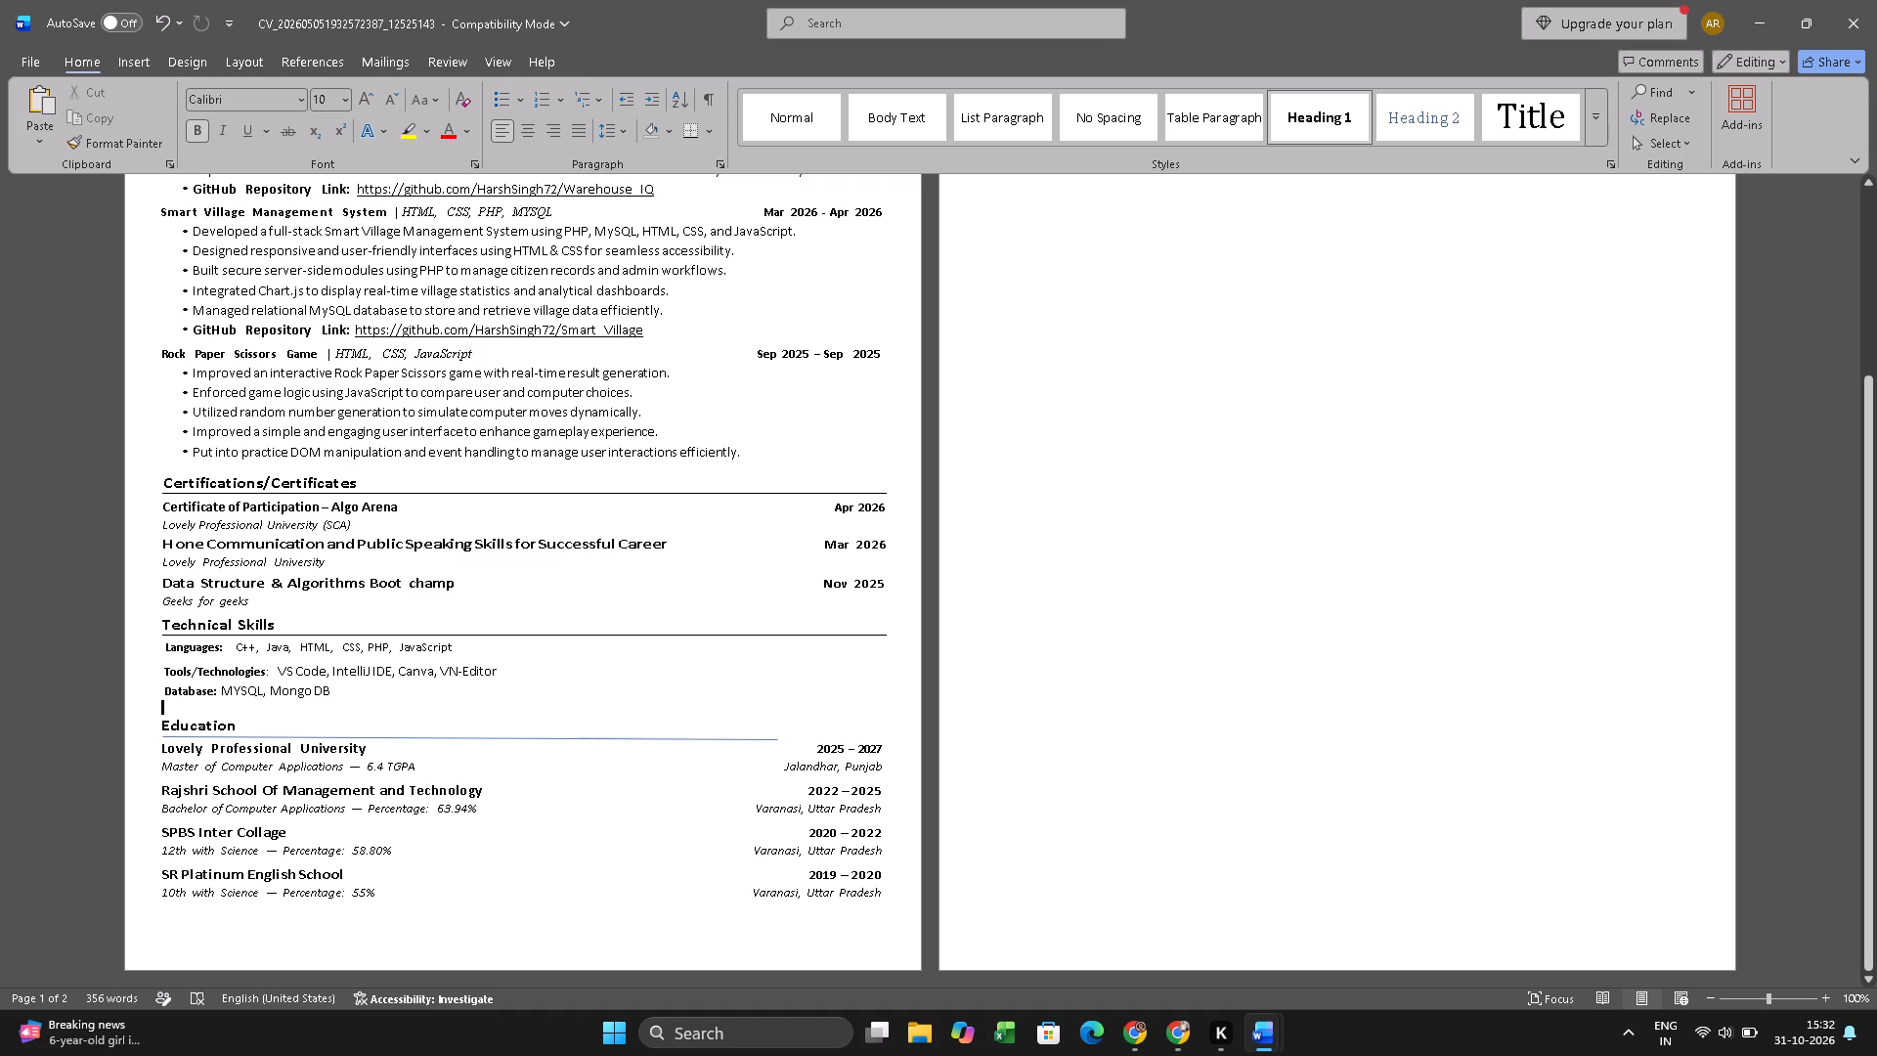
Extend the Education line's right end to the edge of the date column, making it level and about 19.5 cm wide.
click(700, 736)
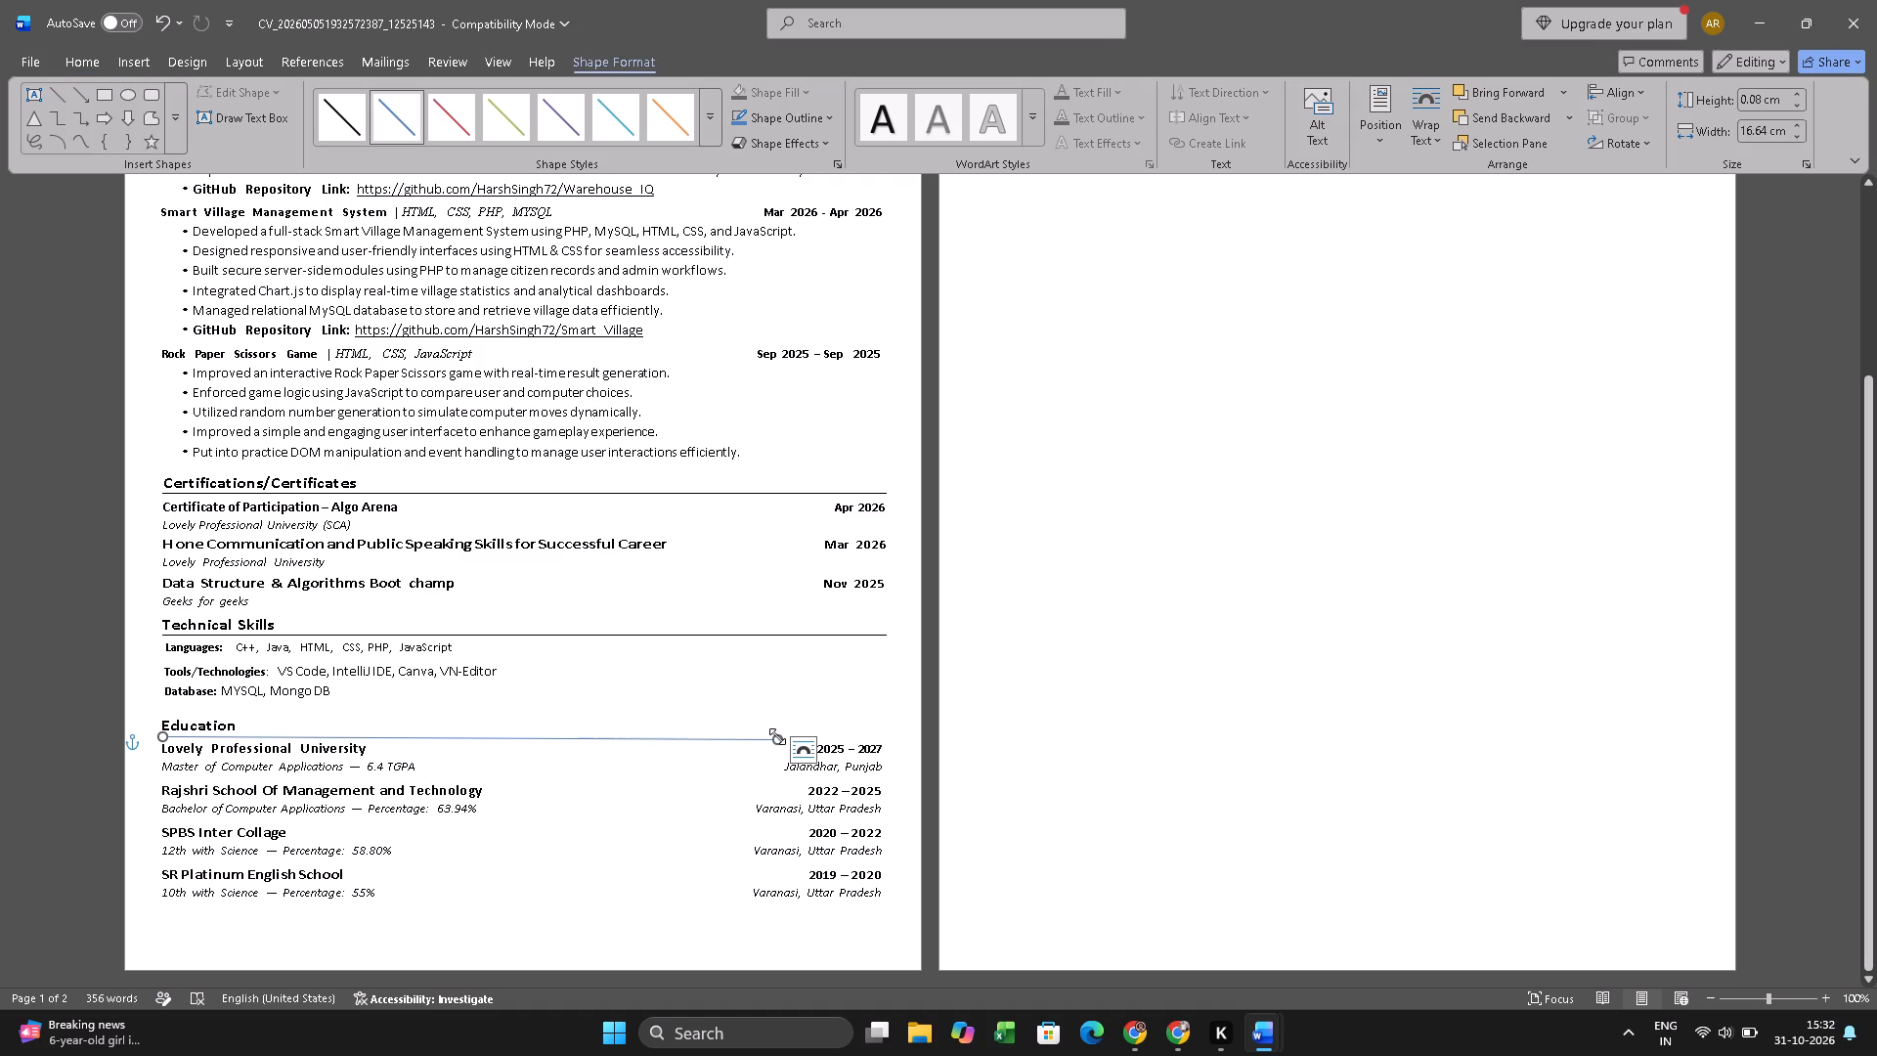
drag(777, 736, 836, 734)
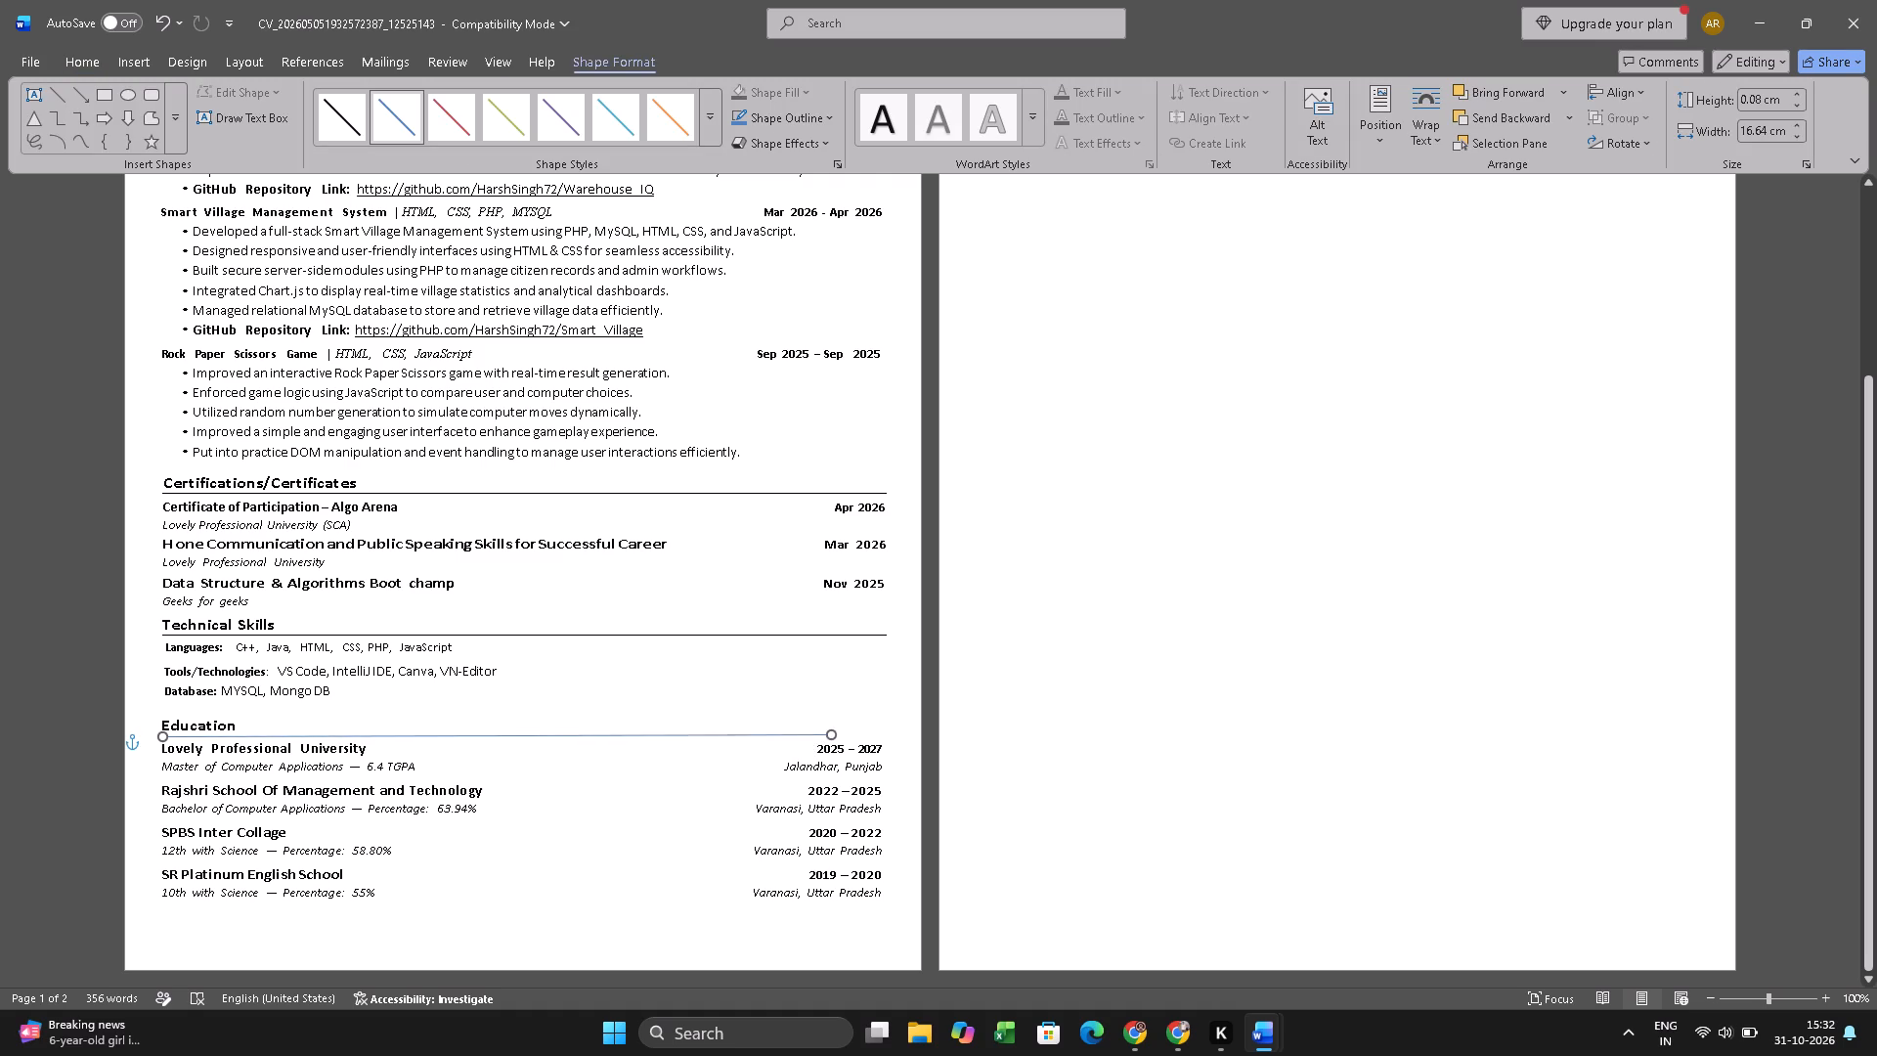
drag(836, 734, 877, 735)
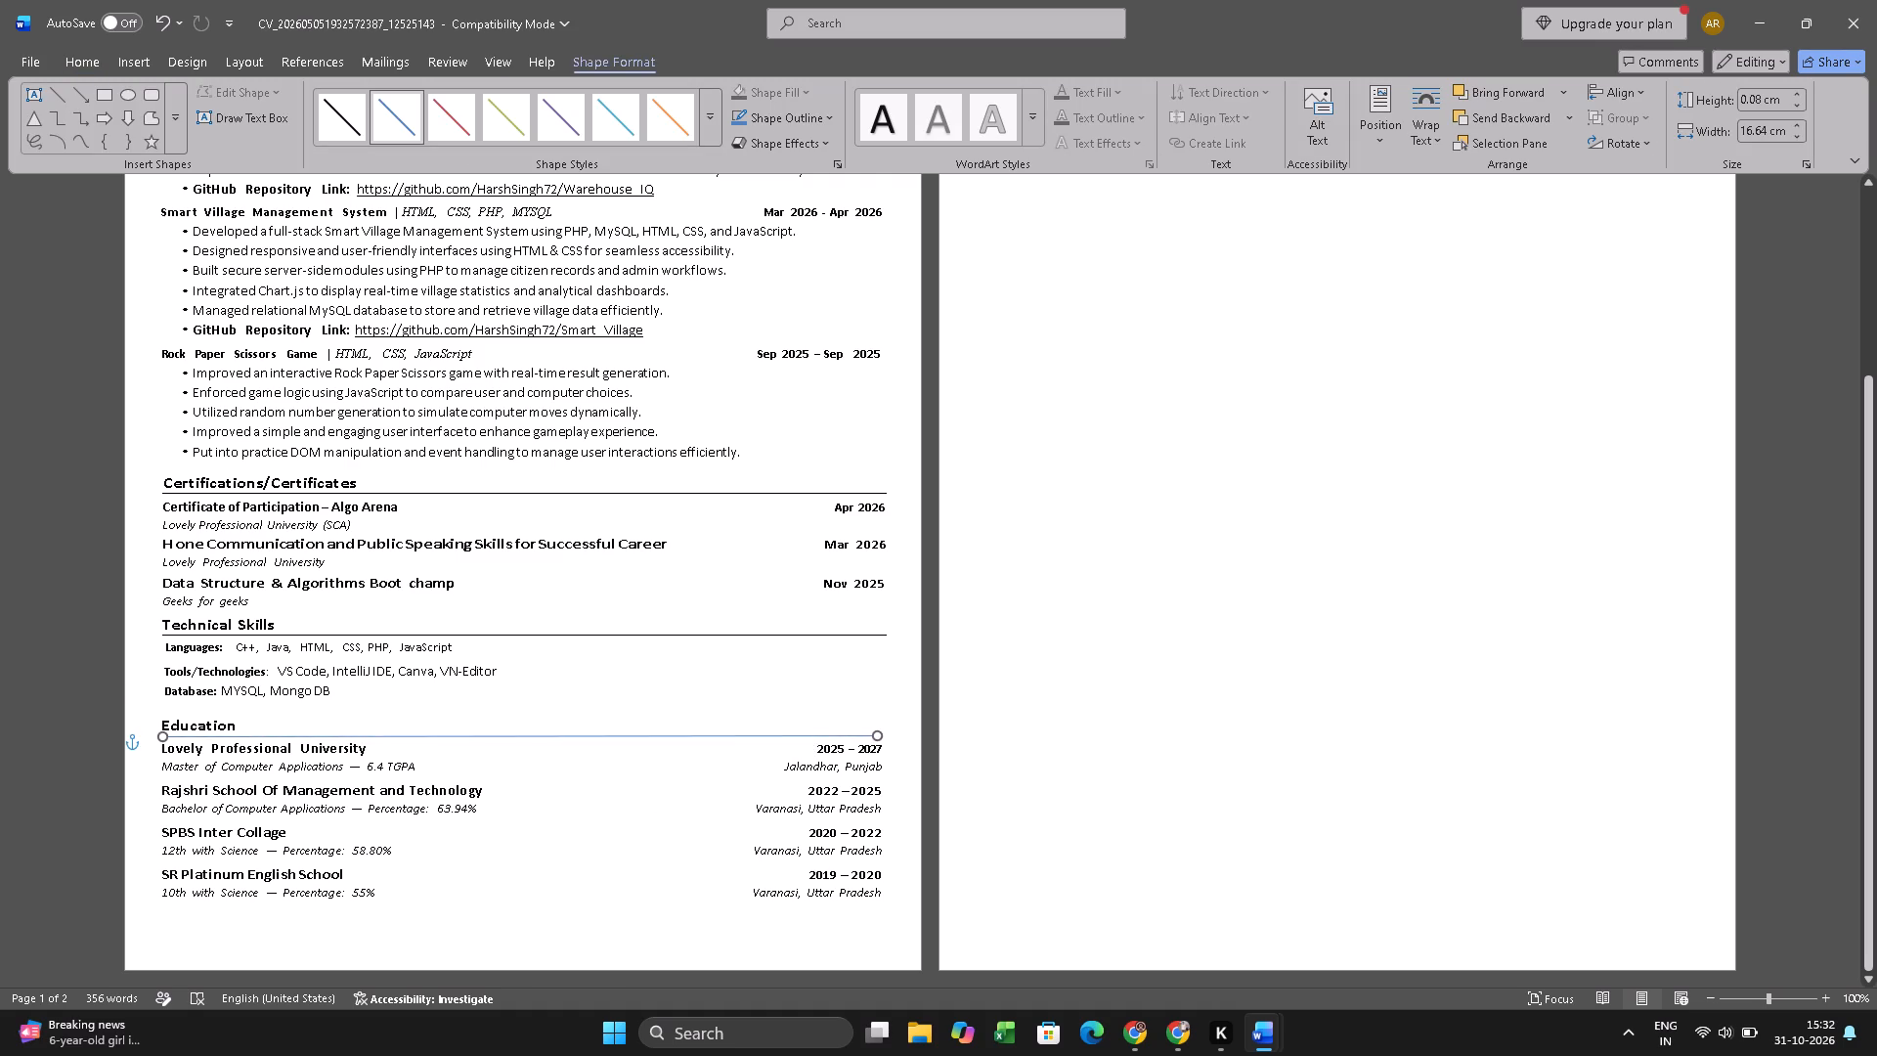
drag(877, 735, 880, 735)
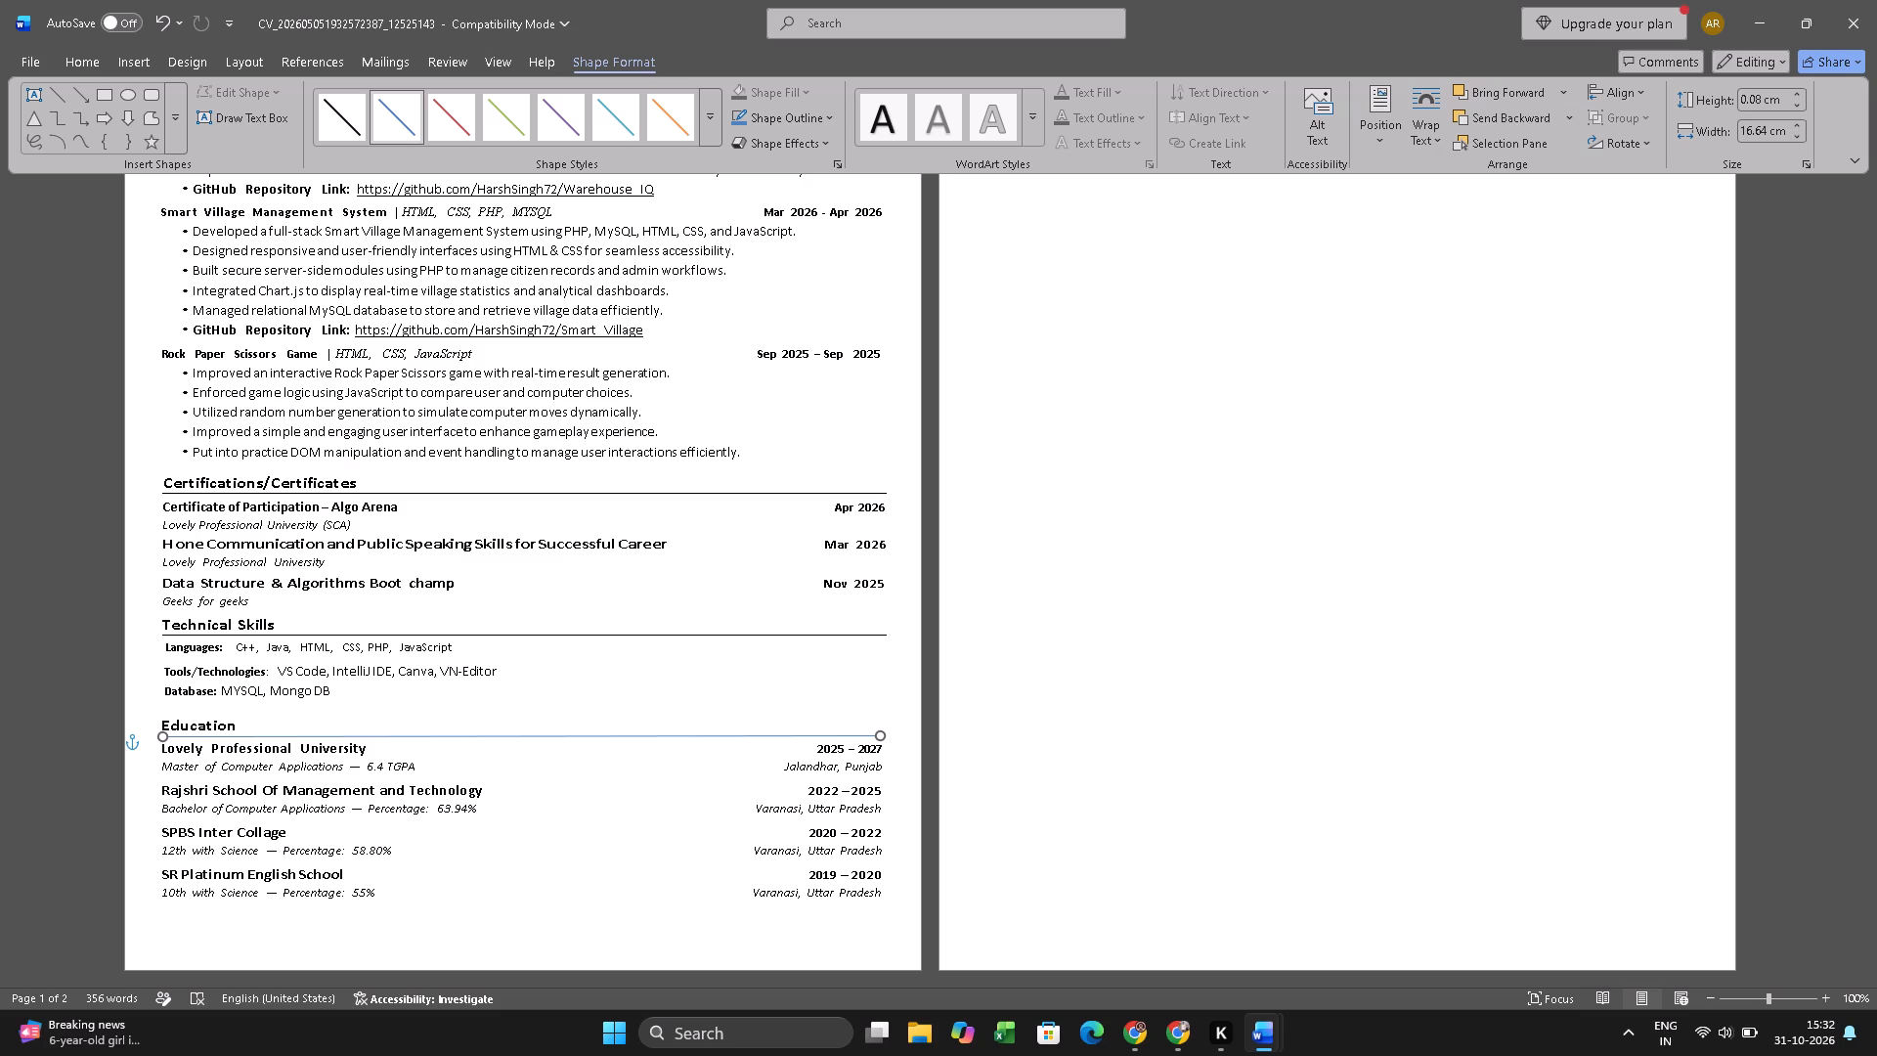
drag(880, 735, 882, 736)
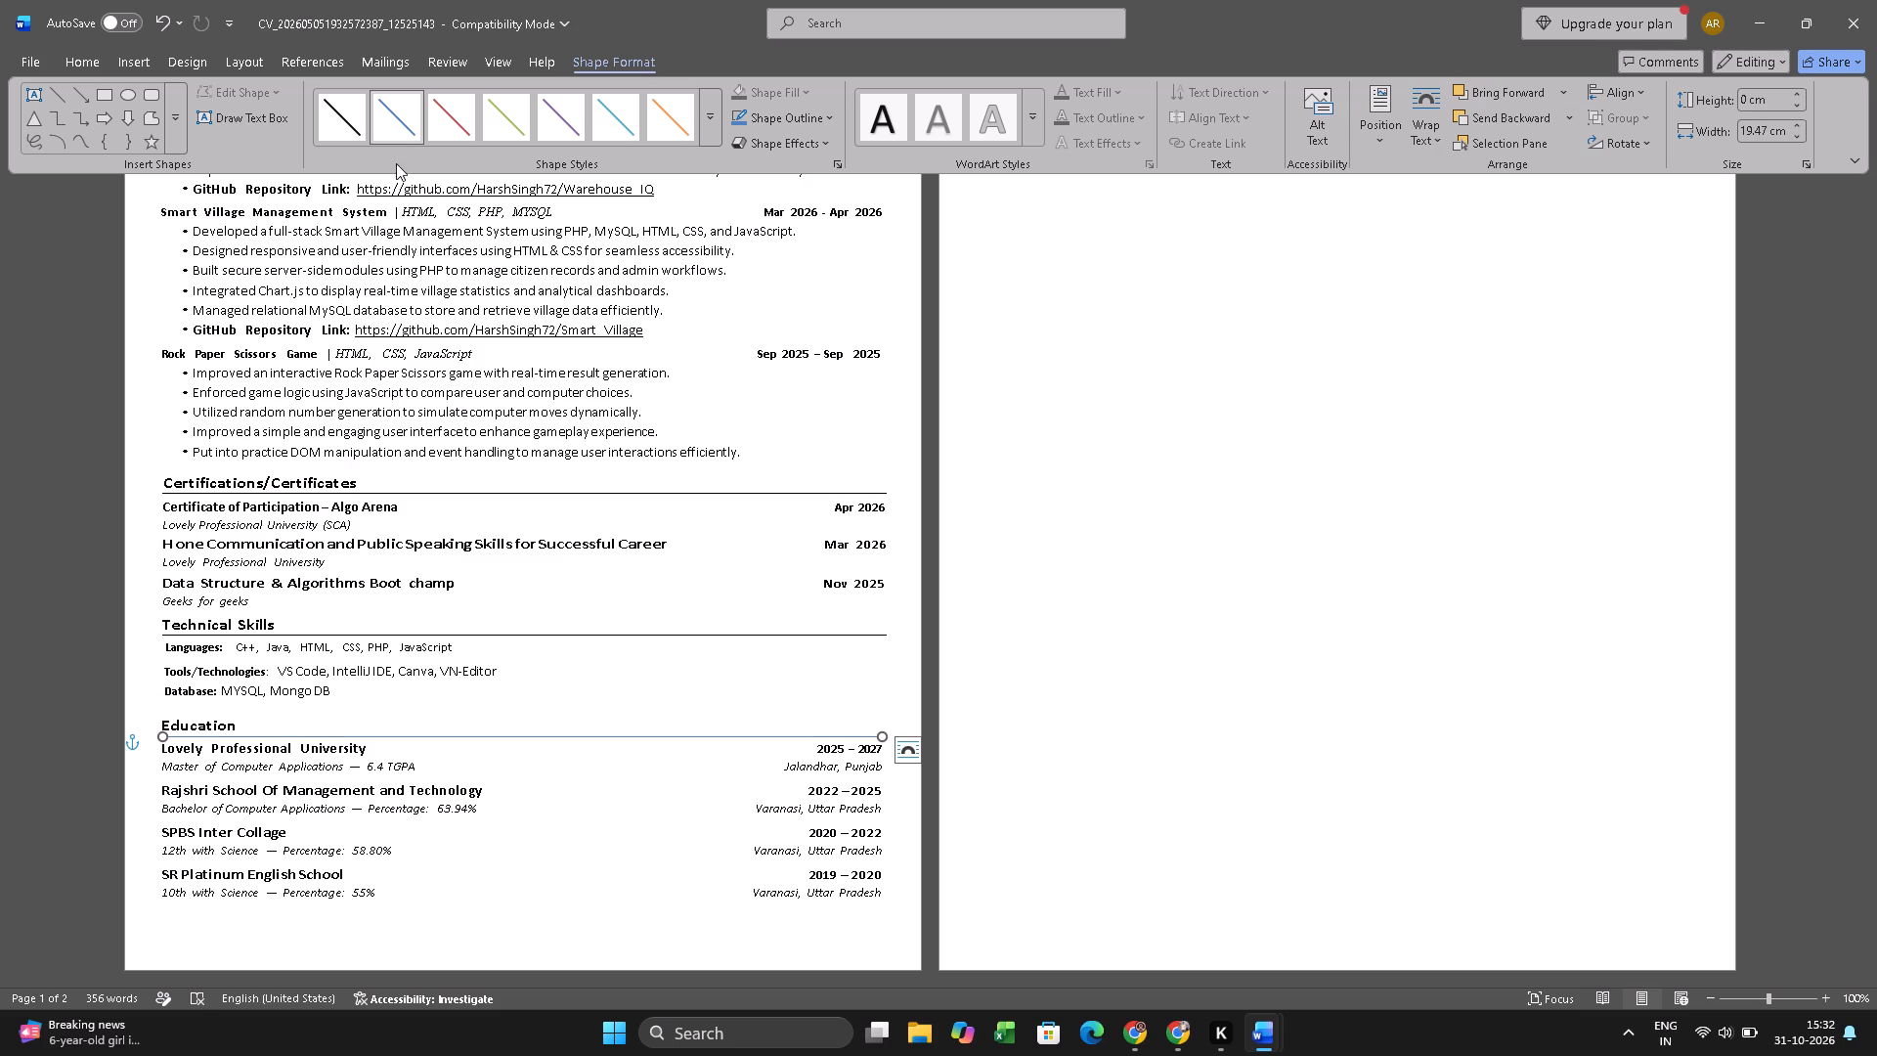
Apply the black line style to the Education line.
click(342, 120)
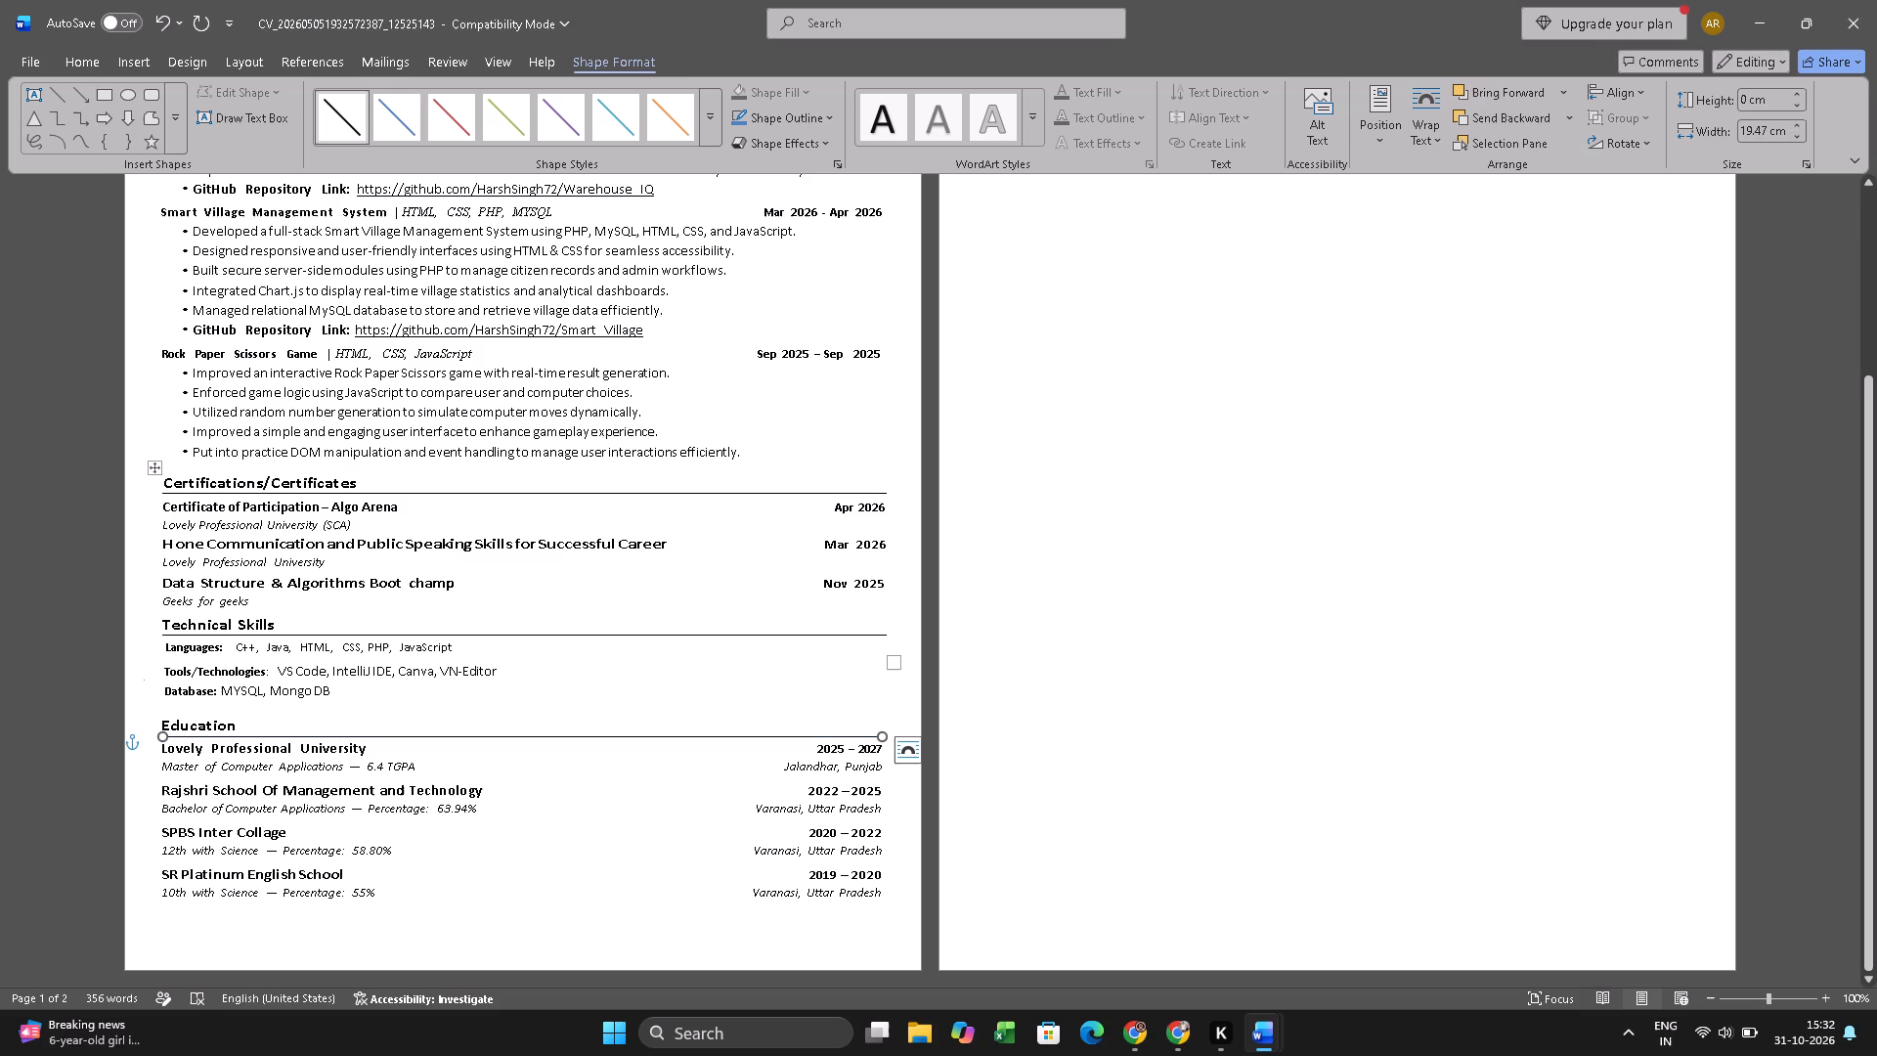
click(623, 799)
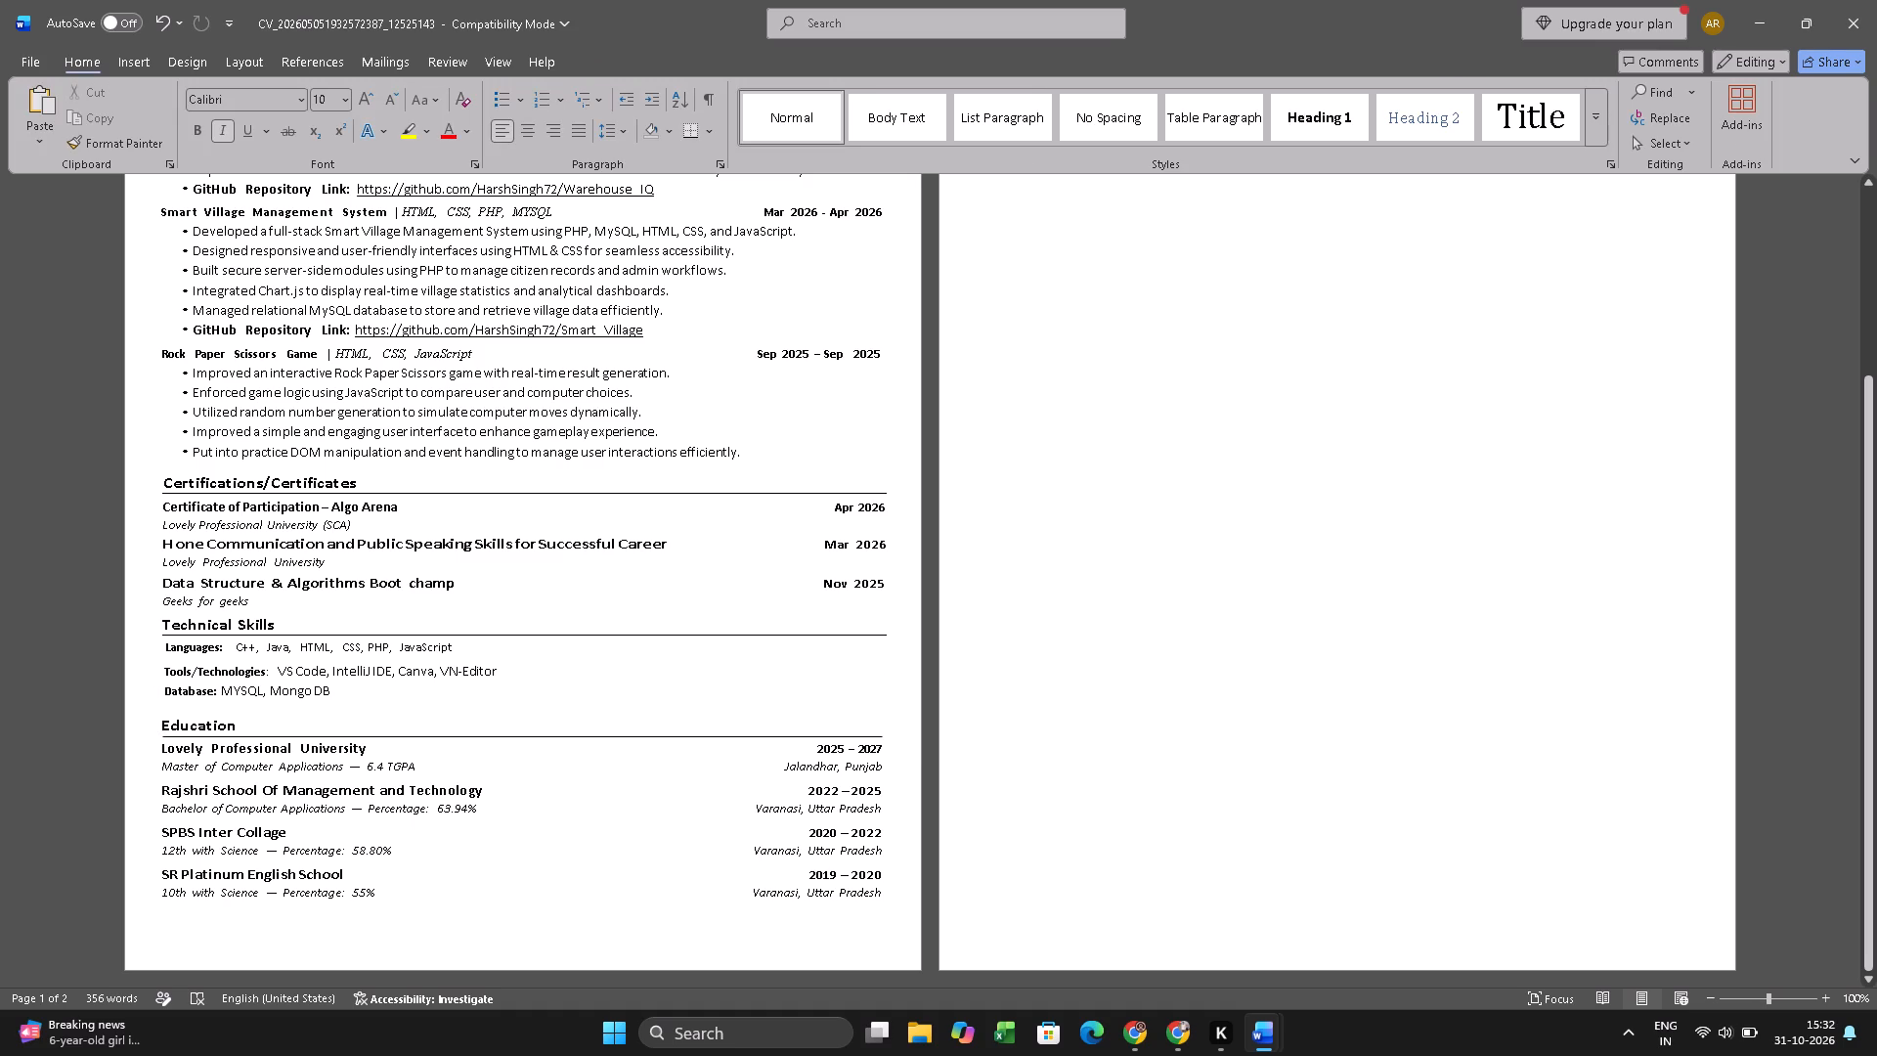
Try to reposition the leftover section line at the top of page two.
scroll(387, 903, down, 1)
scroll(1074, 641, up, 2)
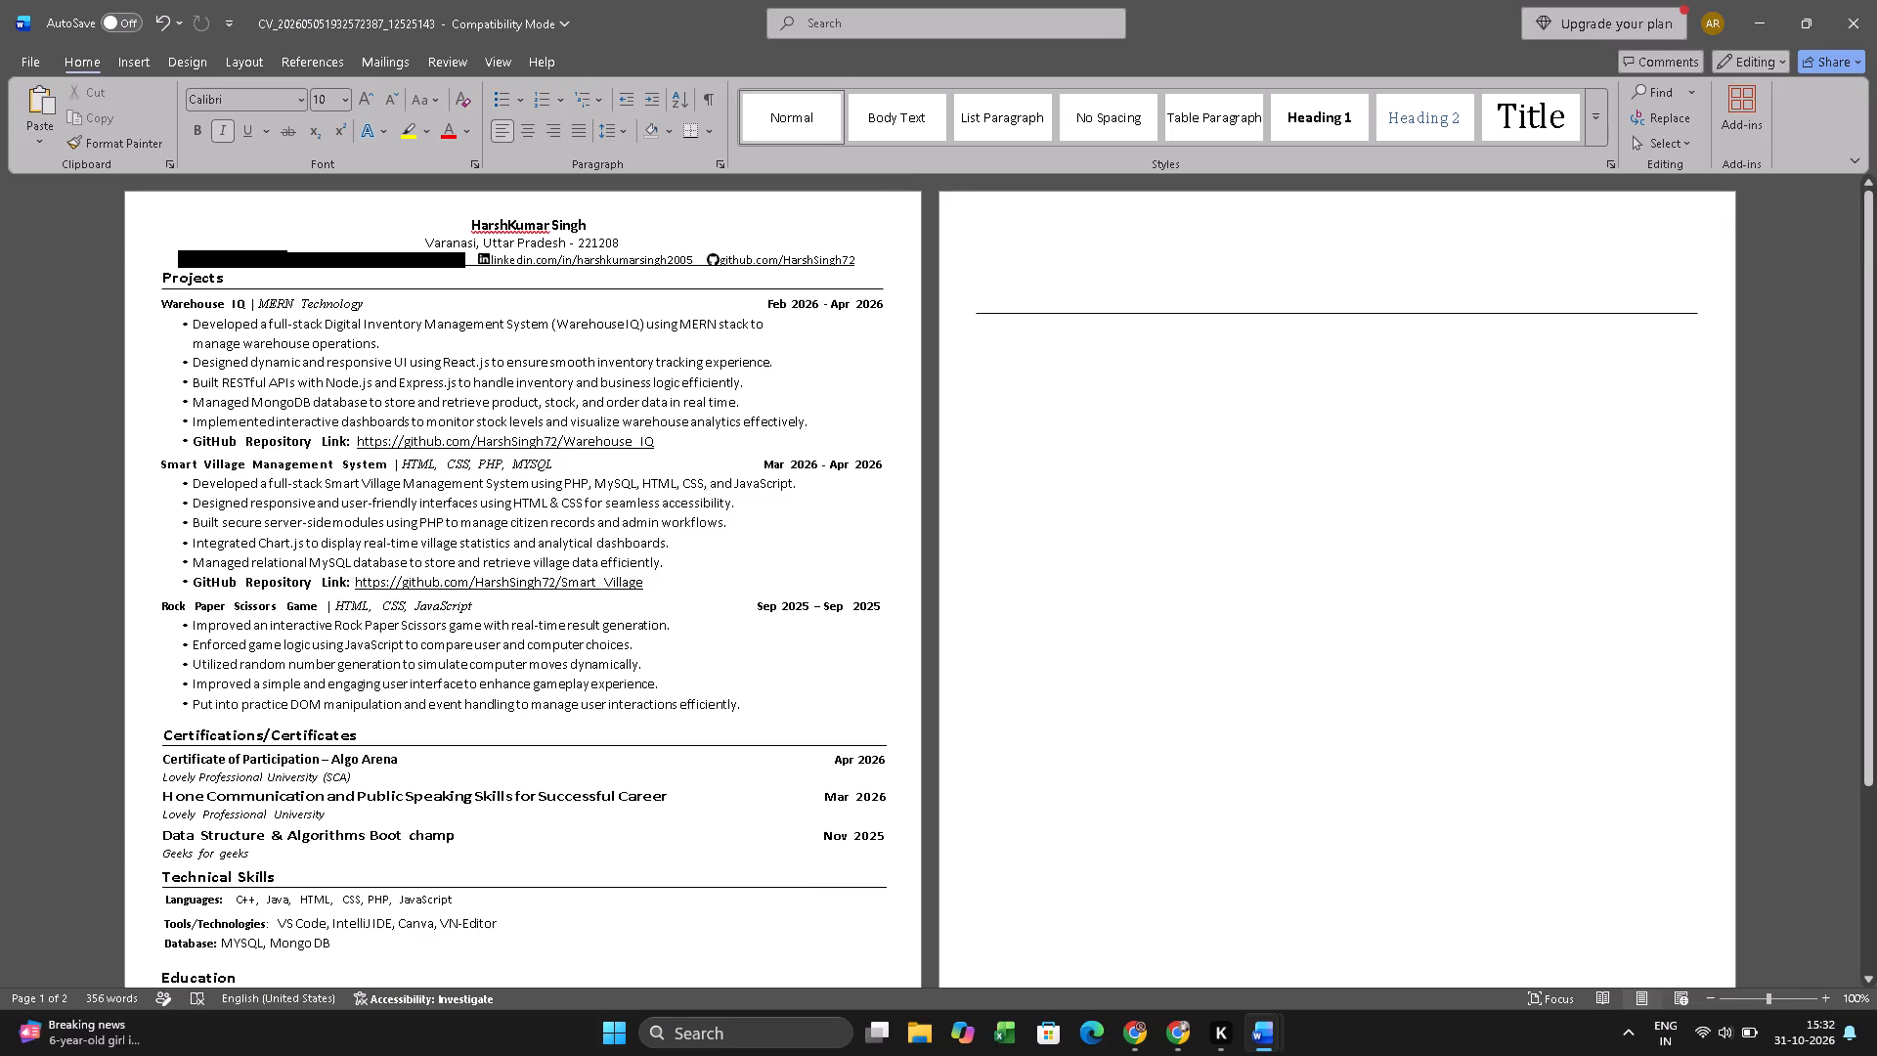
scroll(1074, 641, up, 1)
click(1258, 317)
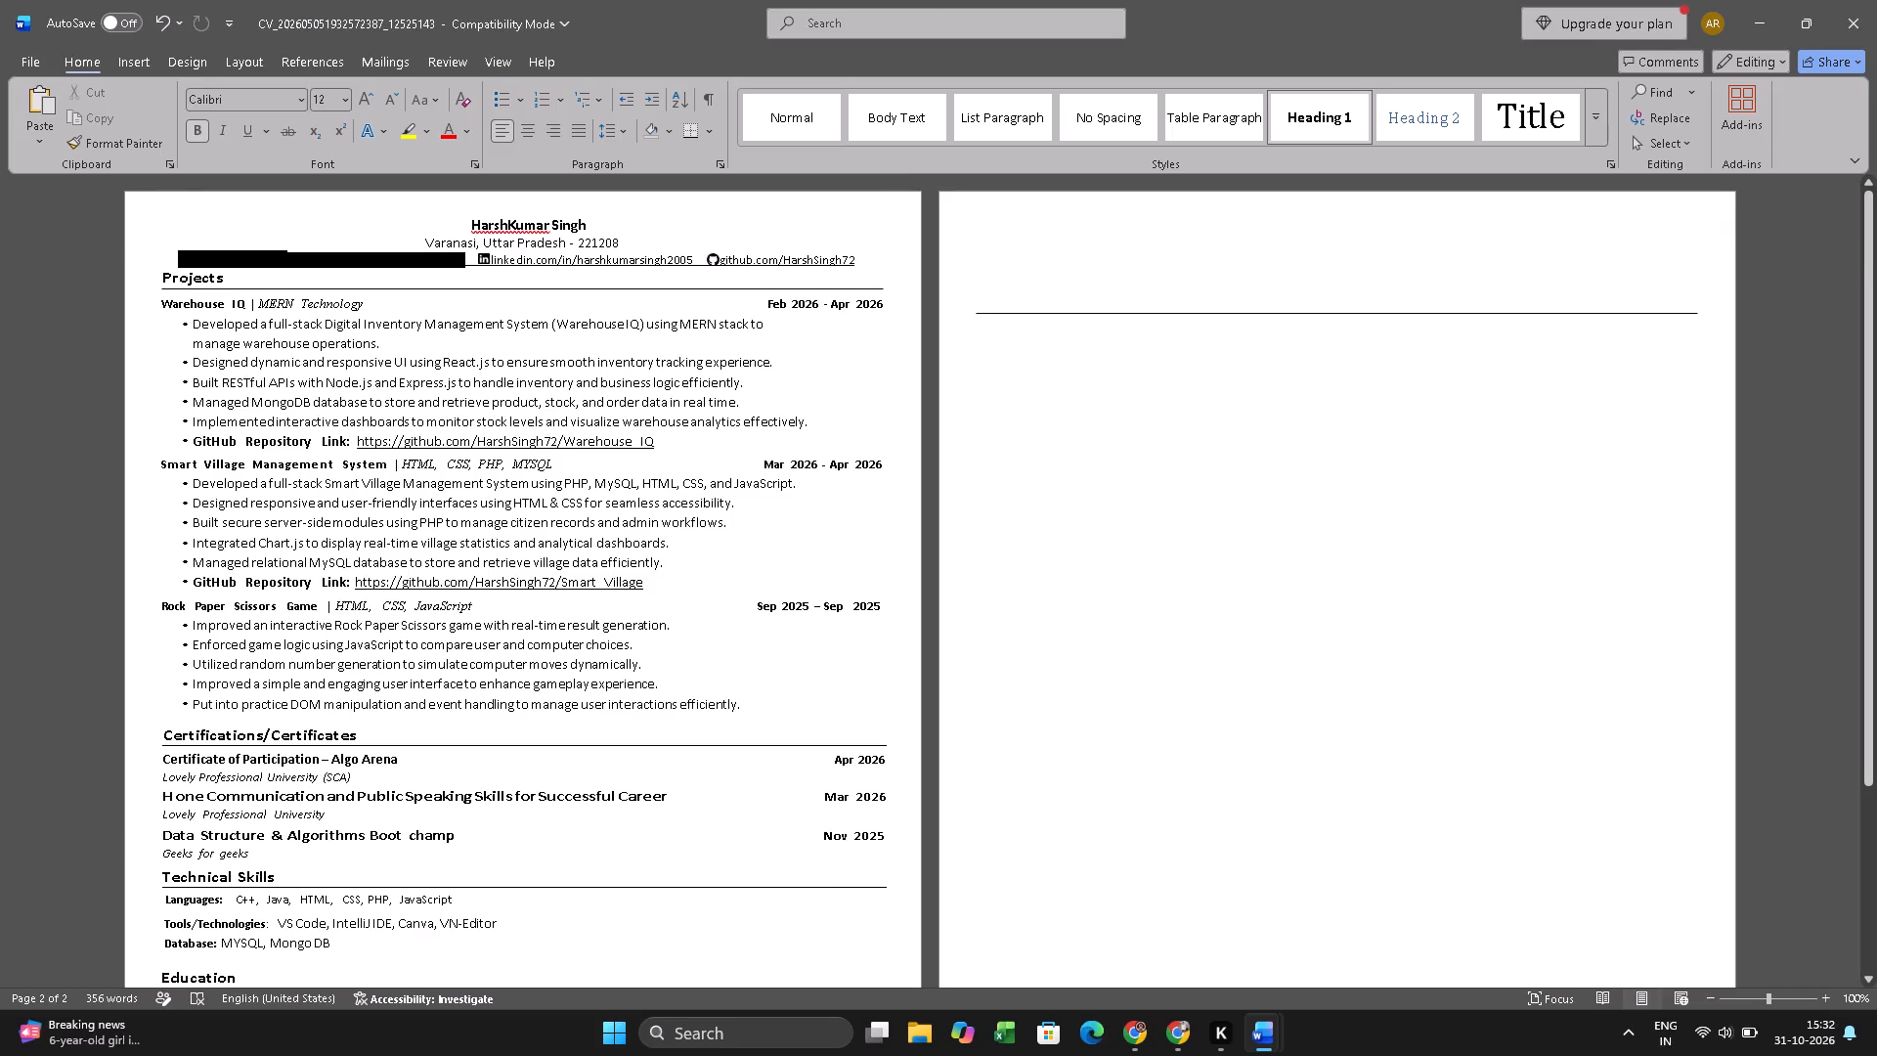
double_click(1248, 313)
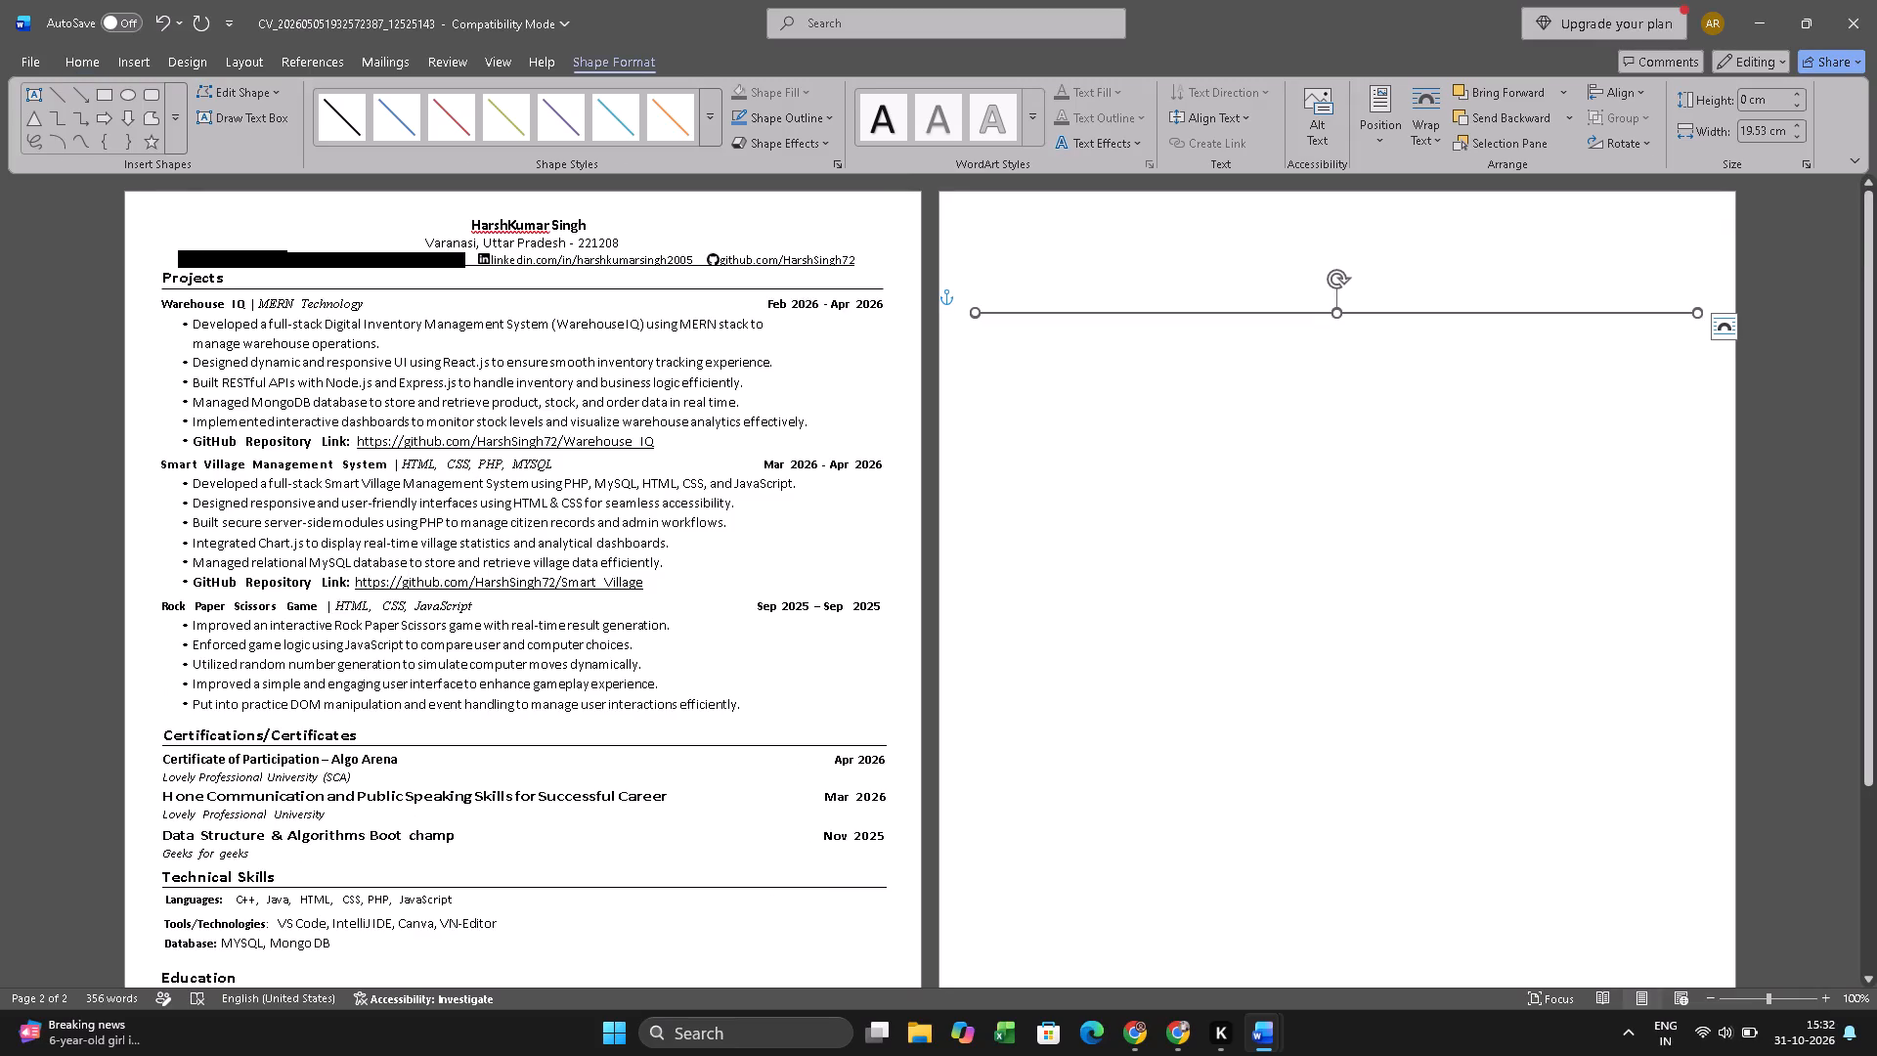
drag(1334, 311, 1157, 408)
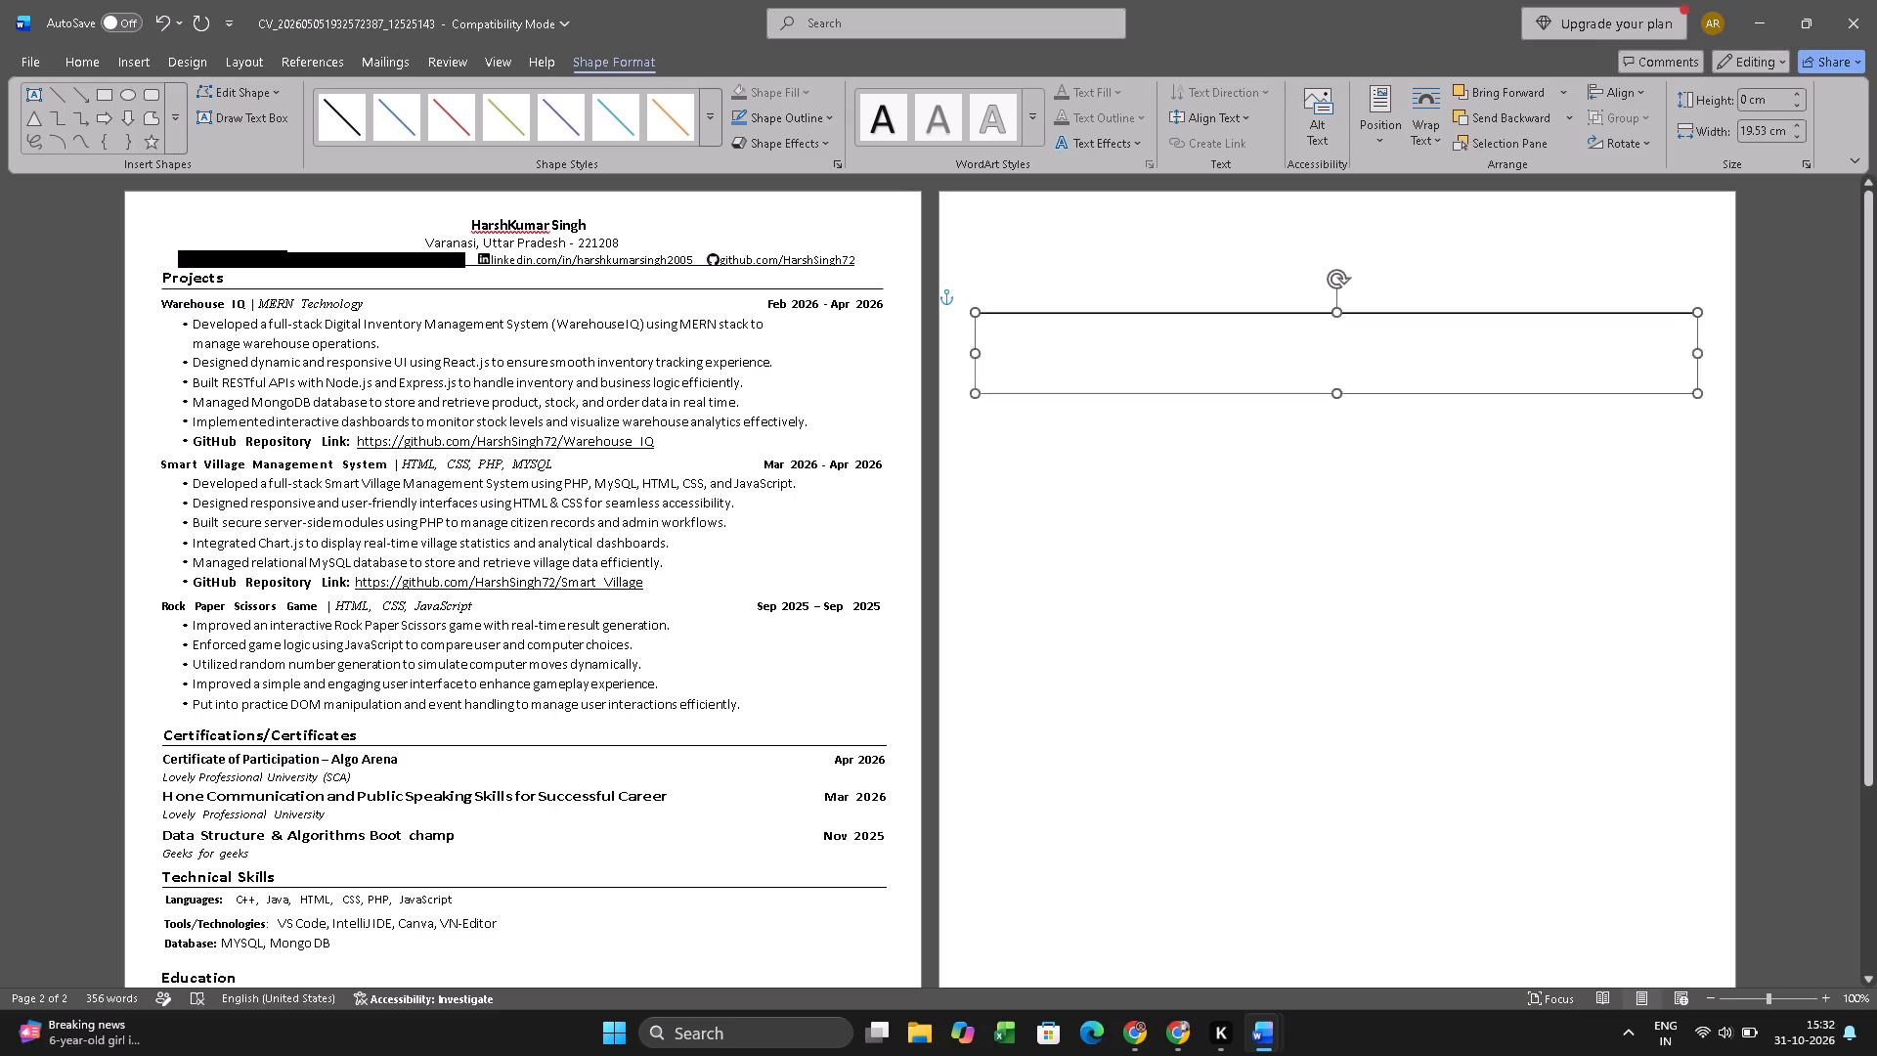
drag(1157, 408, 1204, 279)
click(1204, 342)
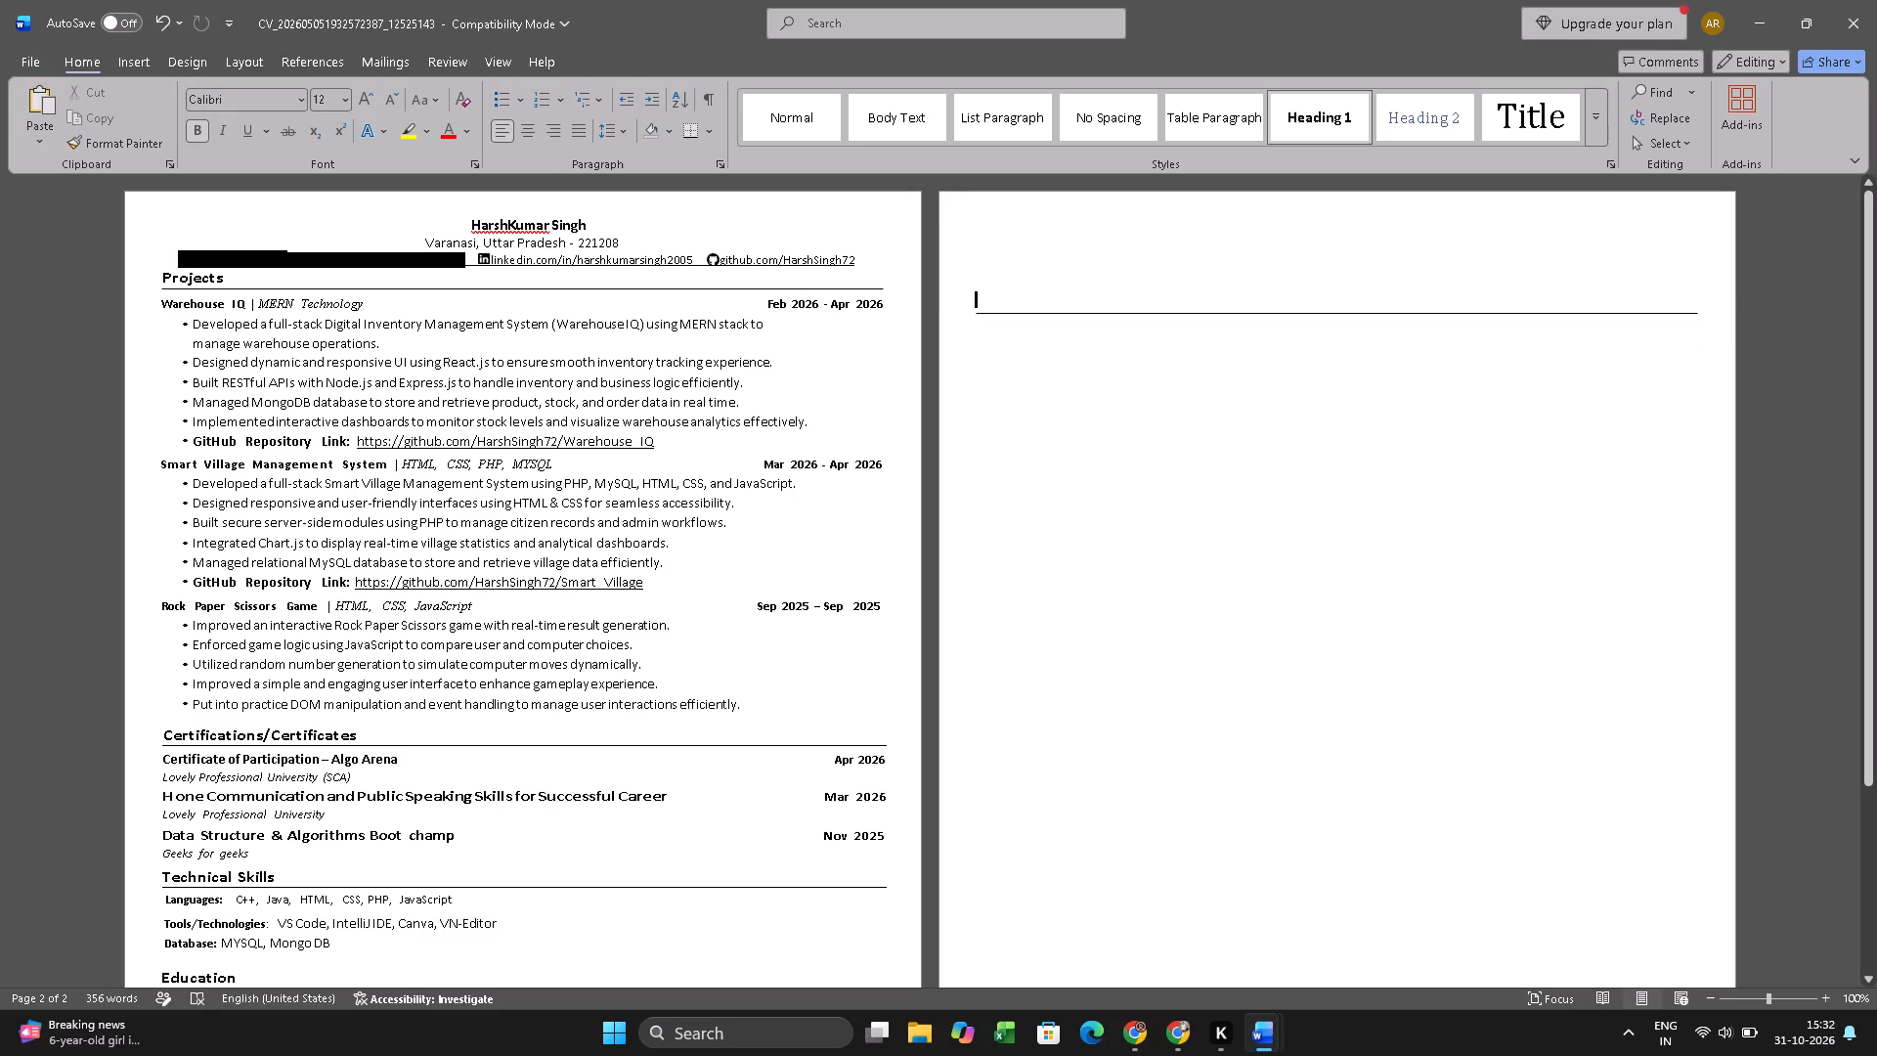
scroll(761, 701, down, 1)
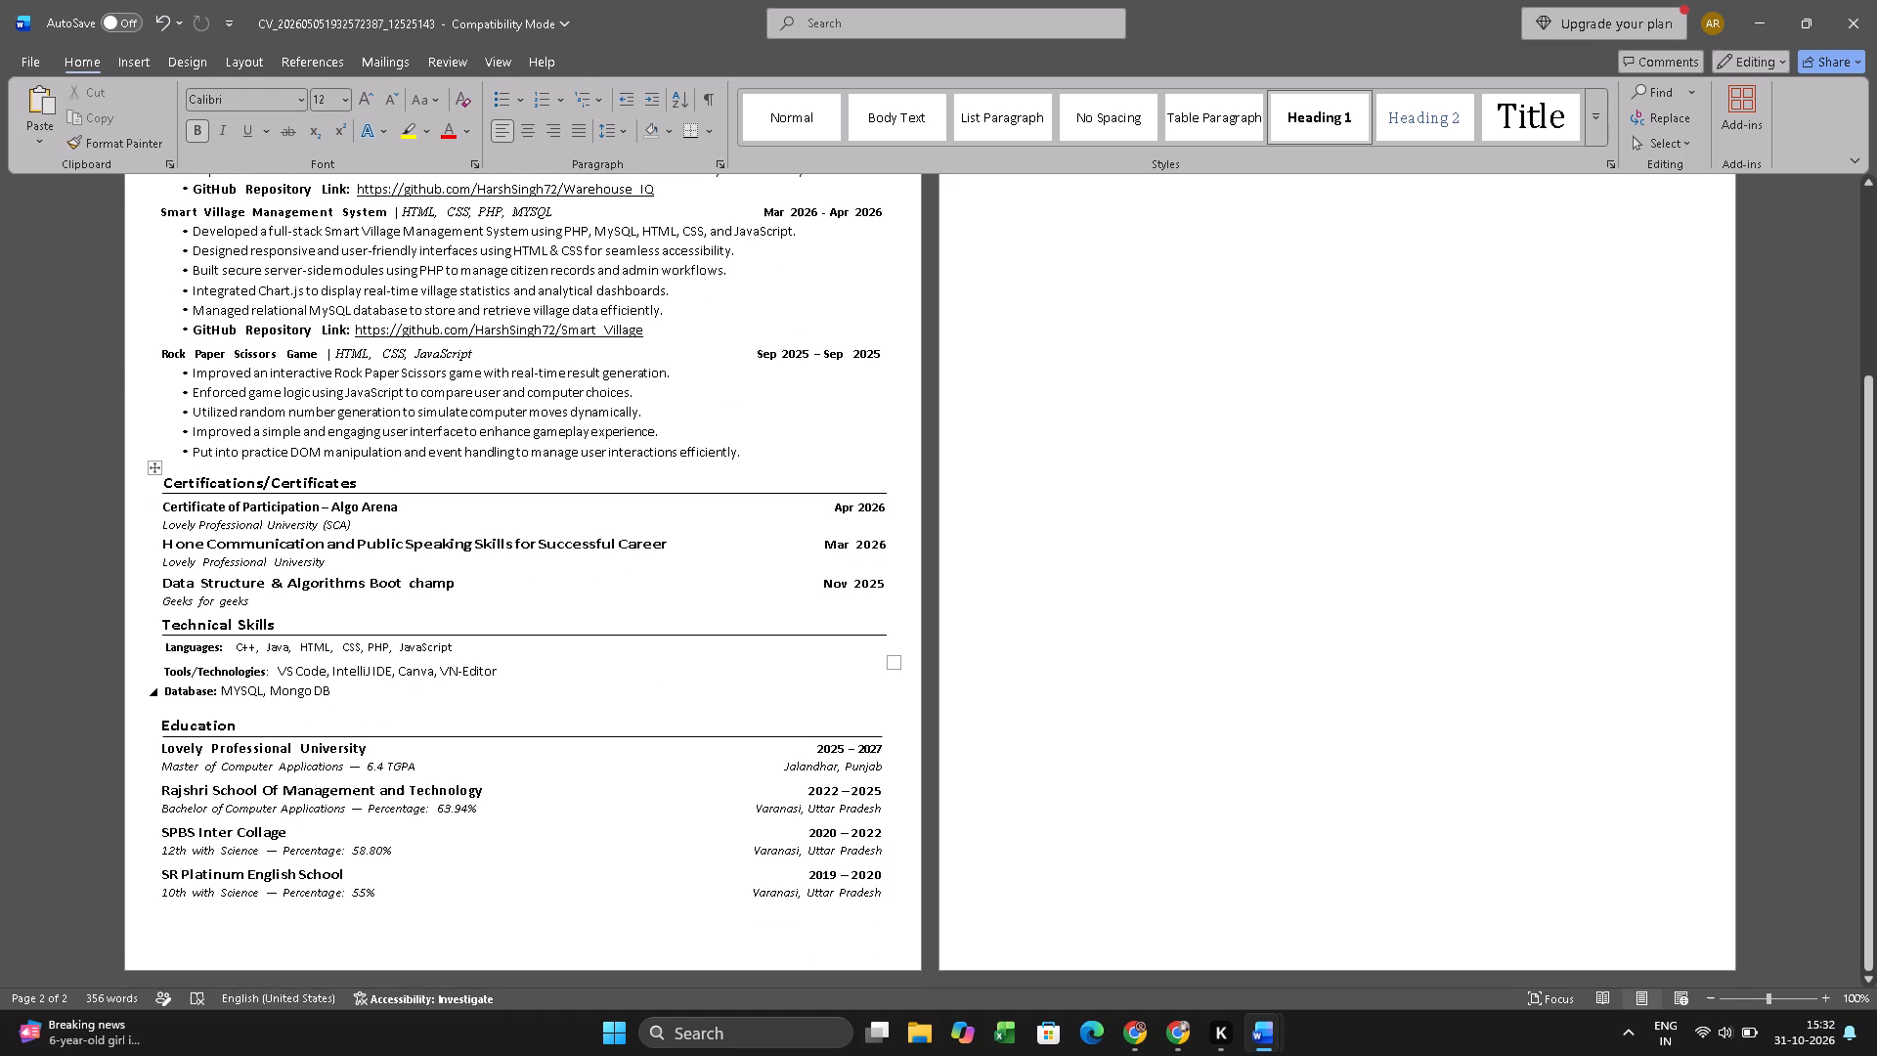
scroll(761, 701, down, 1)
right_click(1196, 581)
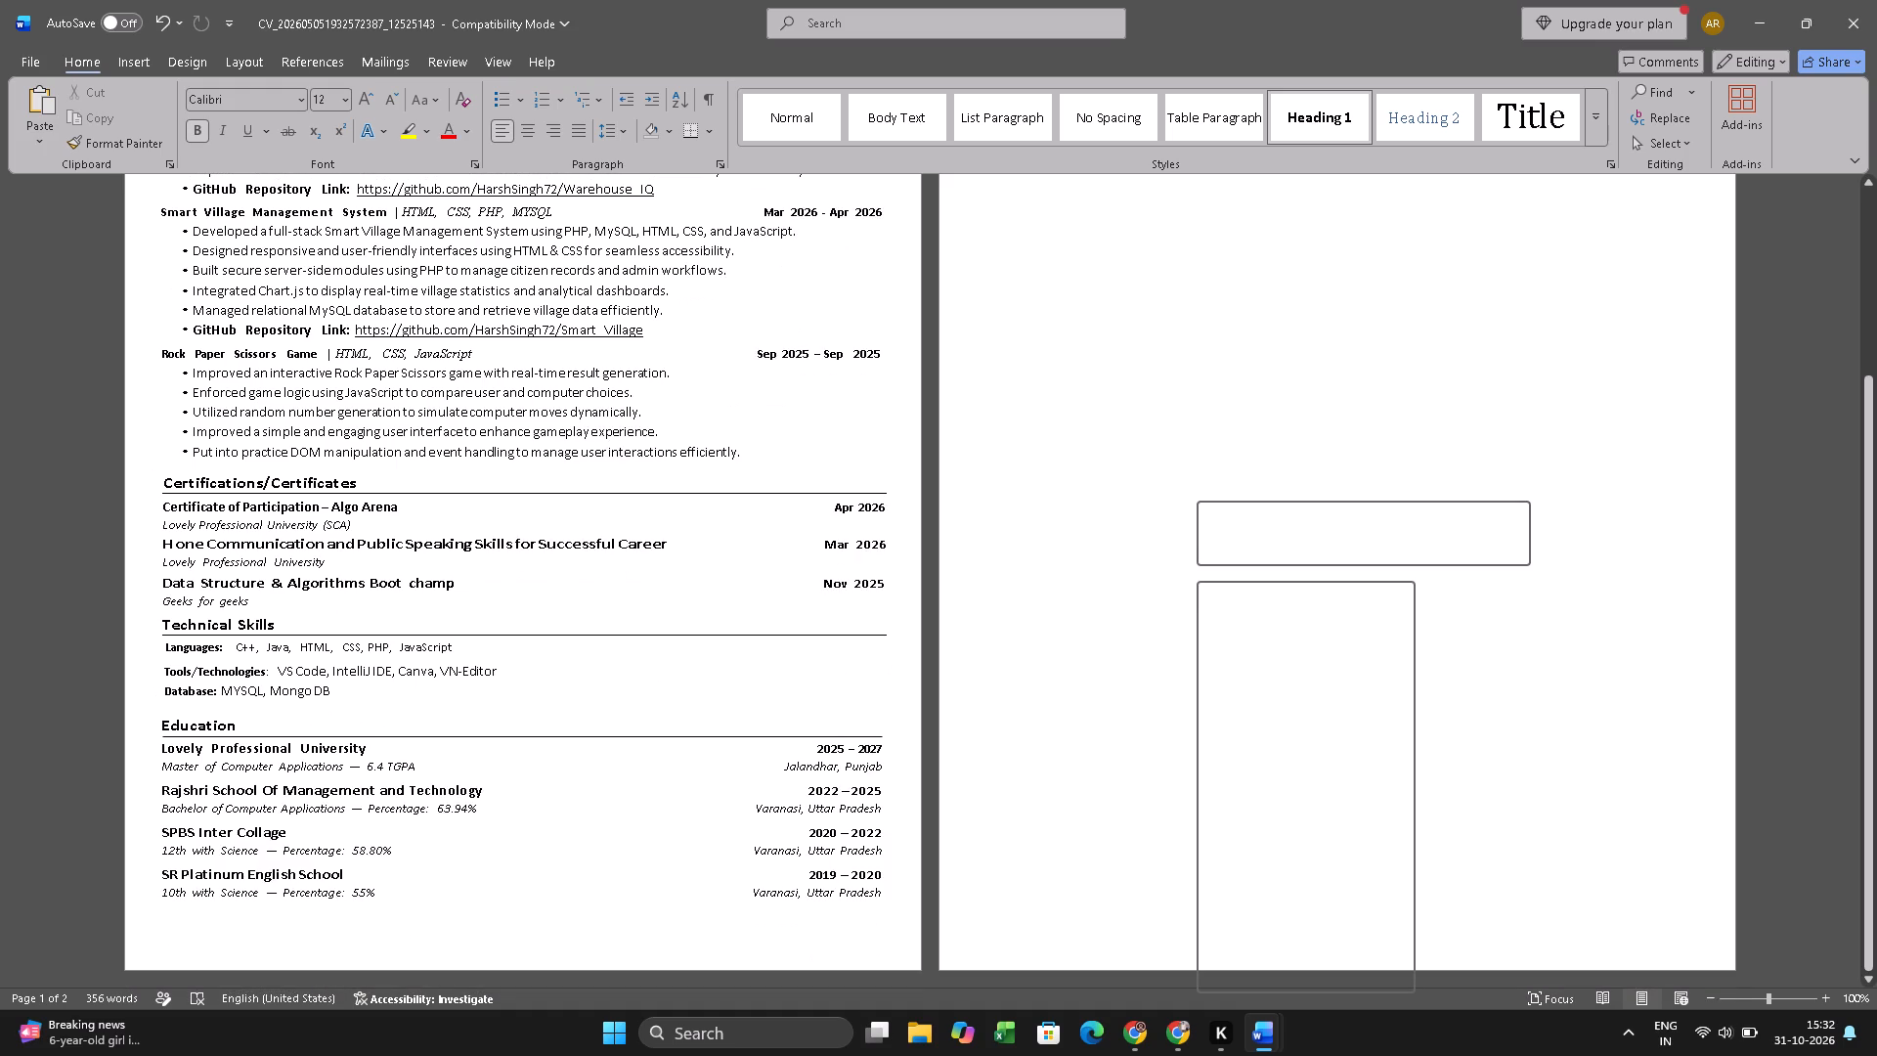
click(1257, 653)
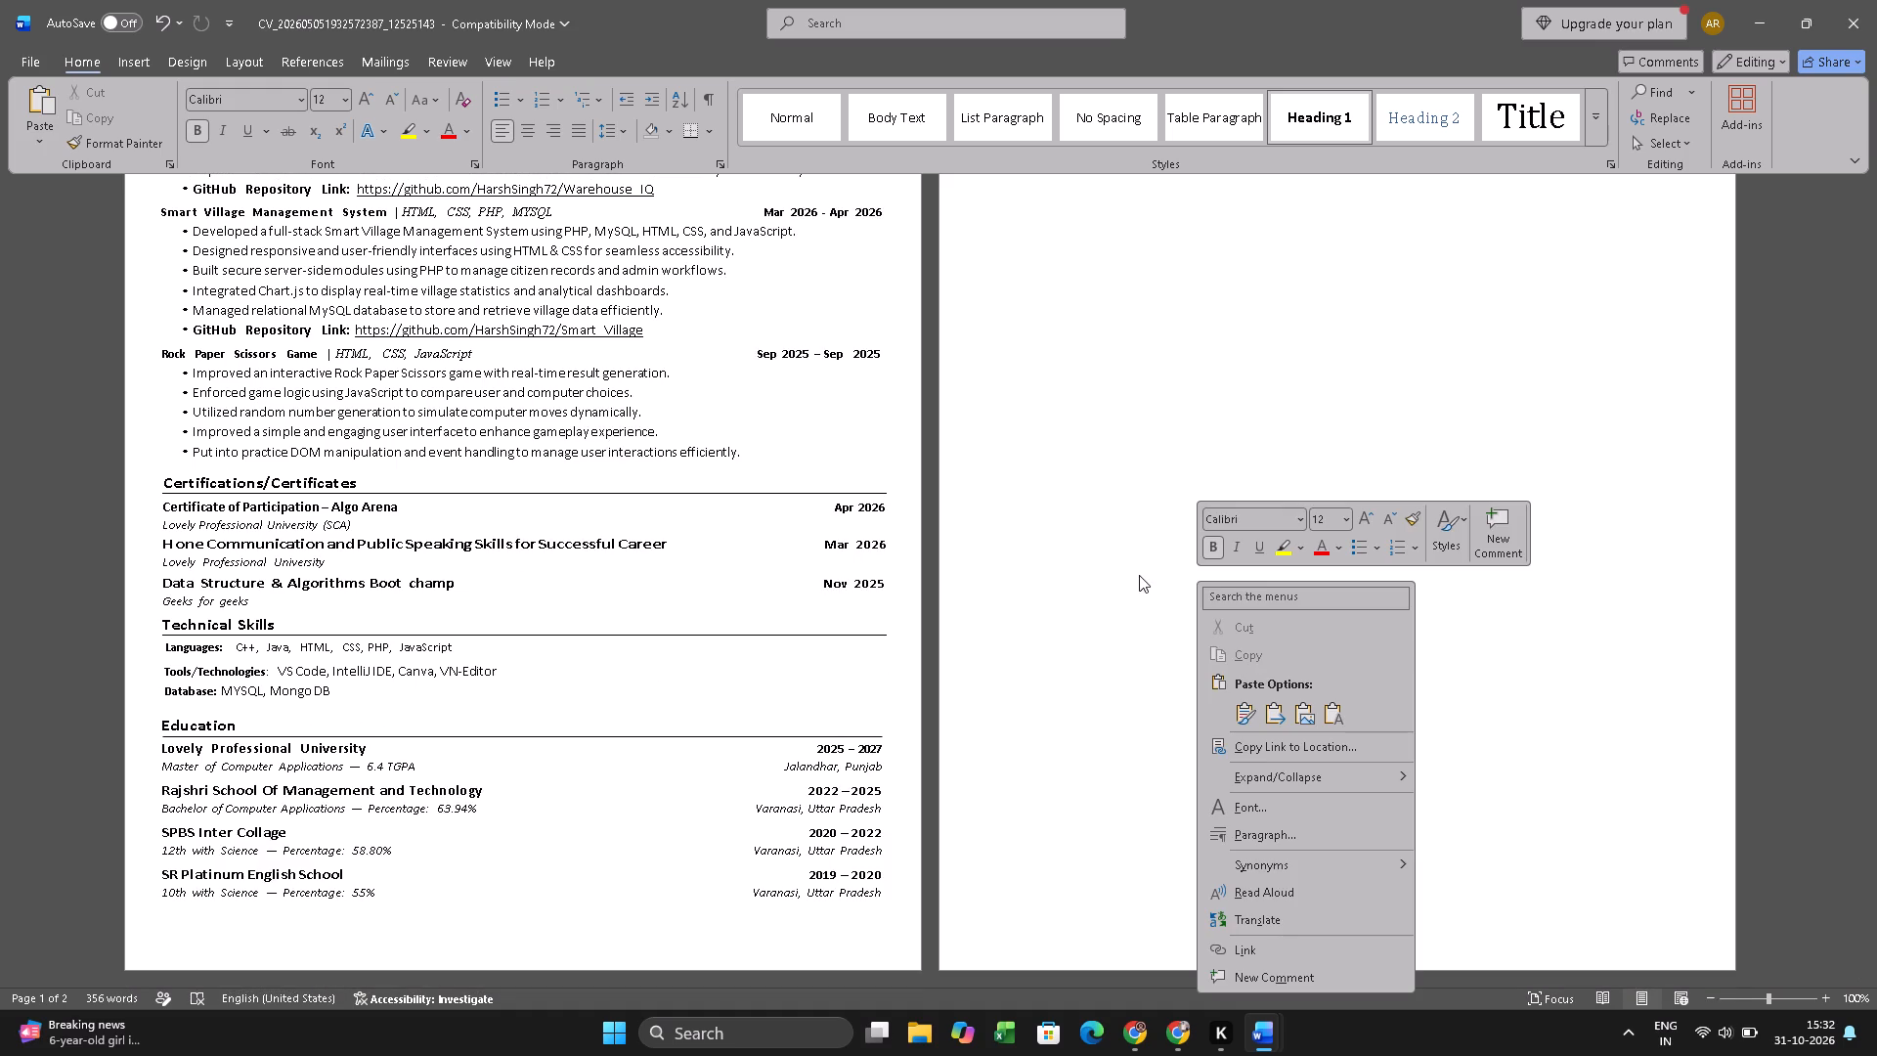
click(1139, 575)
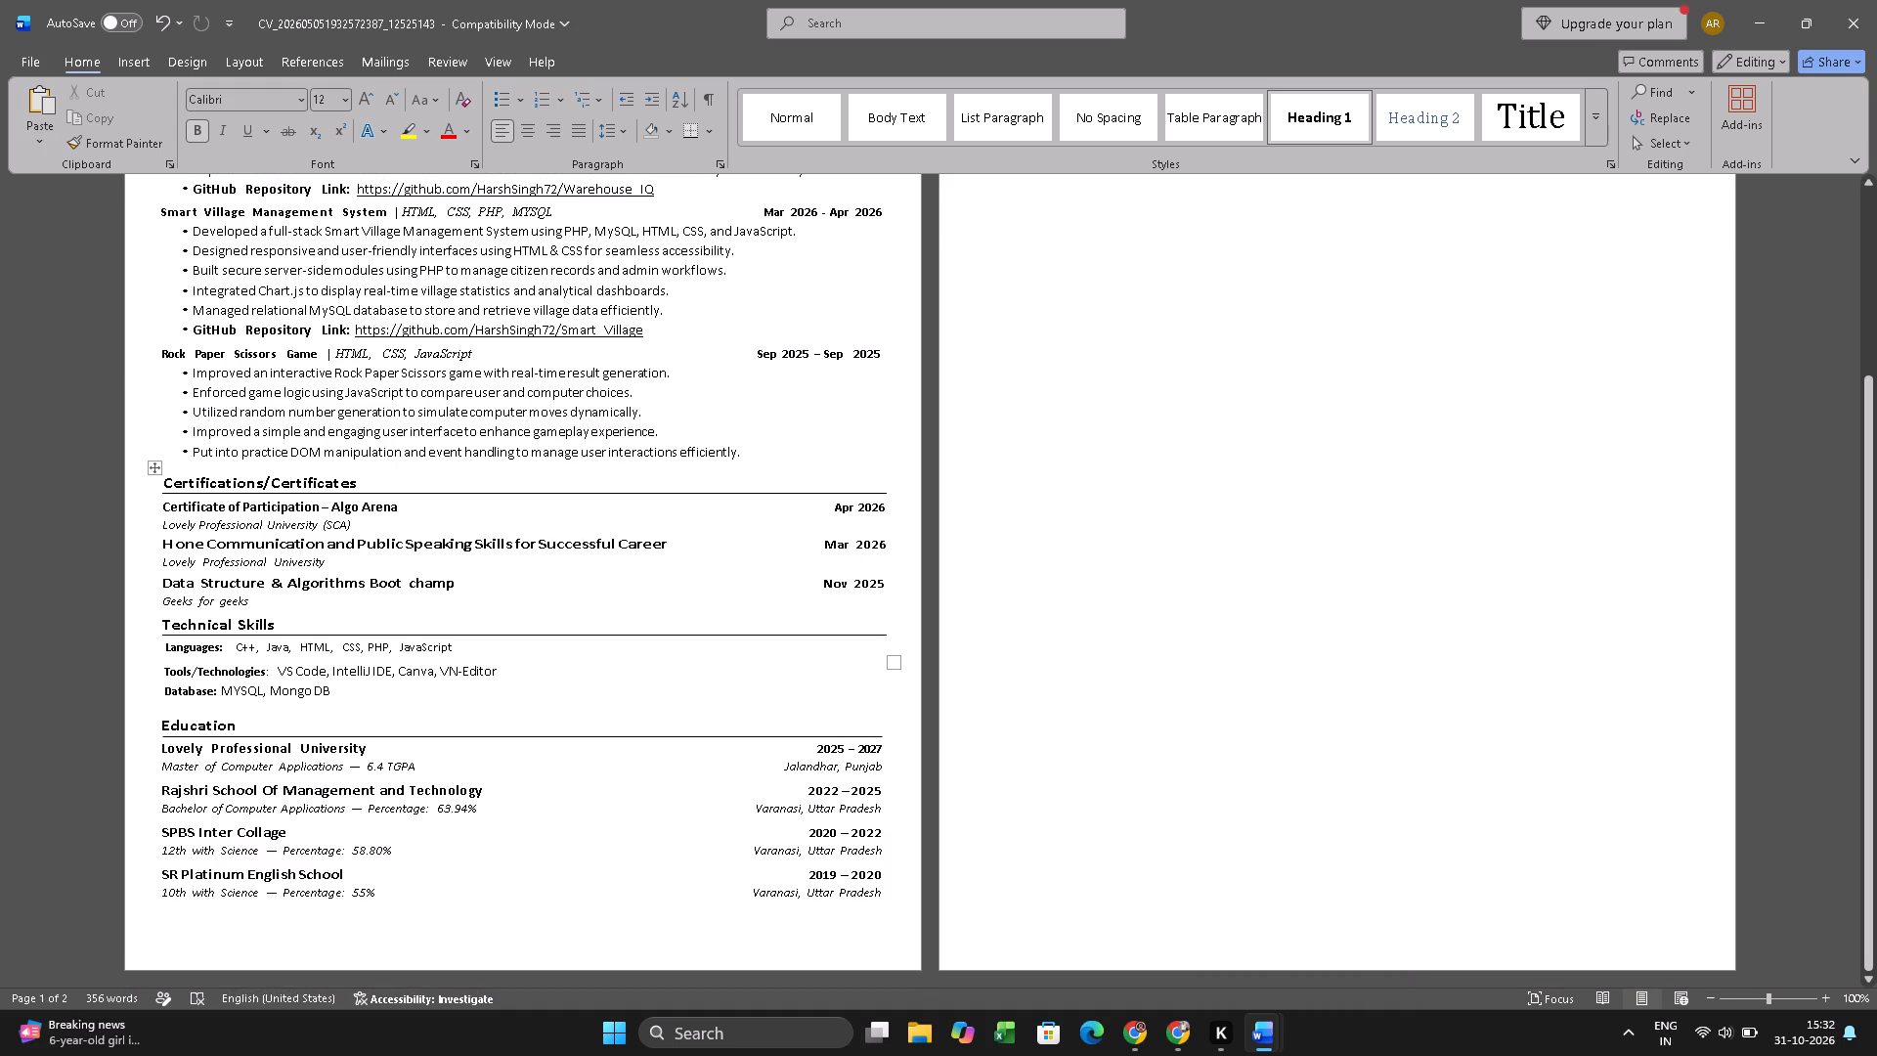
Cut the leftover section line from the top of page two.
scroll(1131, 489, up, 1)
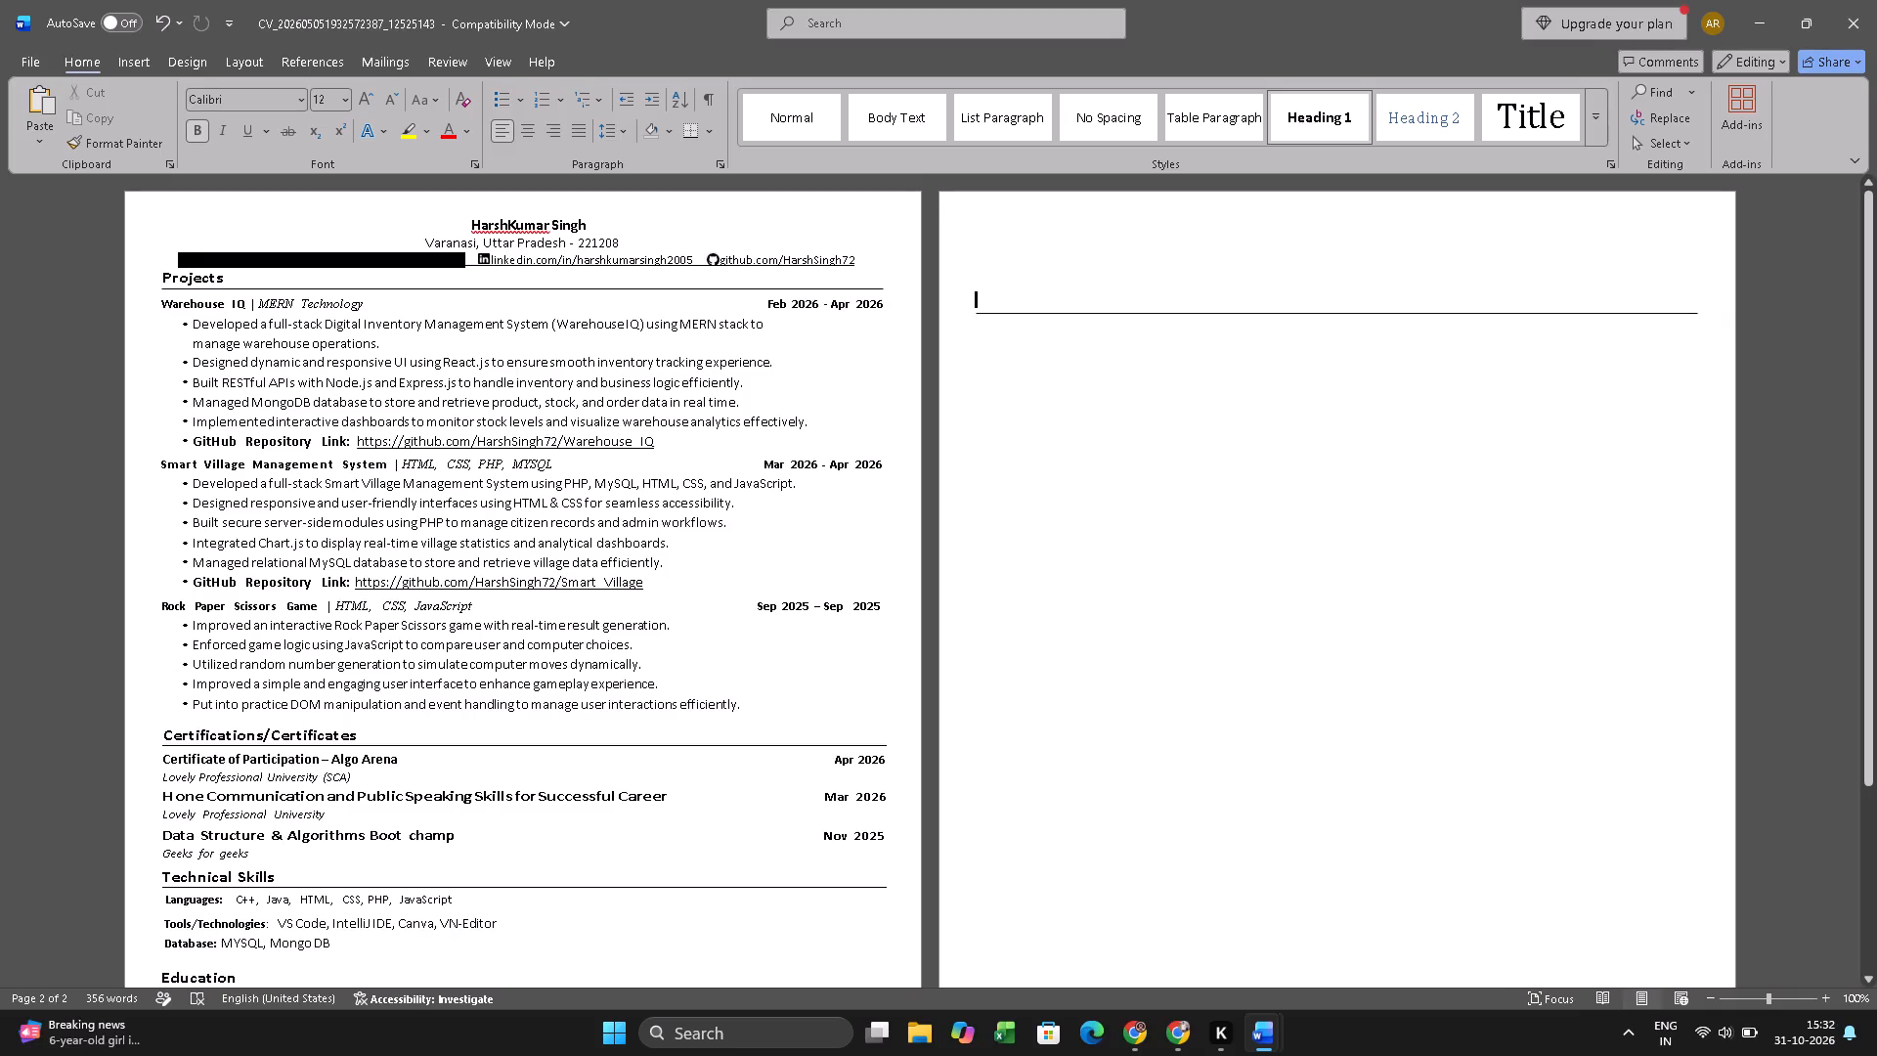
click(1279, 315)
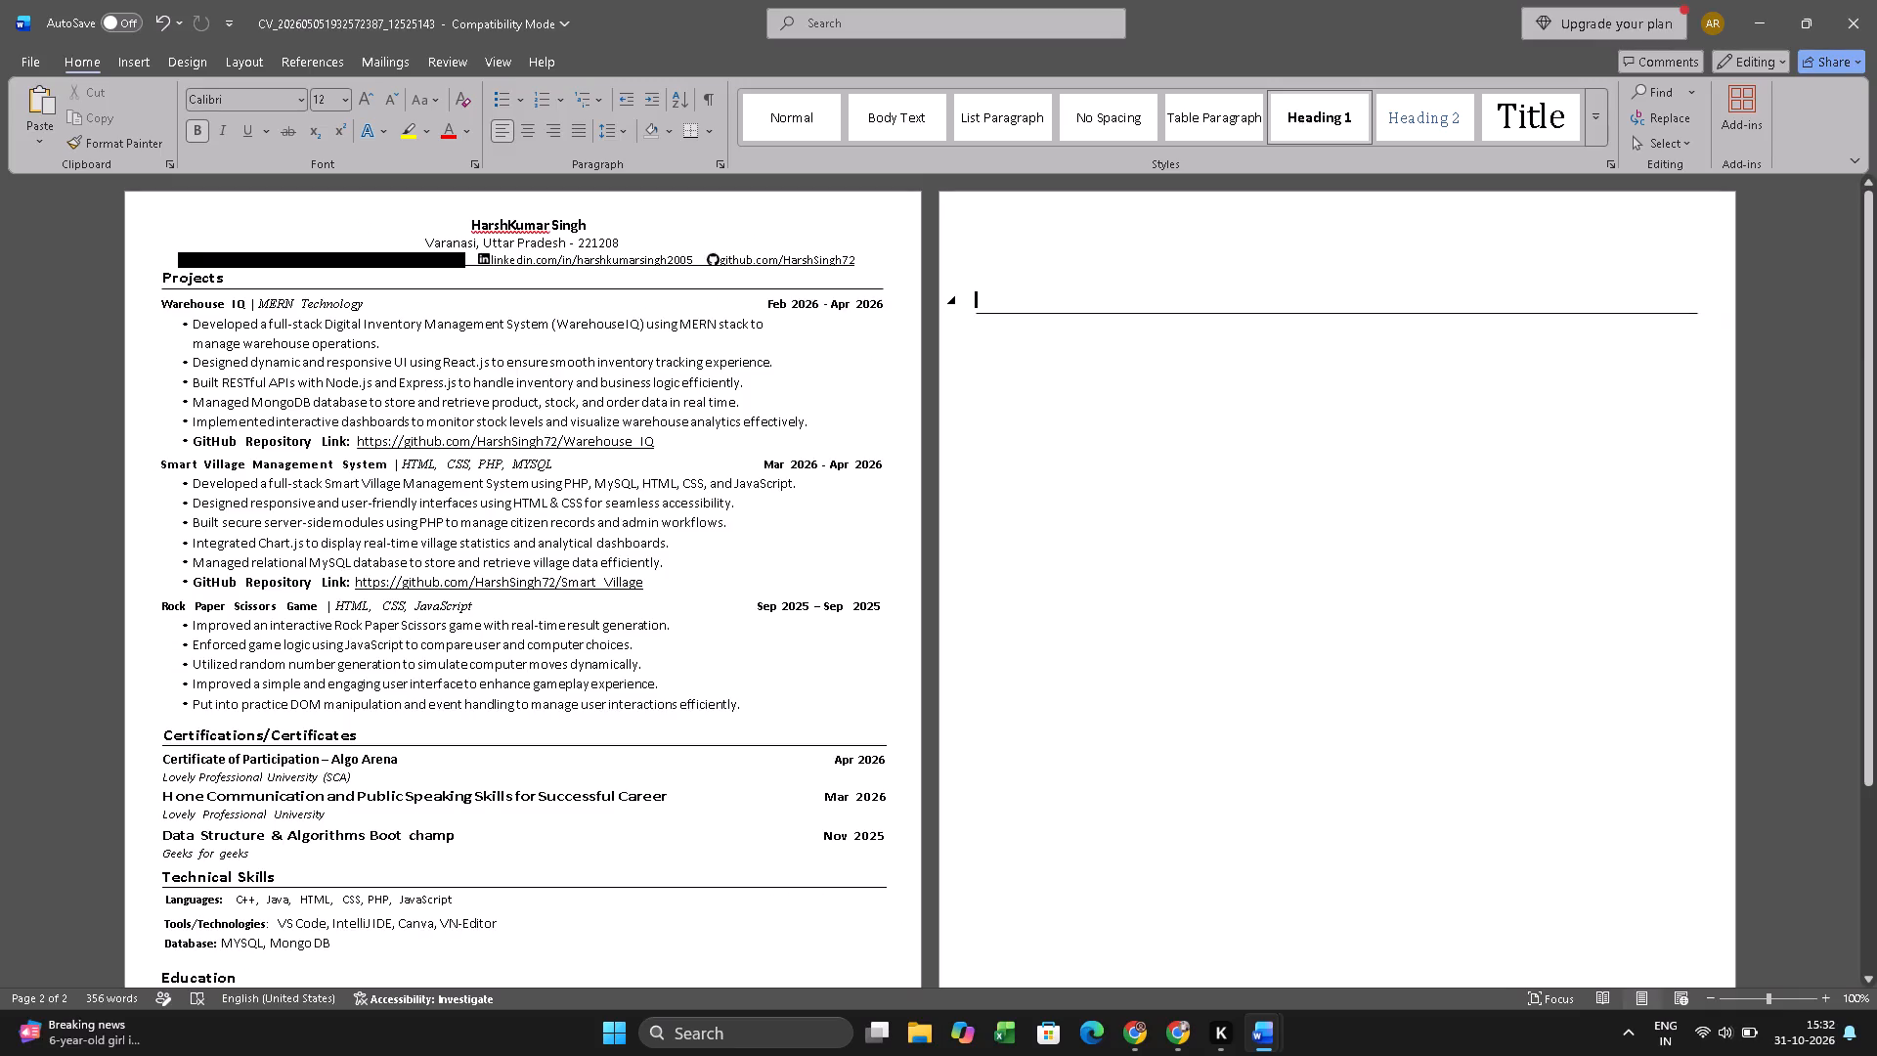
click(1229, 307)
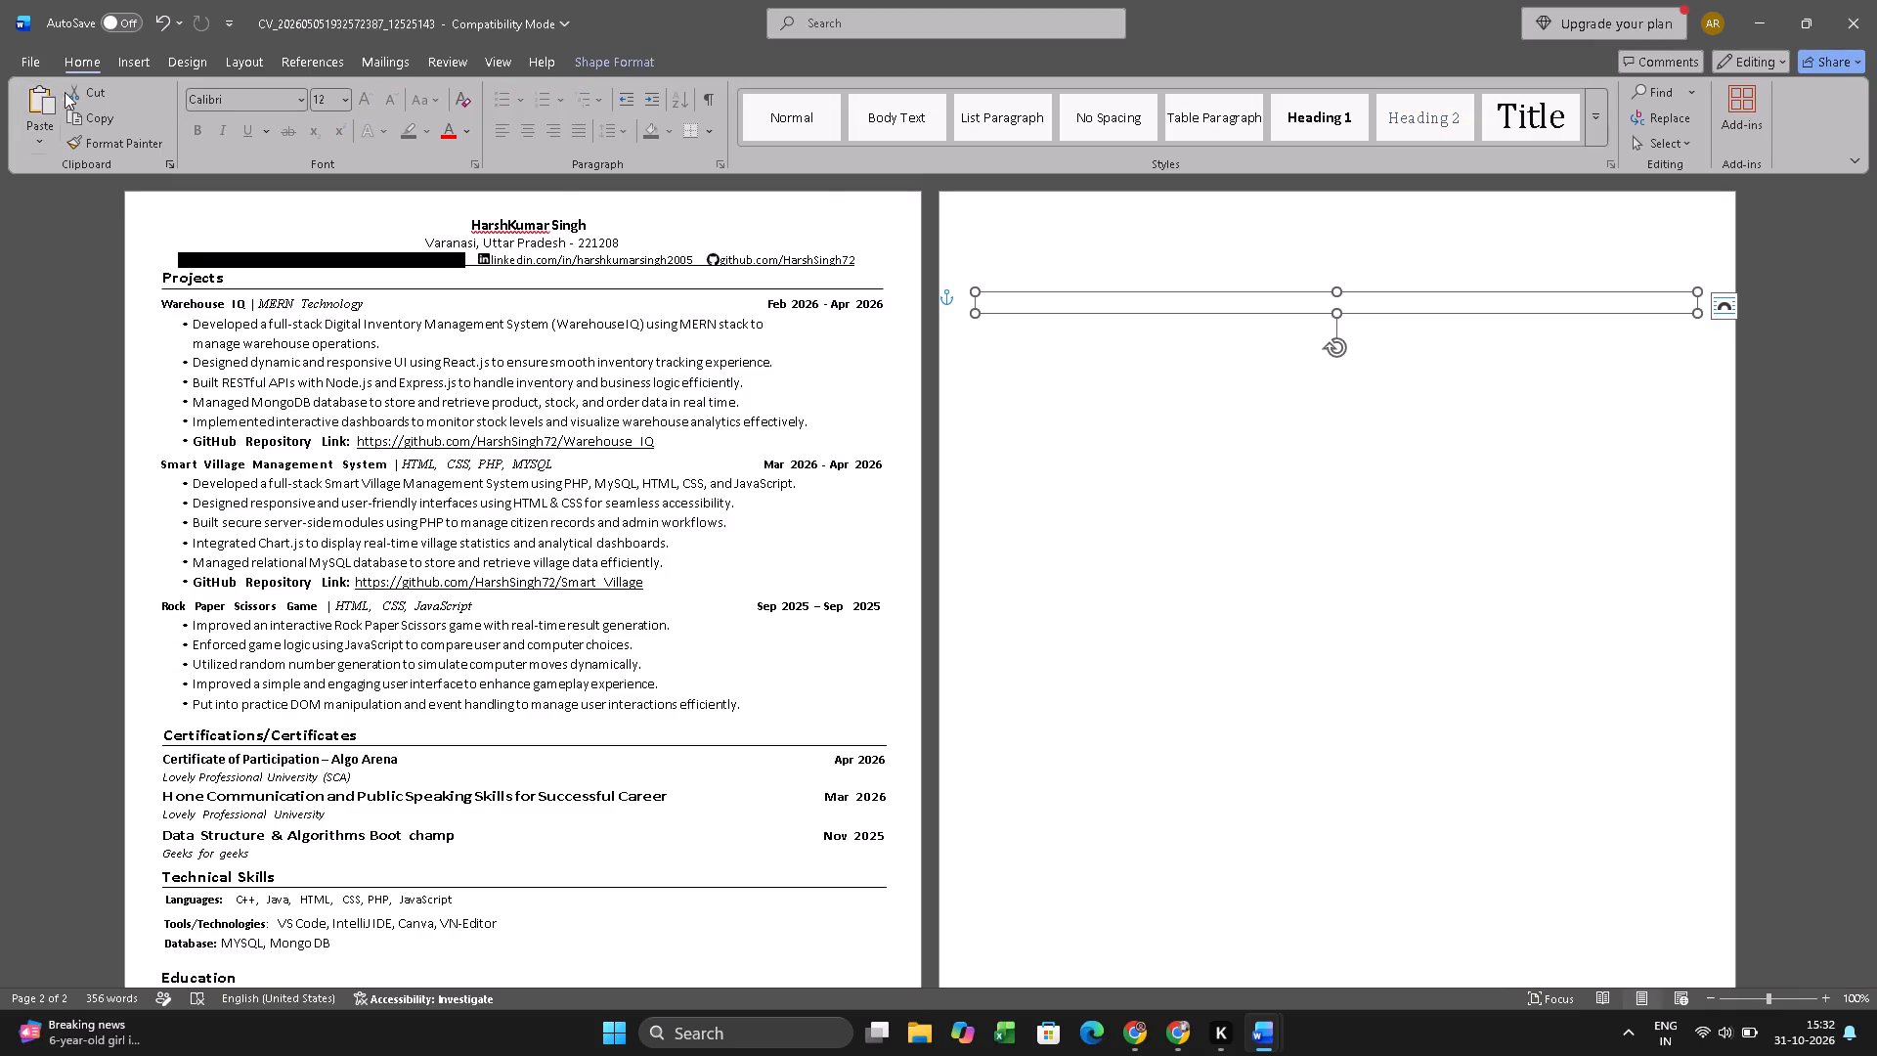
click(74, 95)
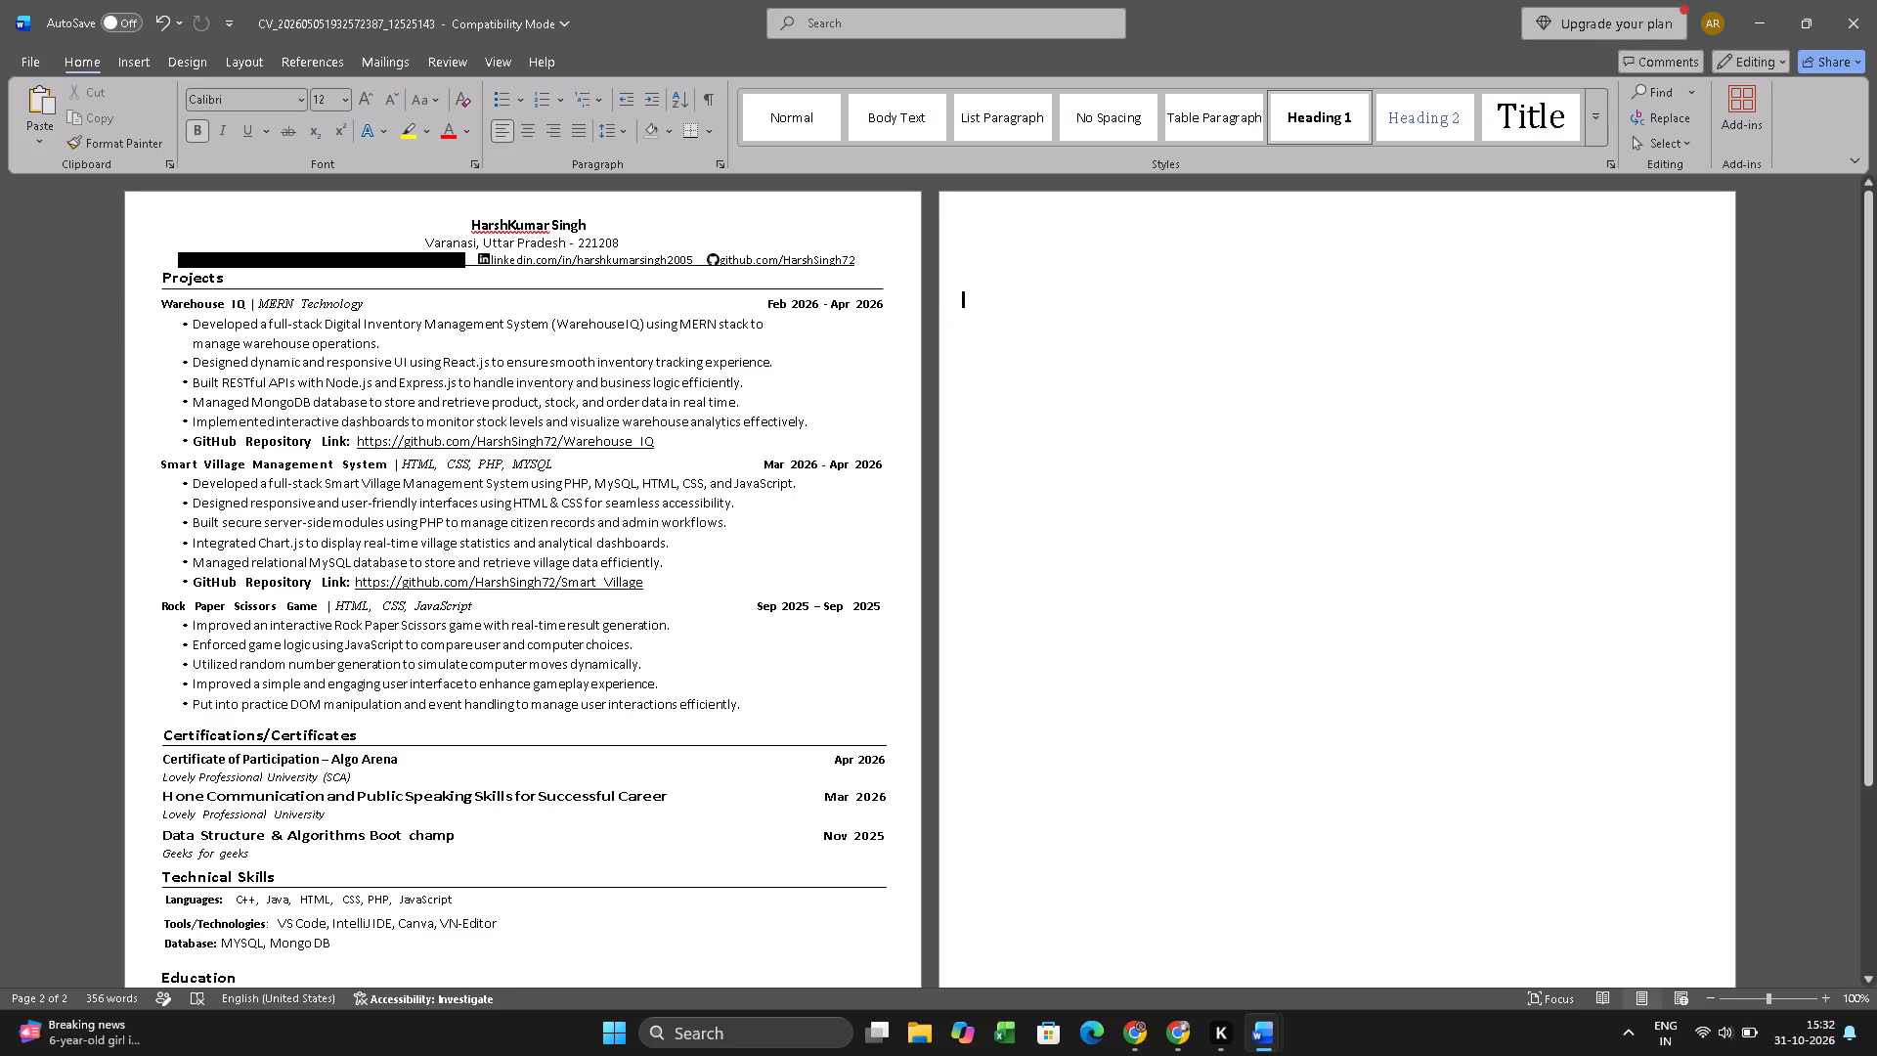
click(1117, 361)
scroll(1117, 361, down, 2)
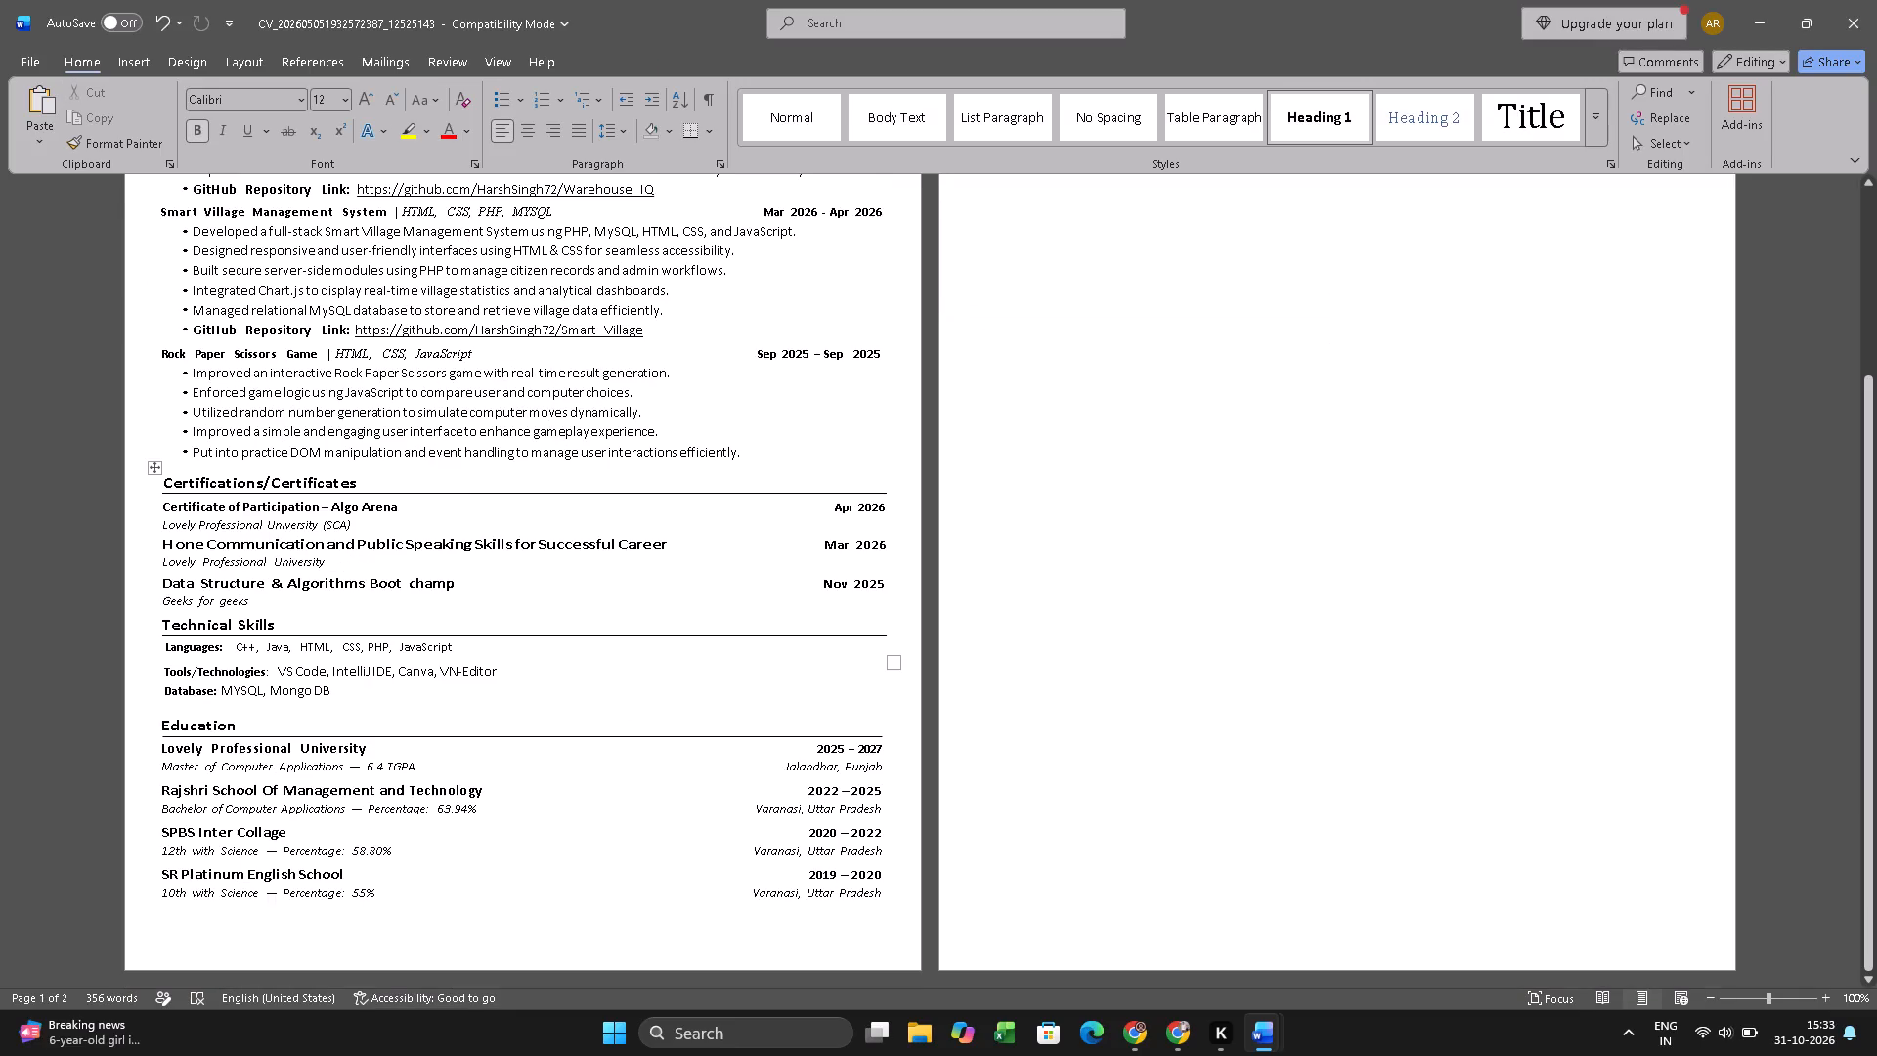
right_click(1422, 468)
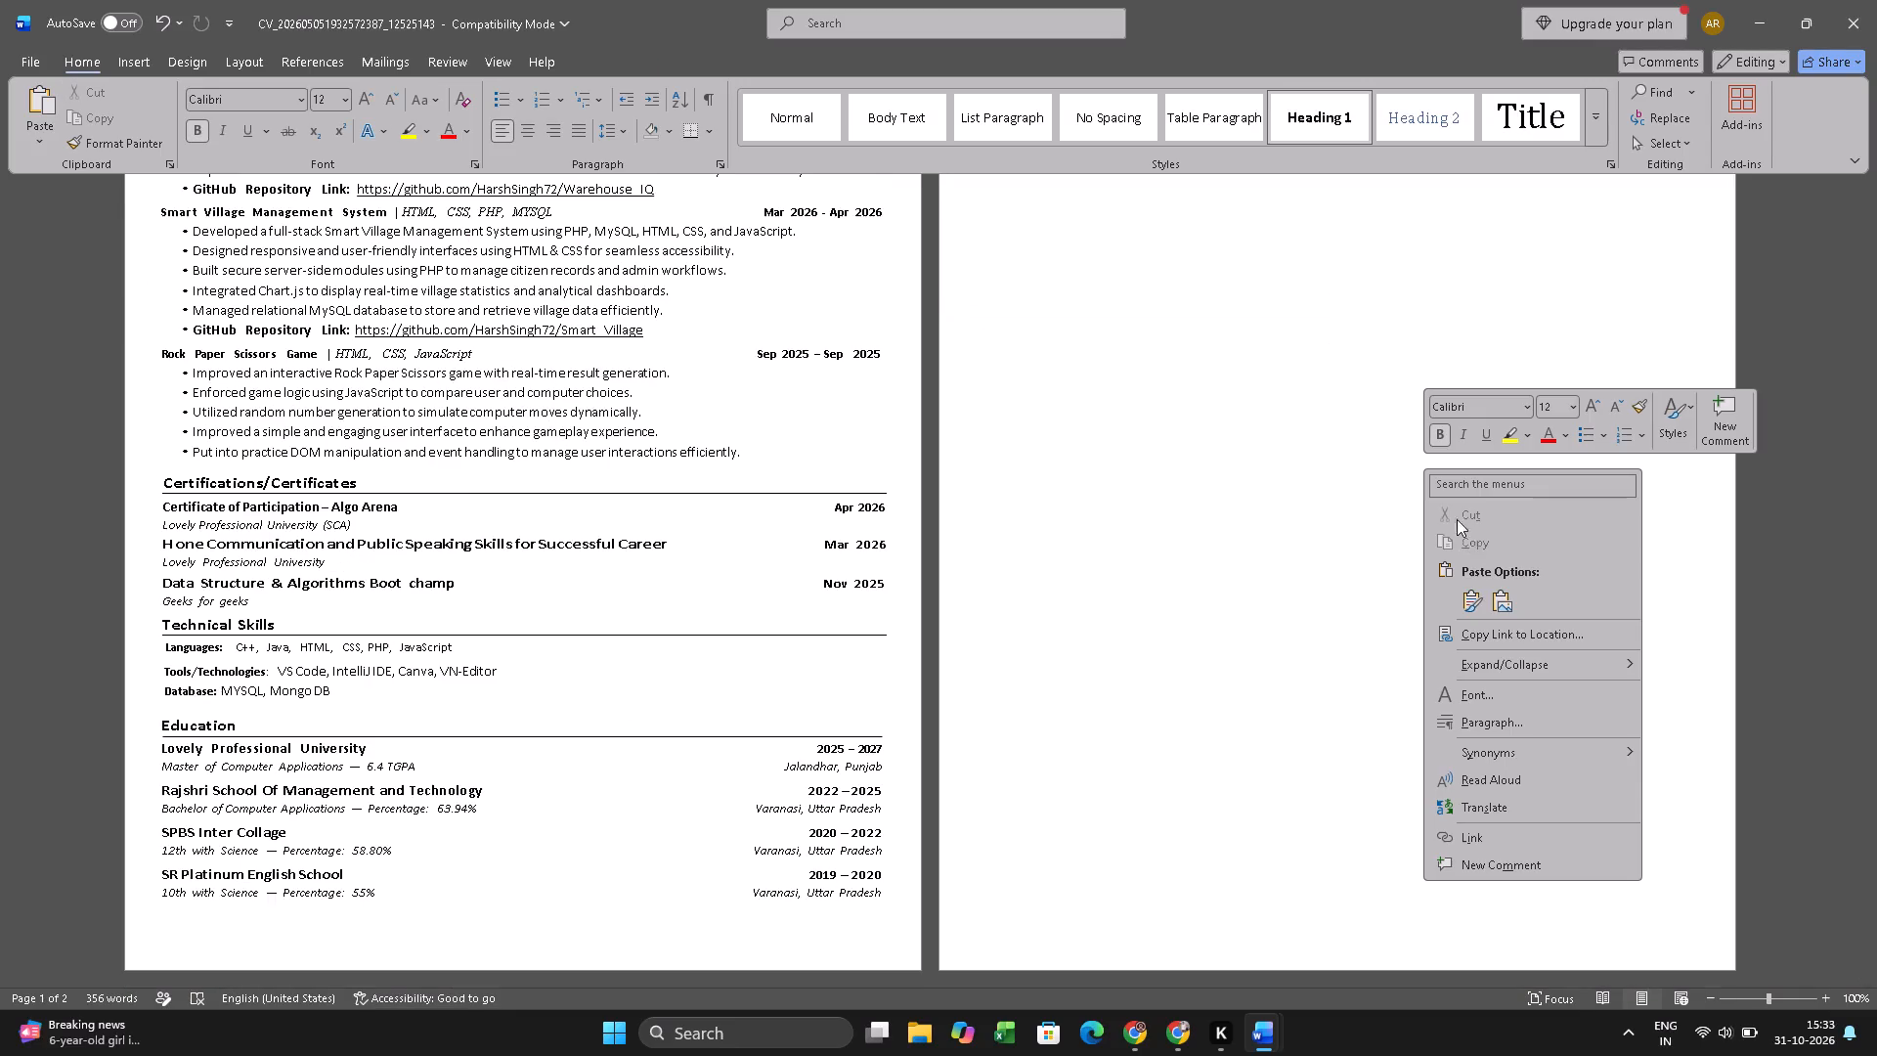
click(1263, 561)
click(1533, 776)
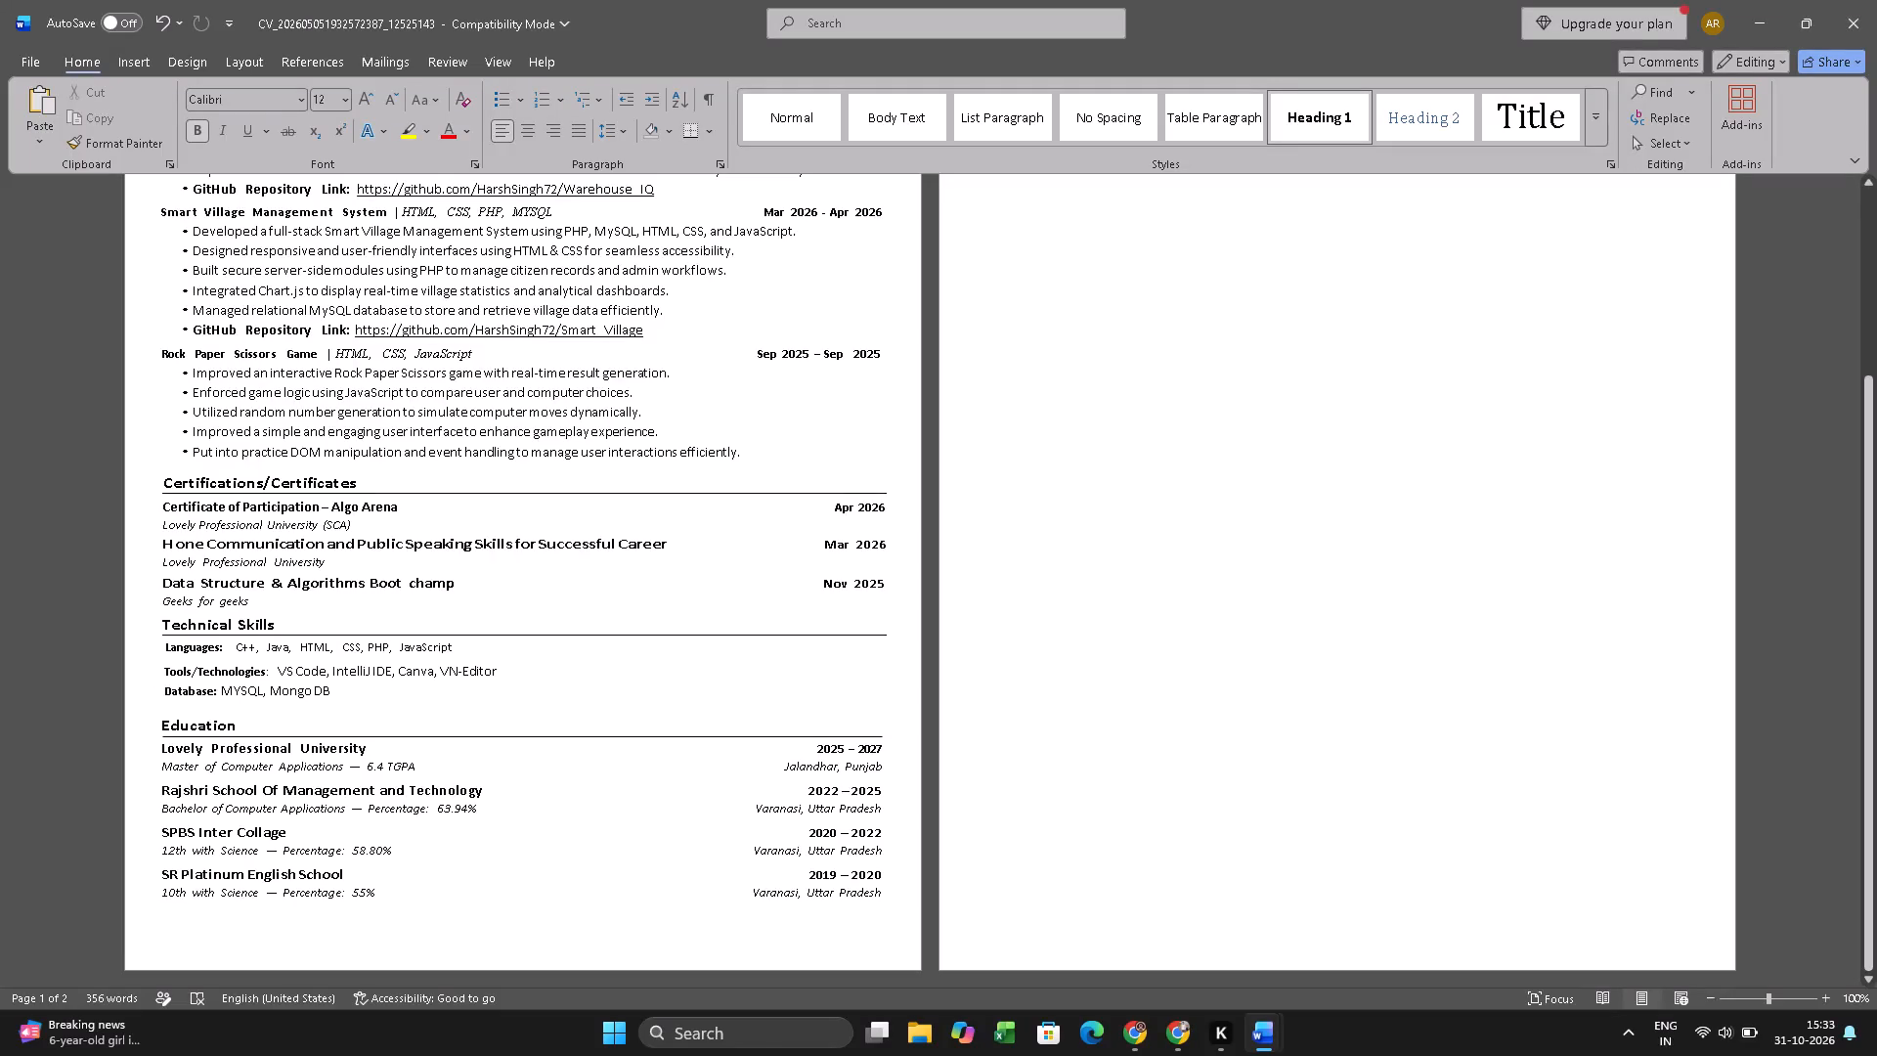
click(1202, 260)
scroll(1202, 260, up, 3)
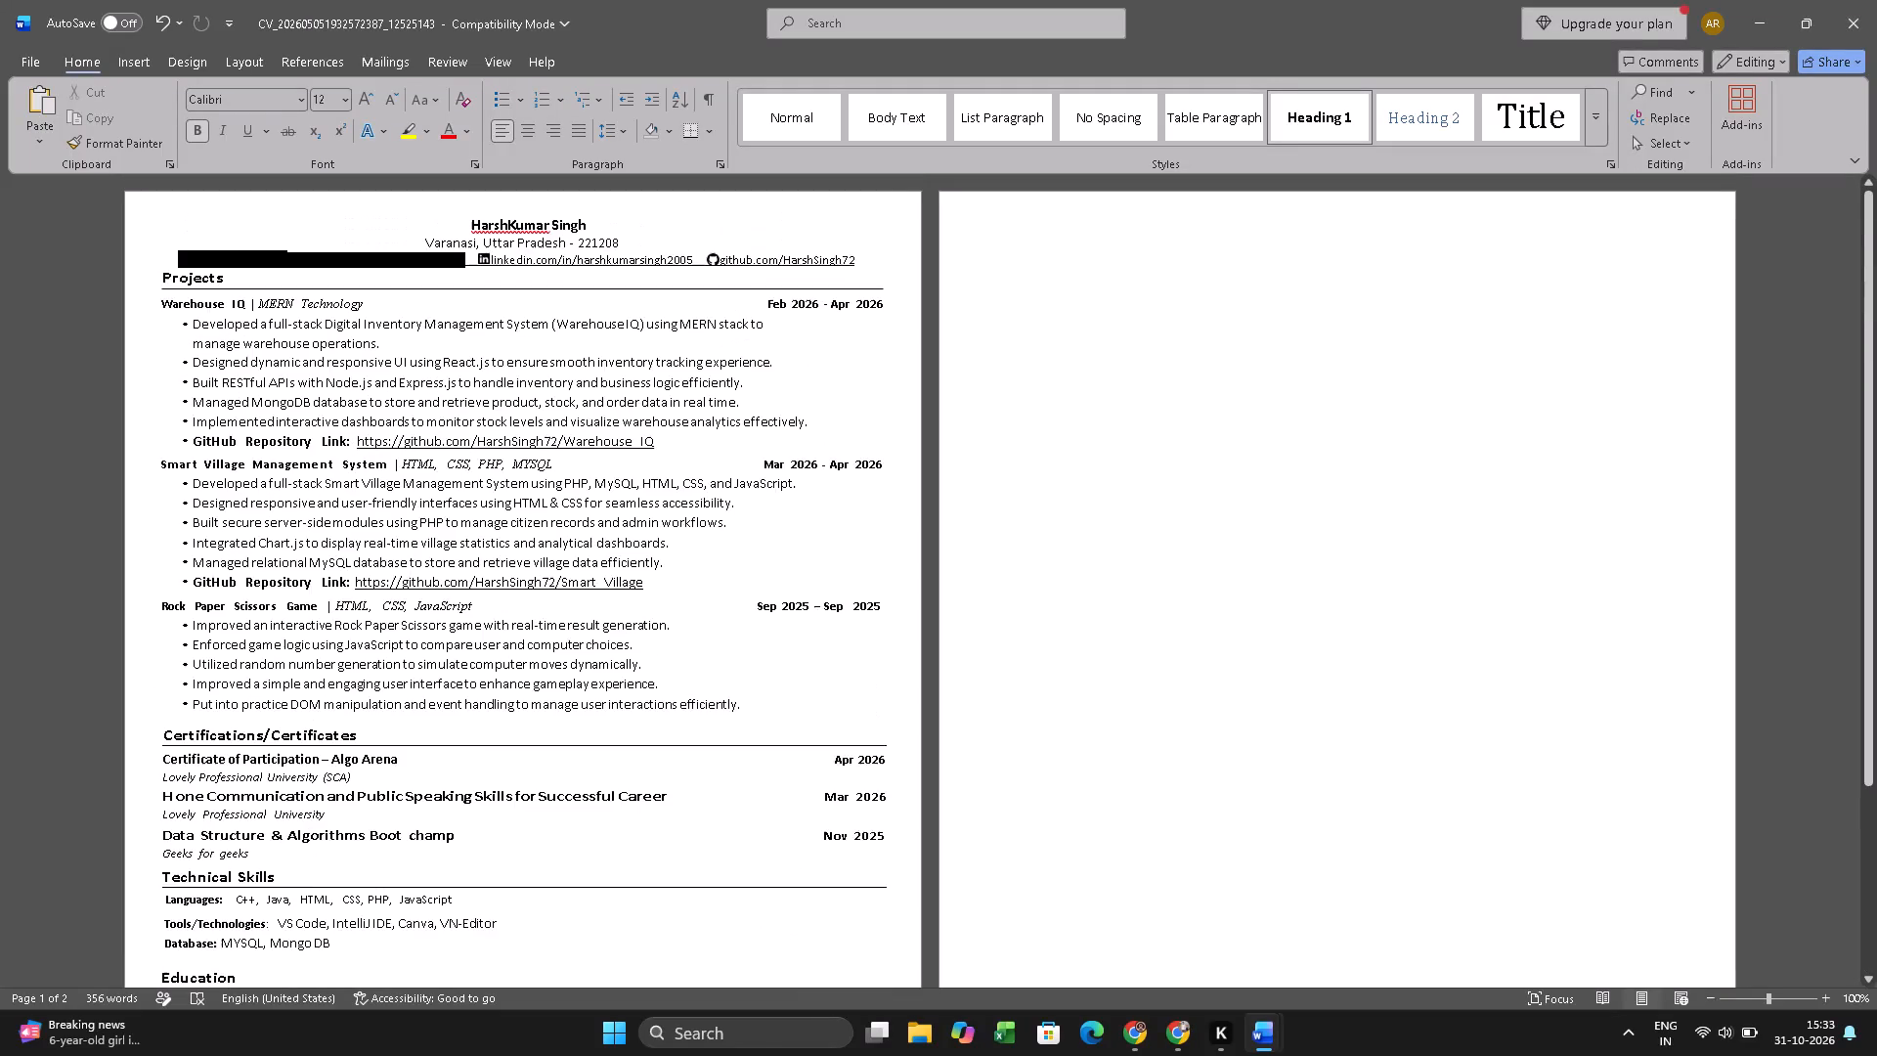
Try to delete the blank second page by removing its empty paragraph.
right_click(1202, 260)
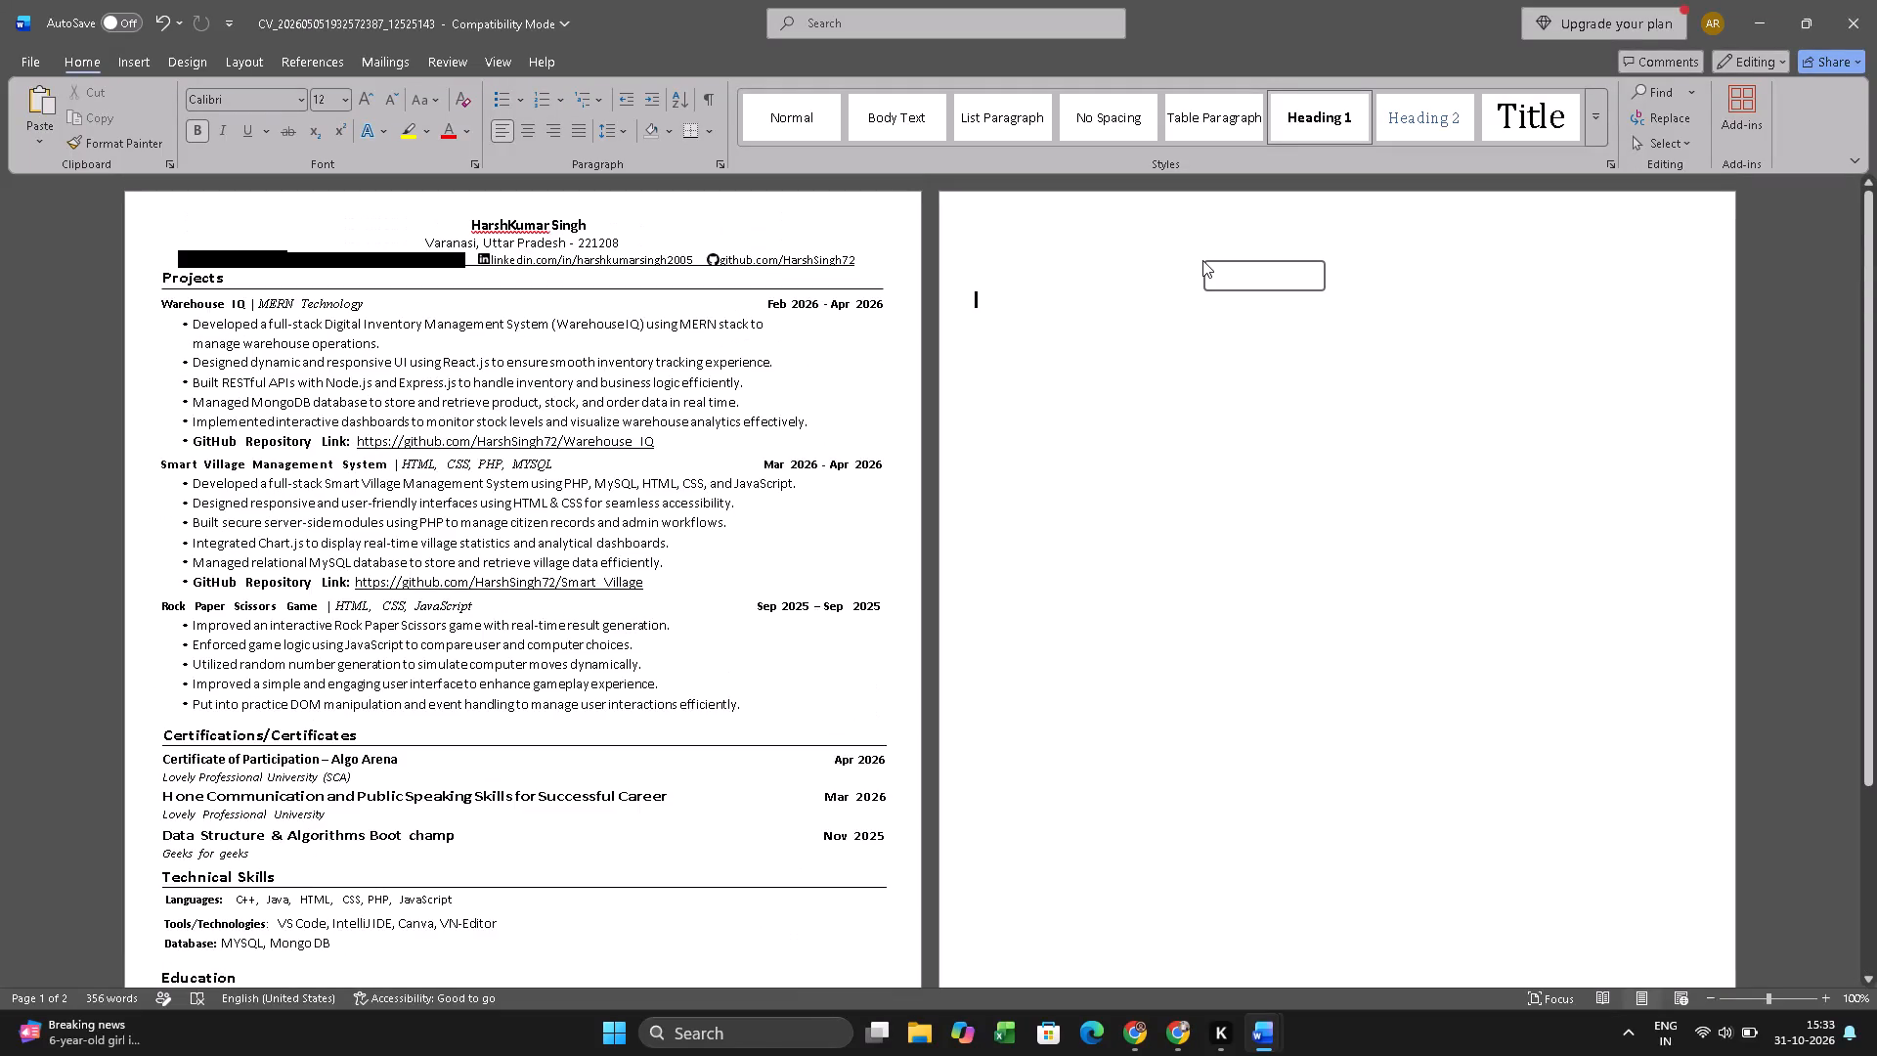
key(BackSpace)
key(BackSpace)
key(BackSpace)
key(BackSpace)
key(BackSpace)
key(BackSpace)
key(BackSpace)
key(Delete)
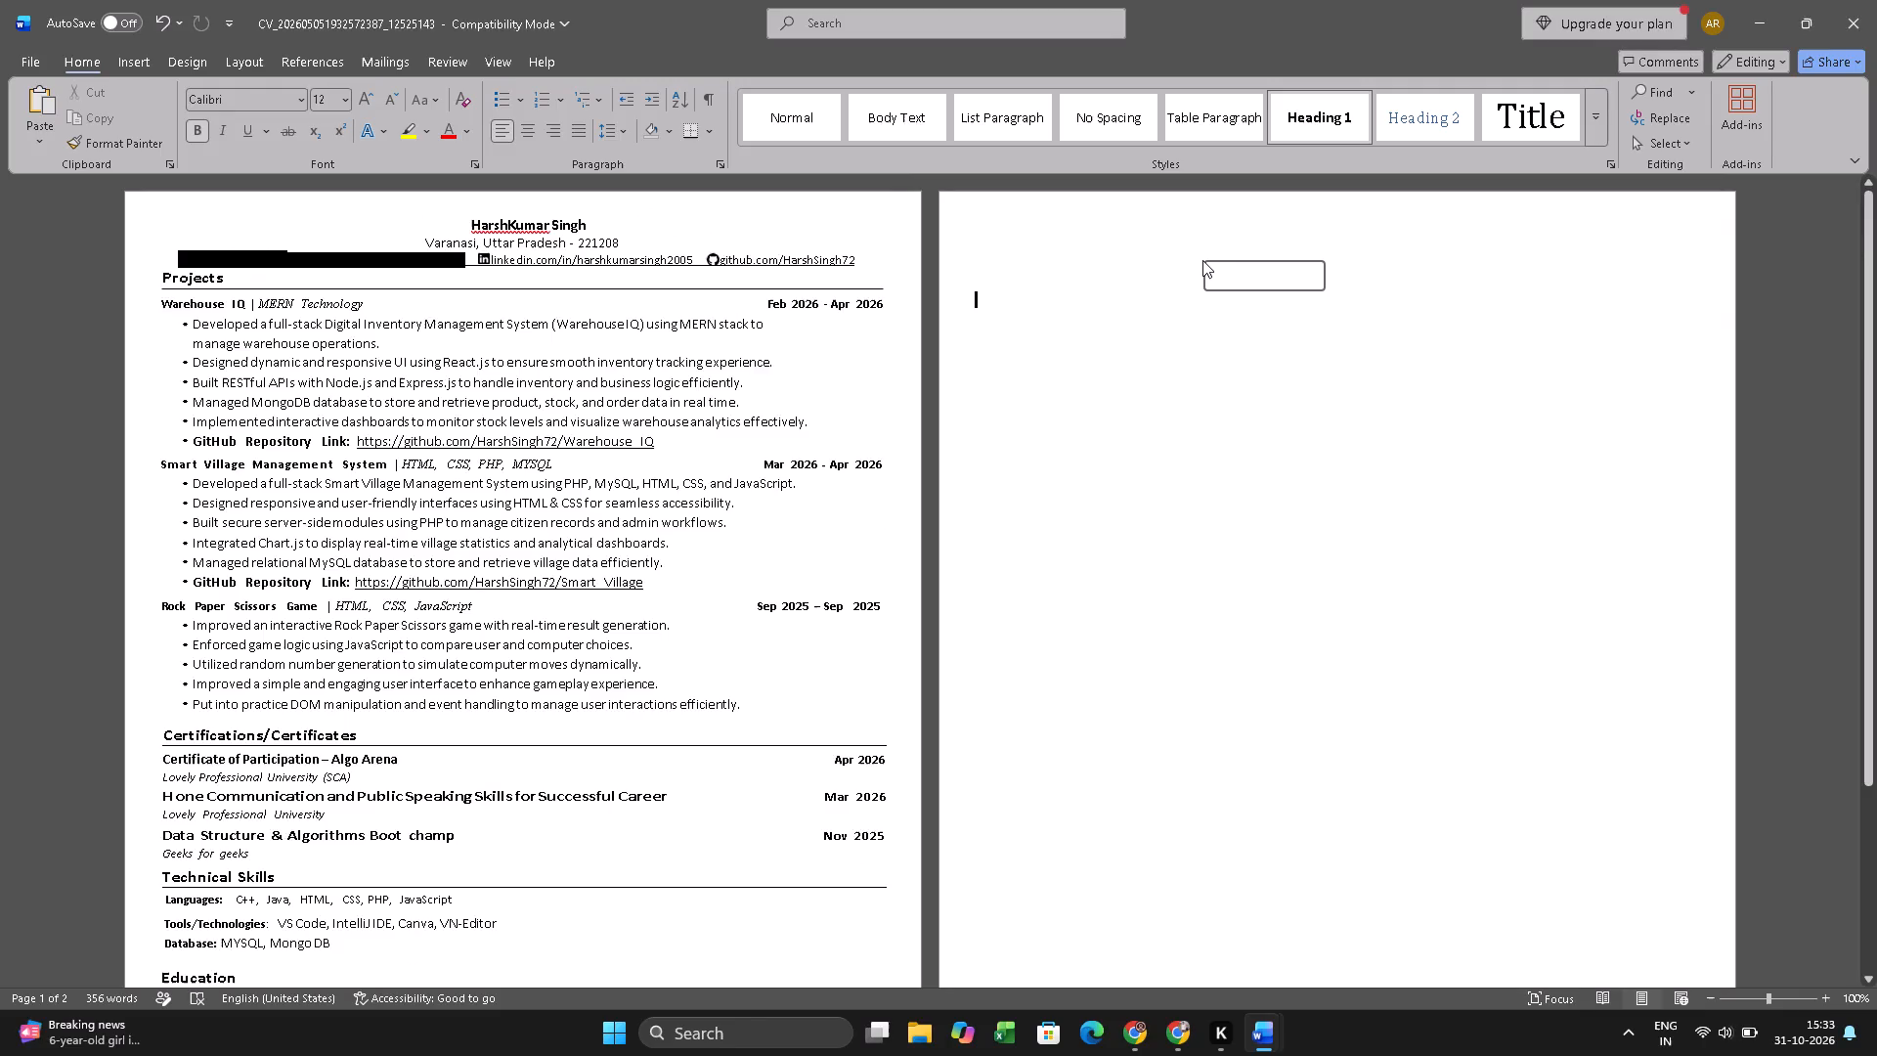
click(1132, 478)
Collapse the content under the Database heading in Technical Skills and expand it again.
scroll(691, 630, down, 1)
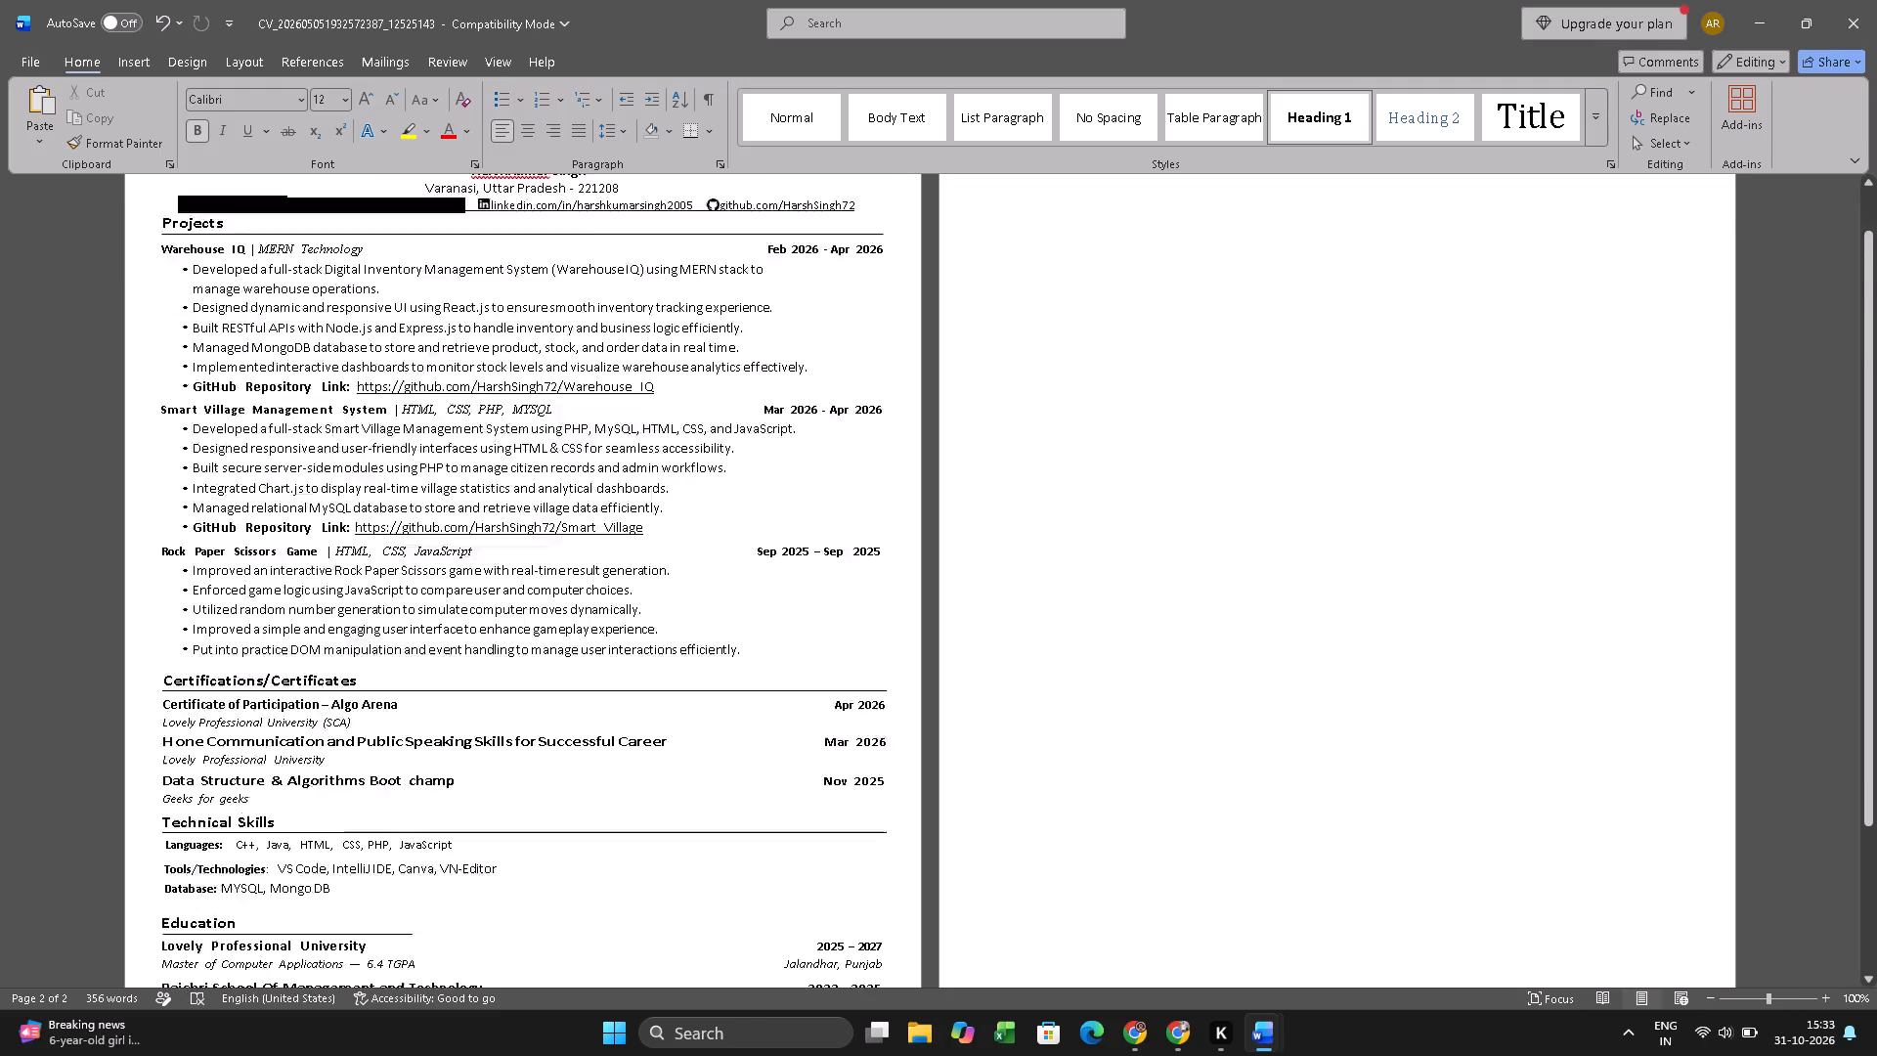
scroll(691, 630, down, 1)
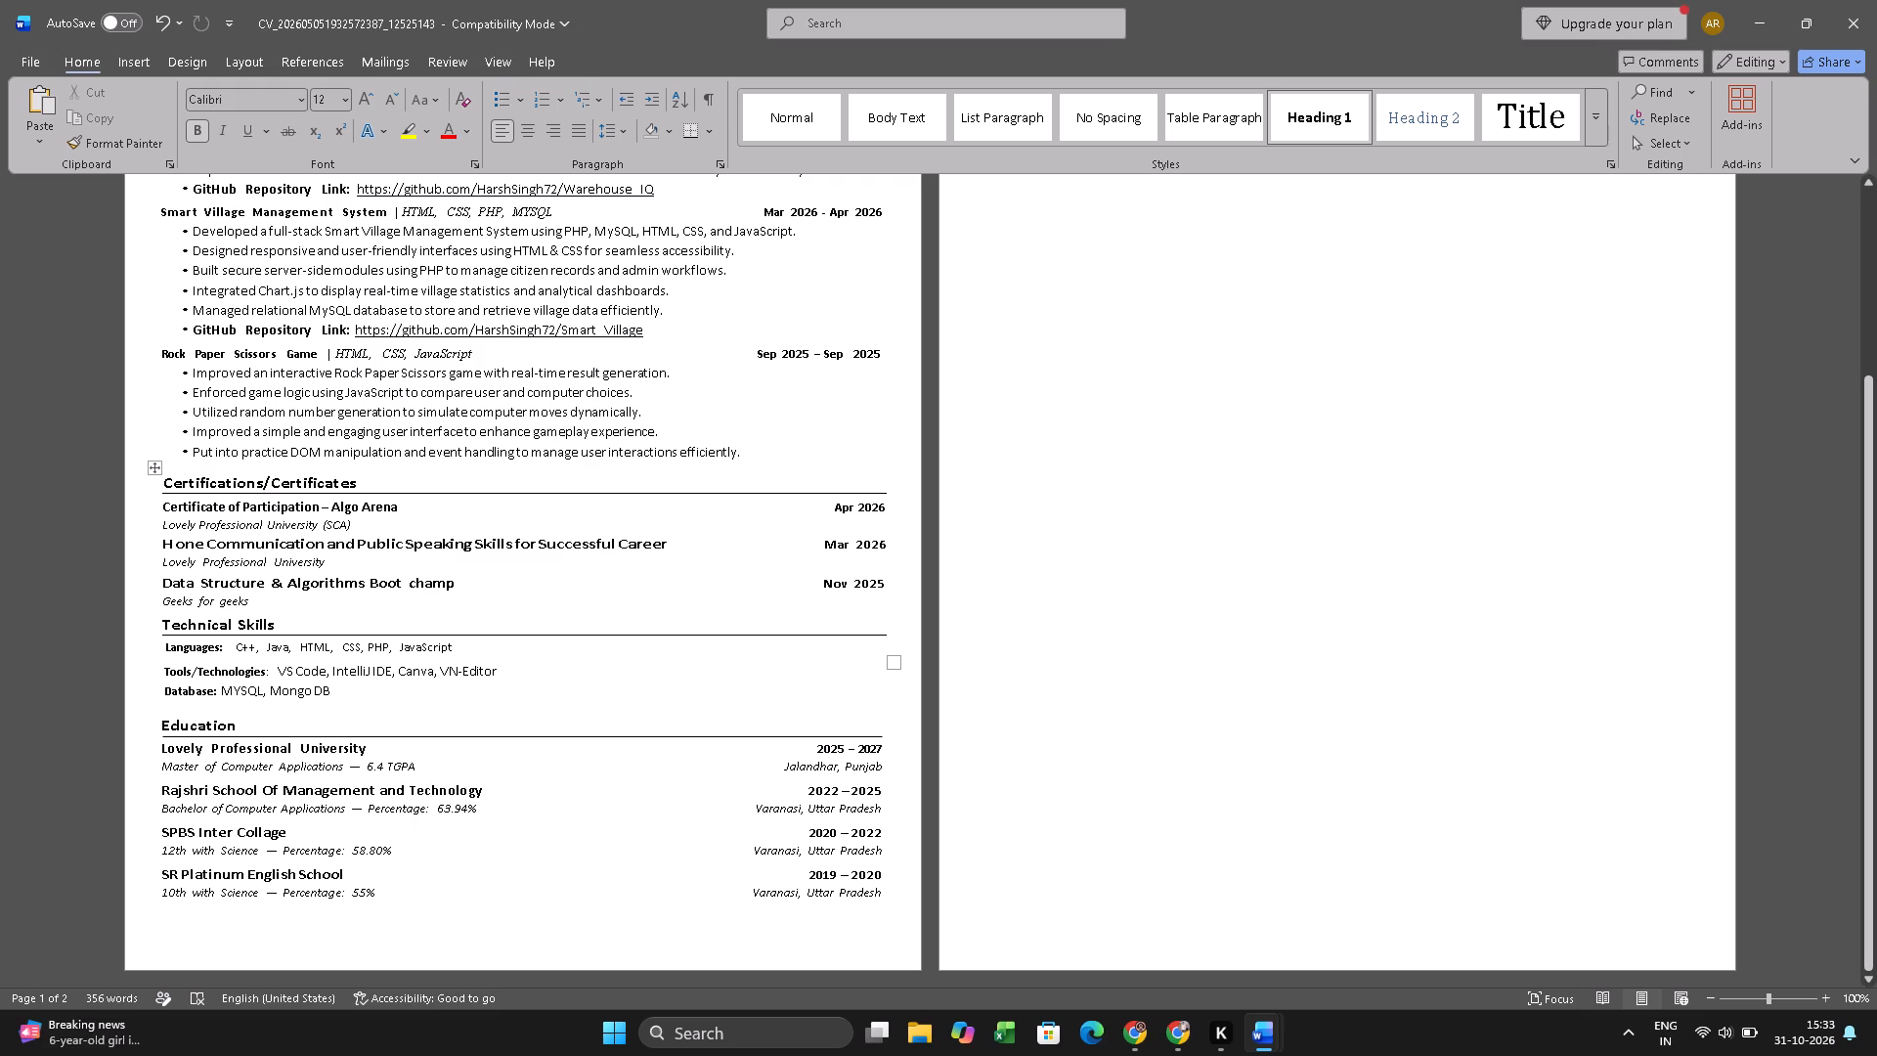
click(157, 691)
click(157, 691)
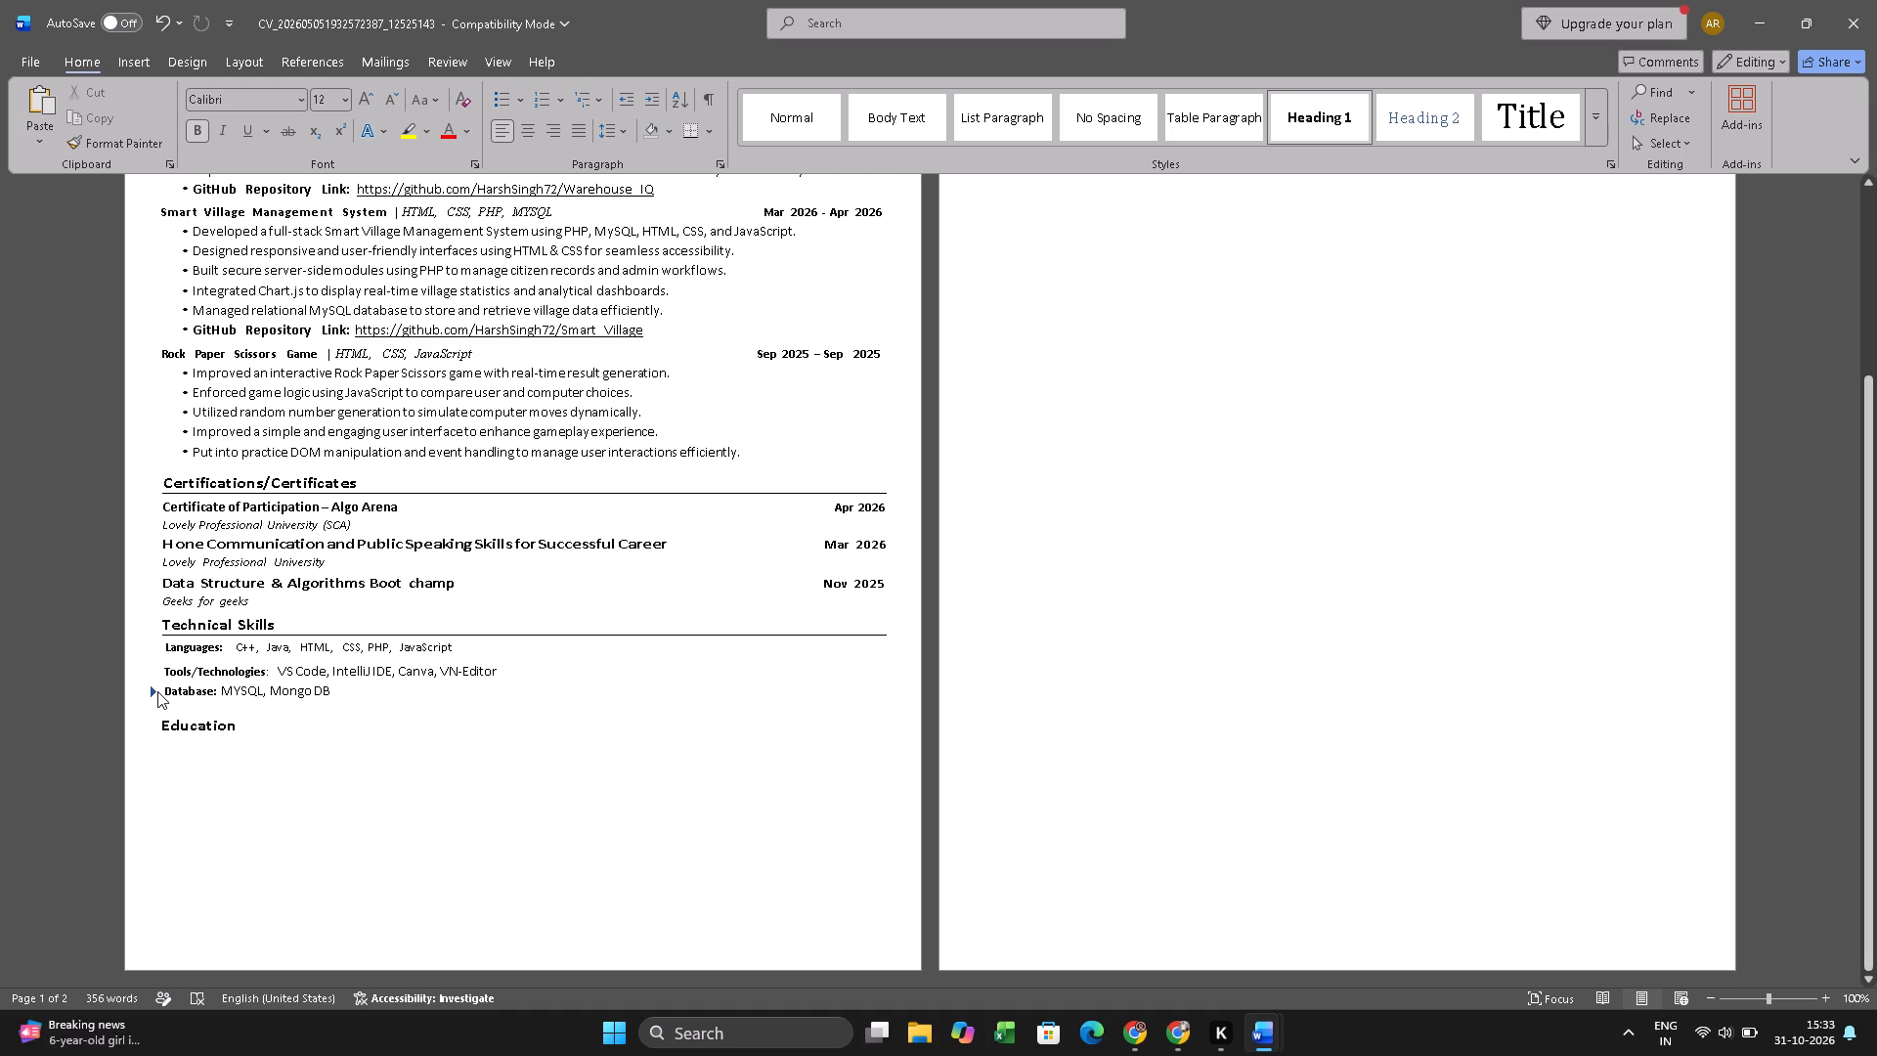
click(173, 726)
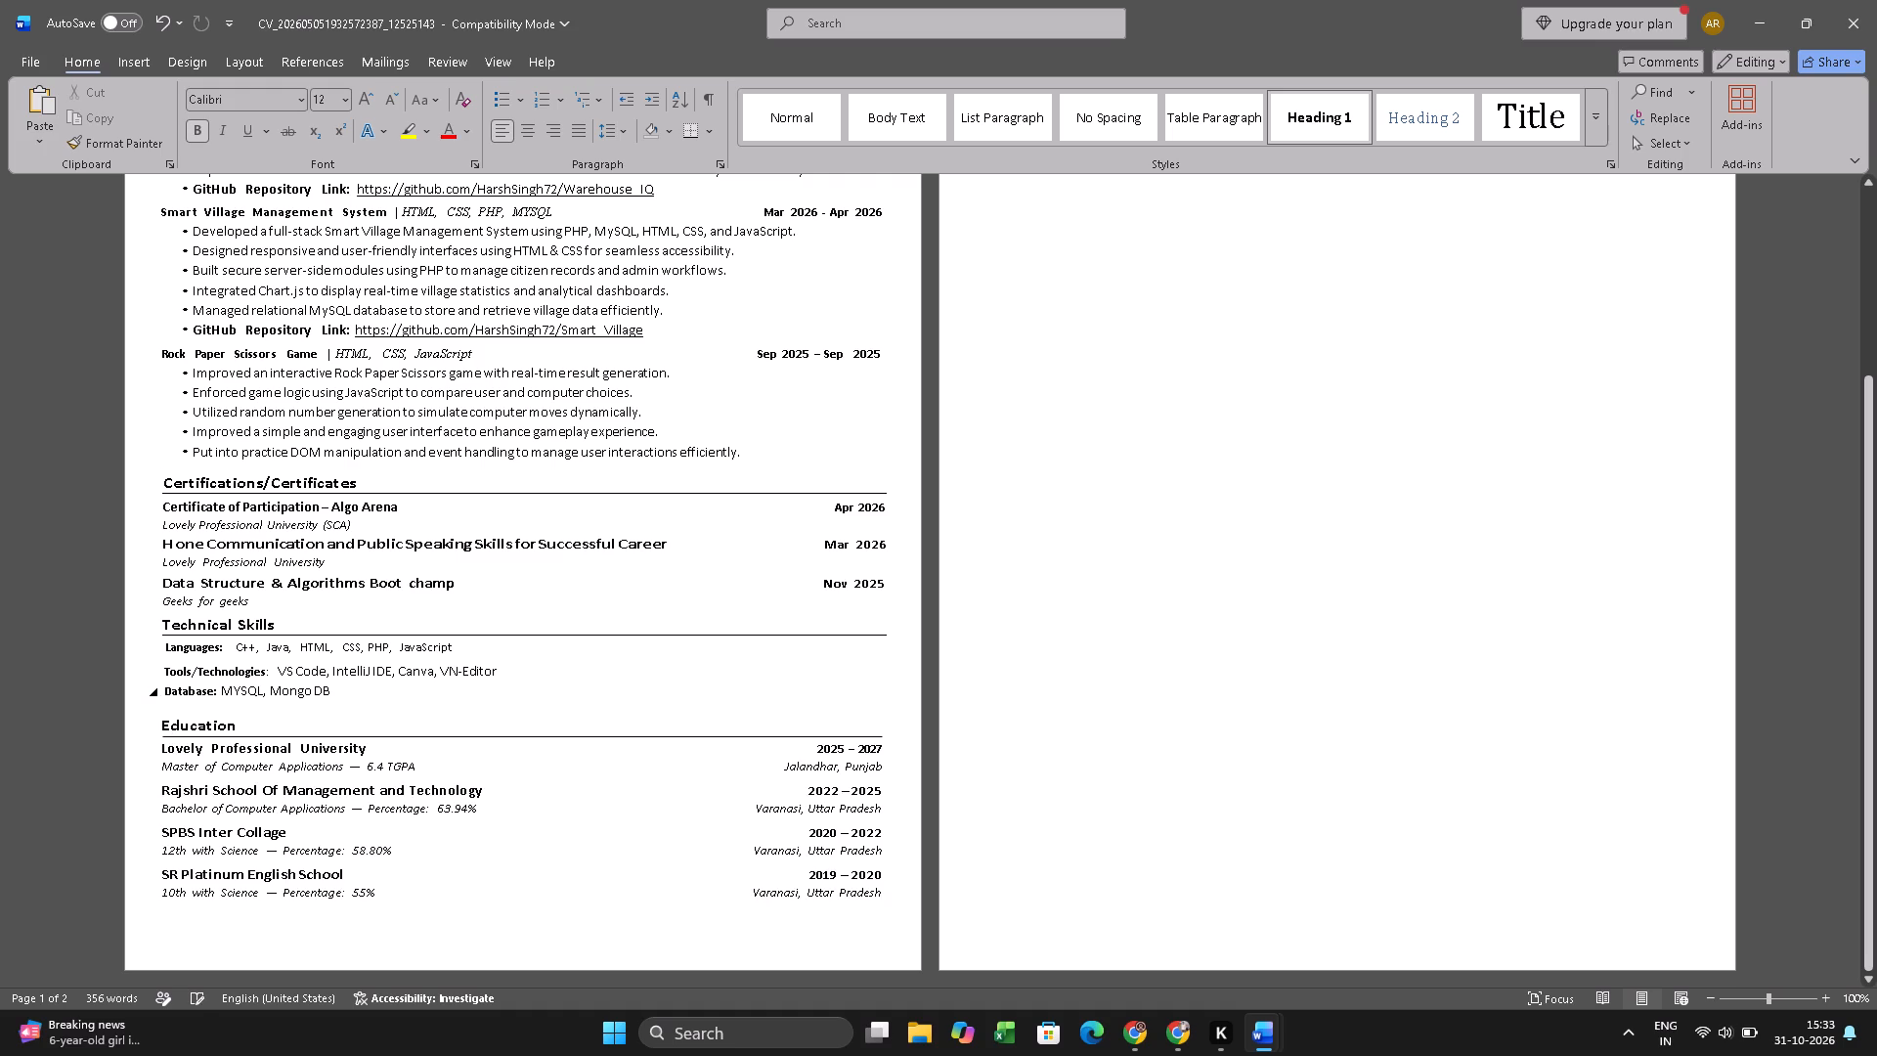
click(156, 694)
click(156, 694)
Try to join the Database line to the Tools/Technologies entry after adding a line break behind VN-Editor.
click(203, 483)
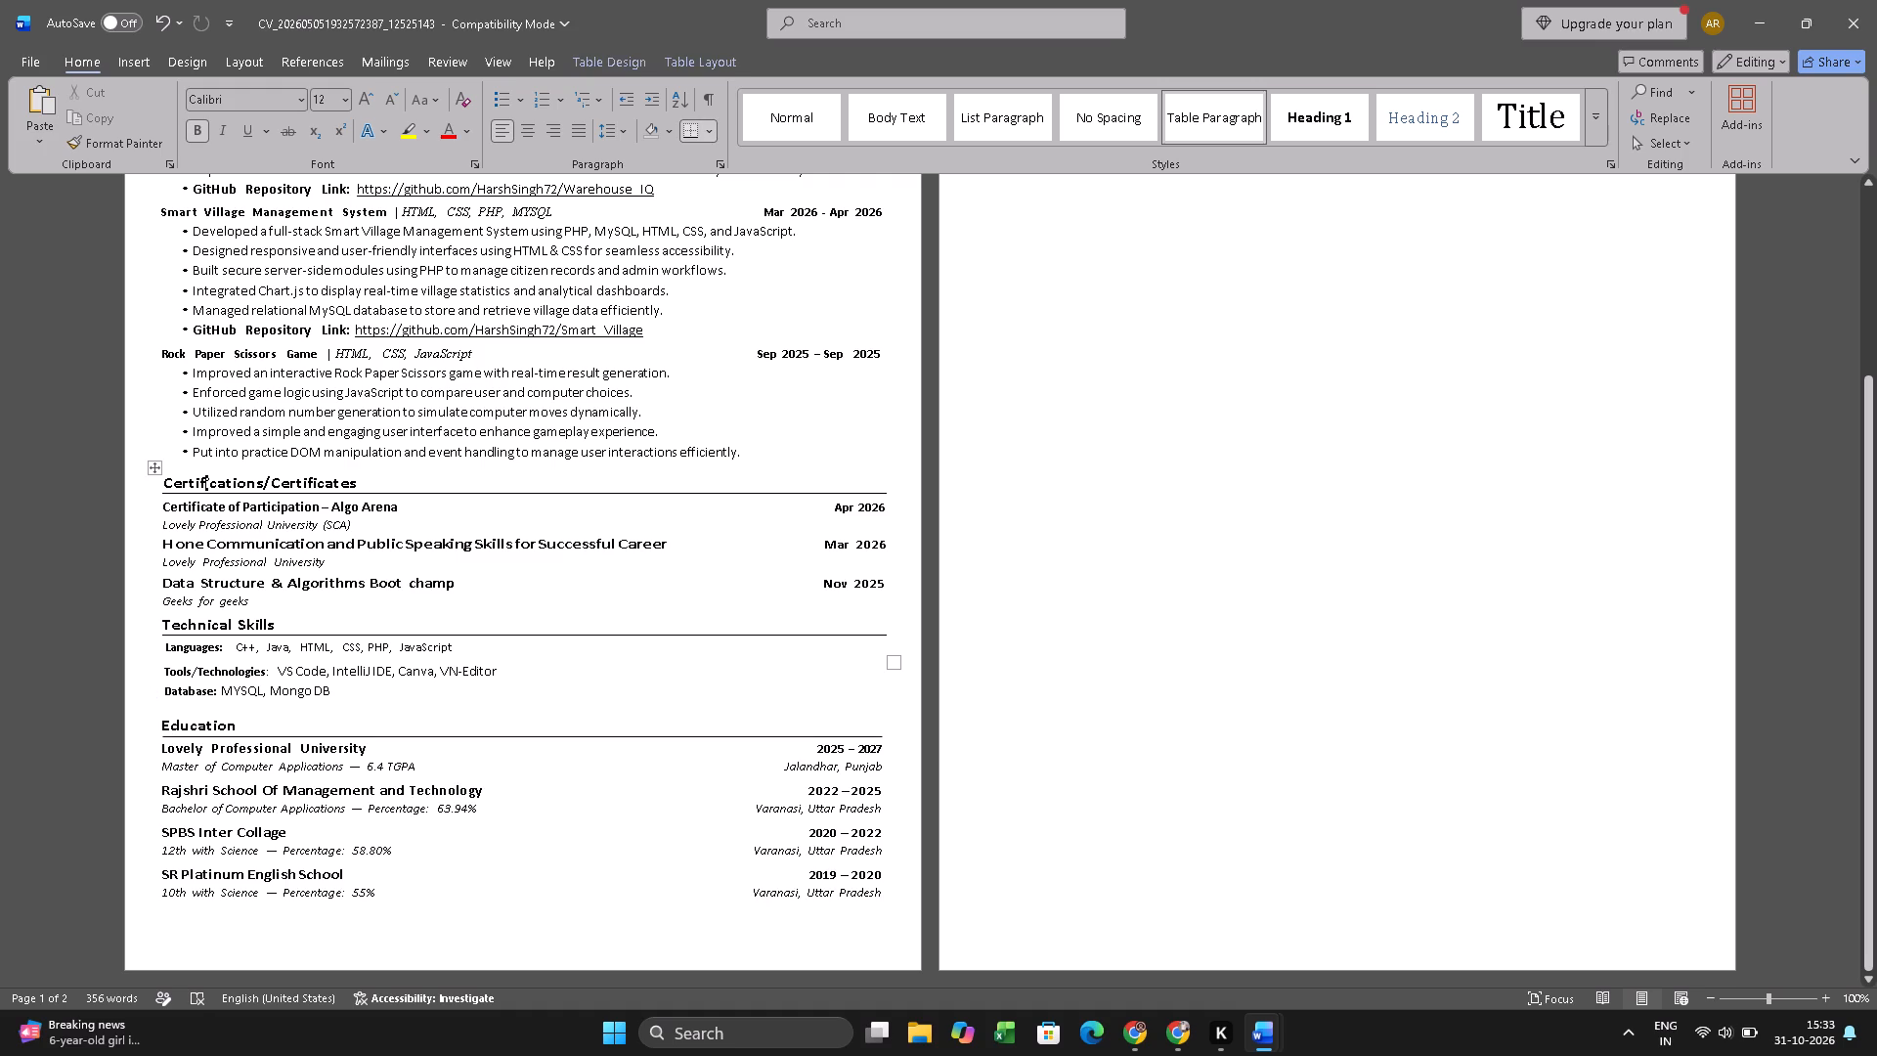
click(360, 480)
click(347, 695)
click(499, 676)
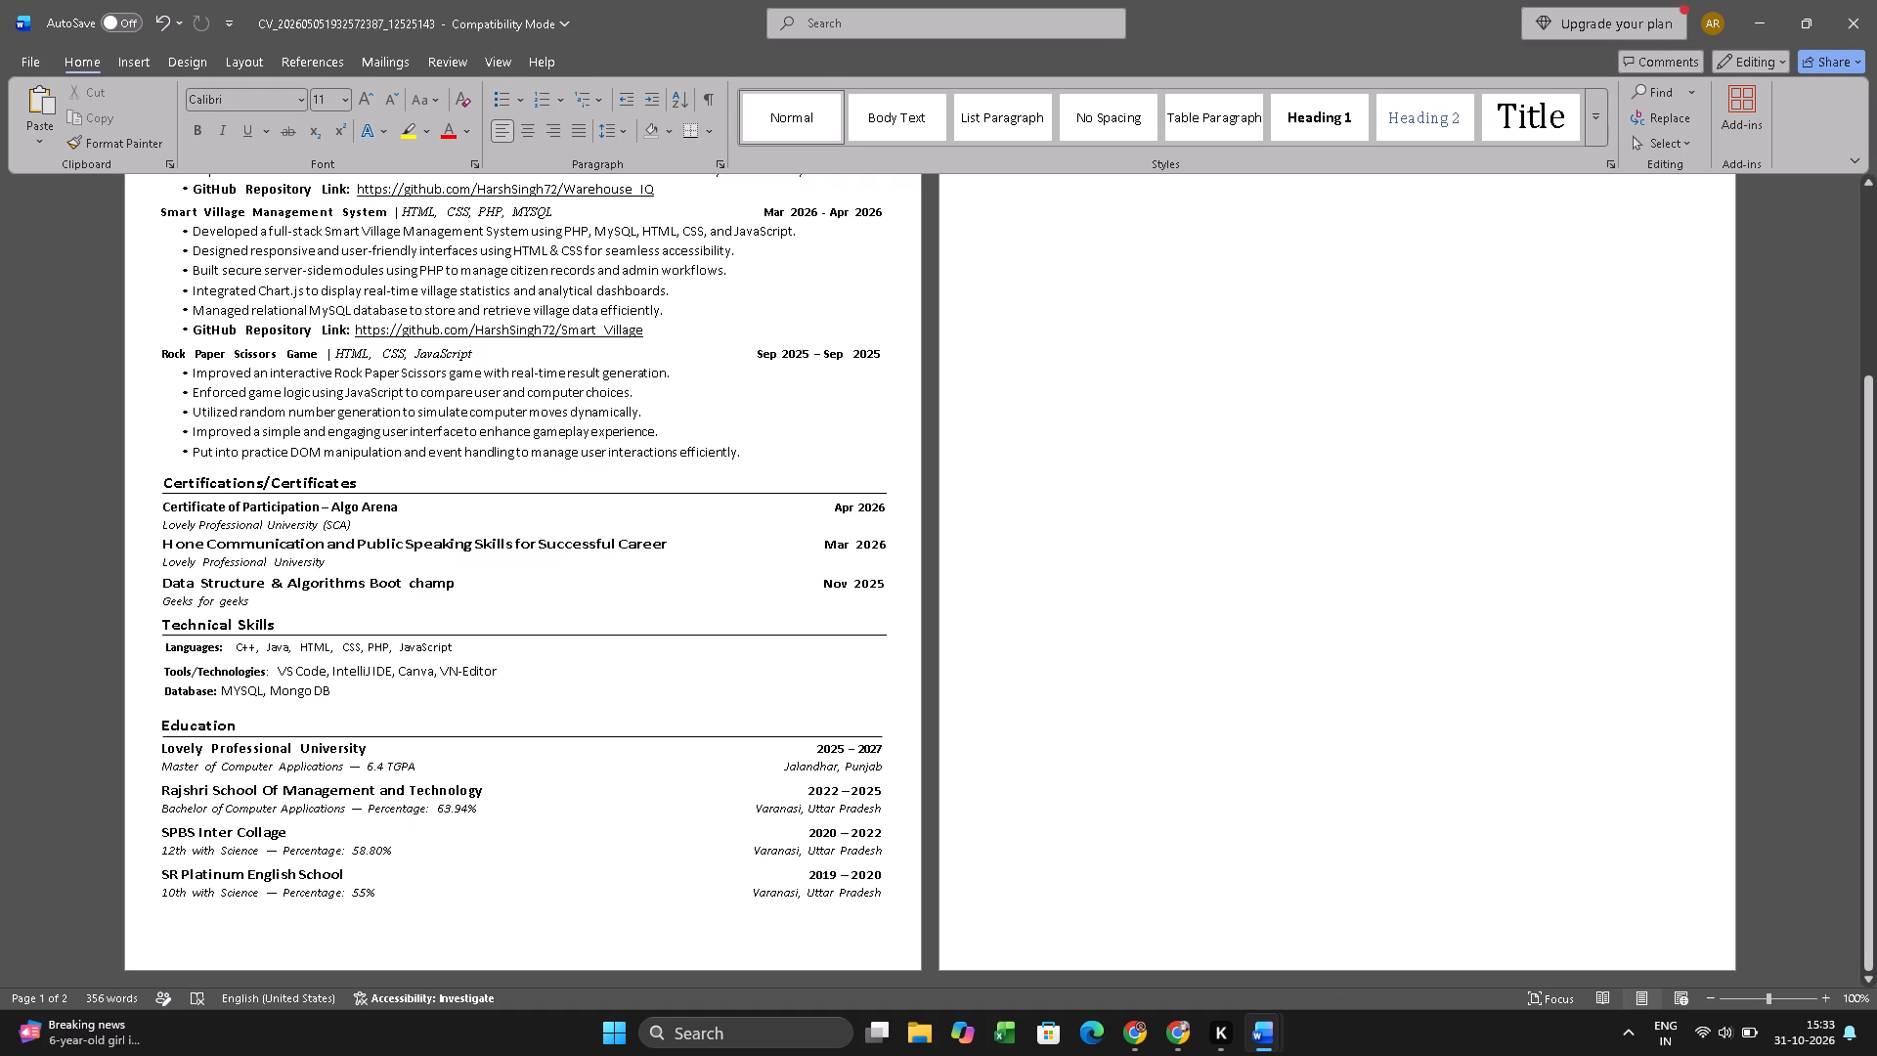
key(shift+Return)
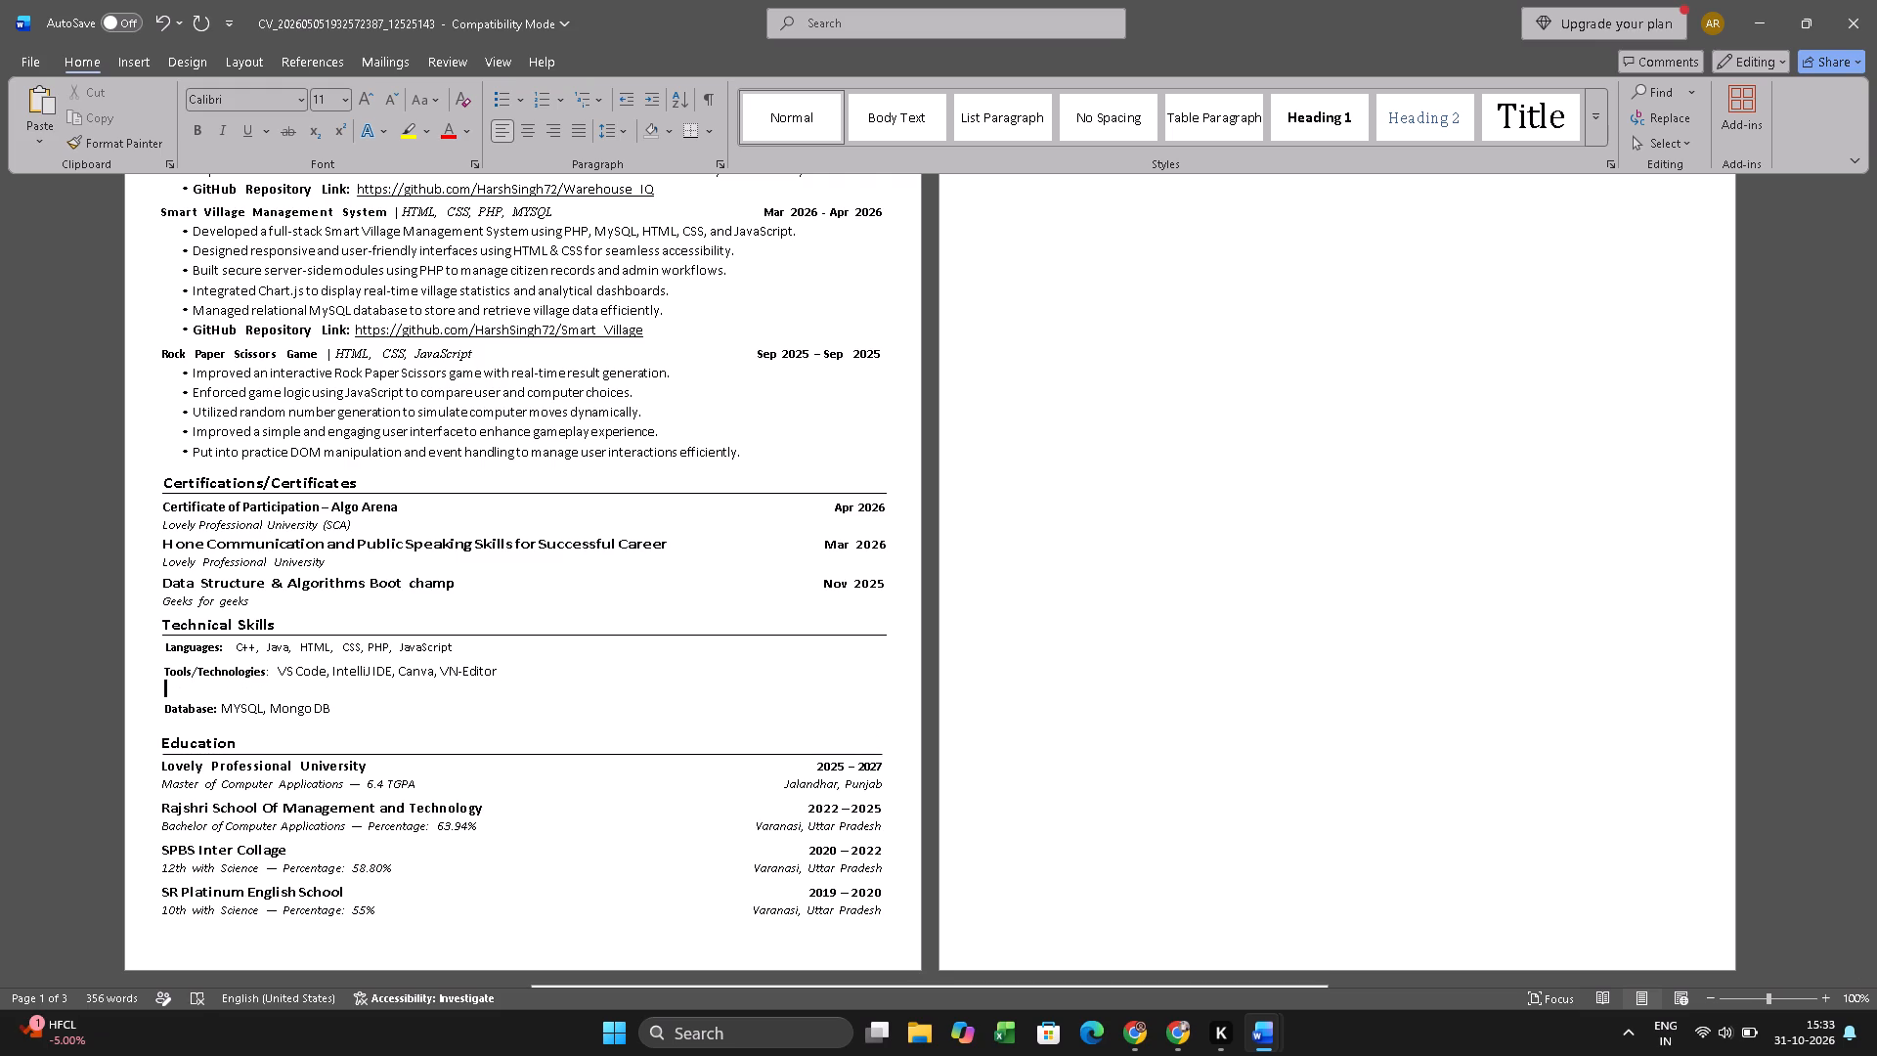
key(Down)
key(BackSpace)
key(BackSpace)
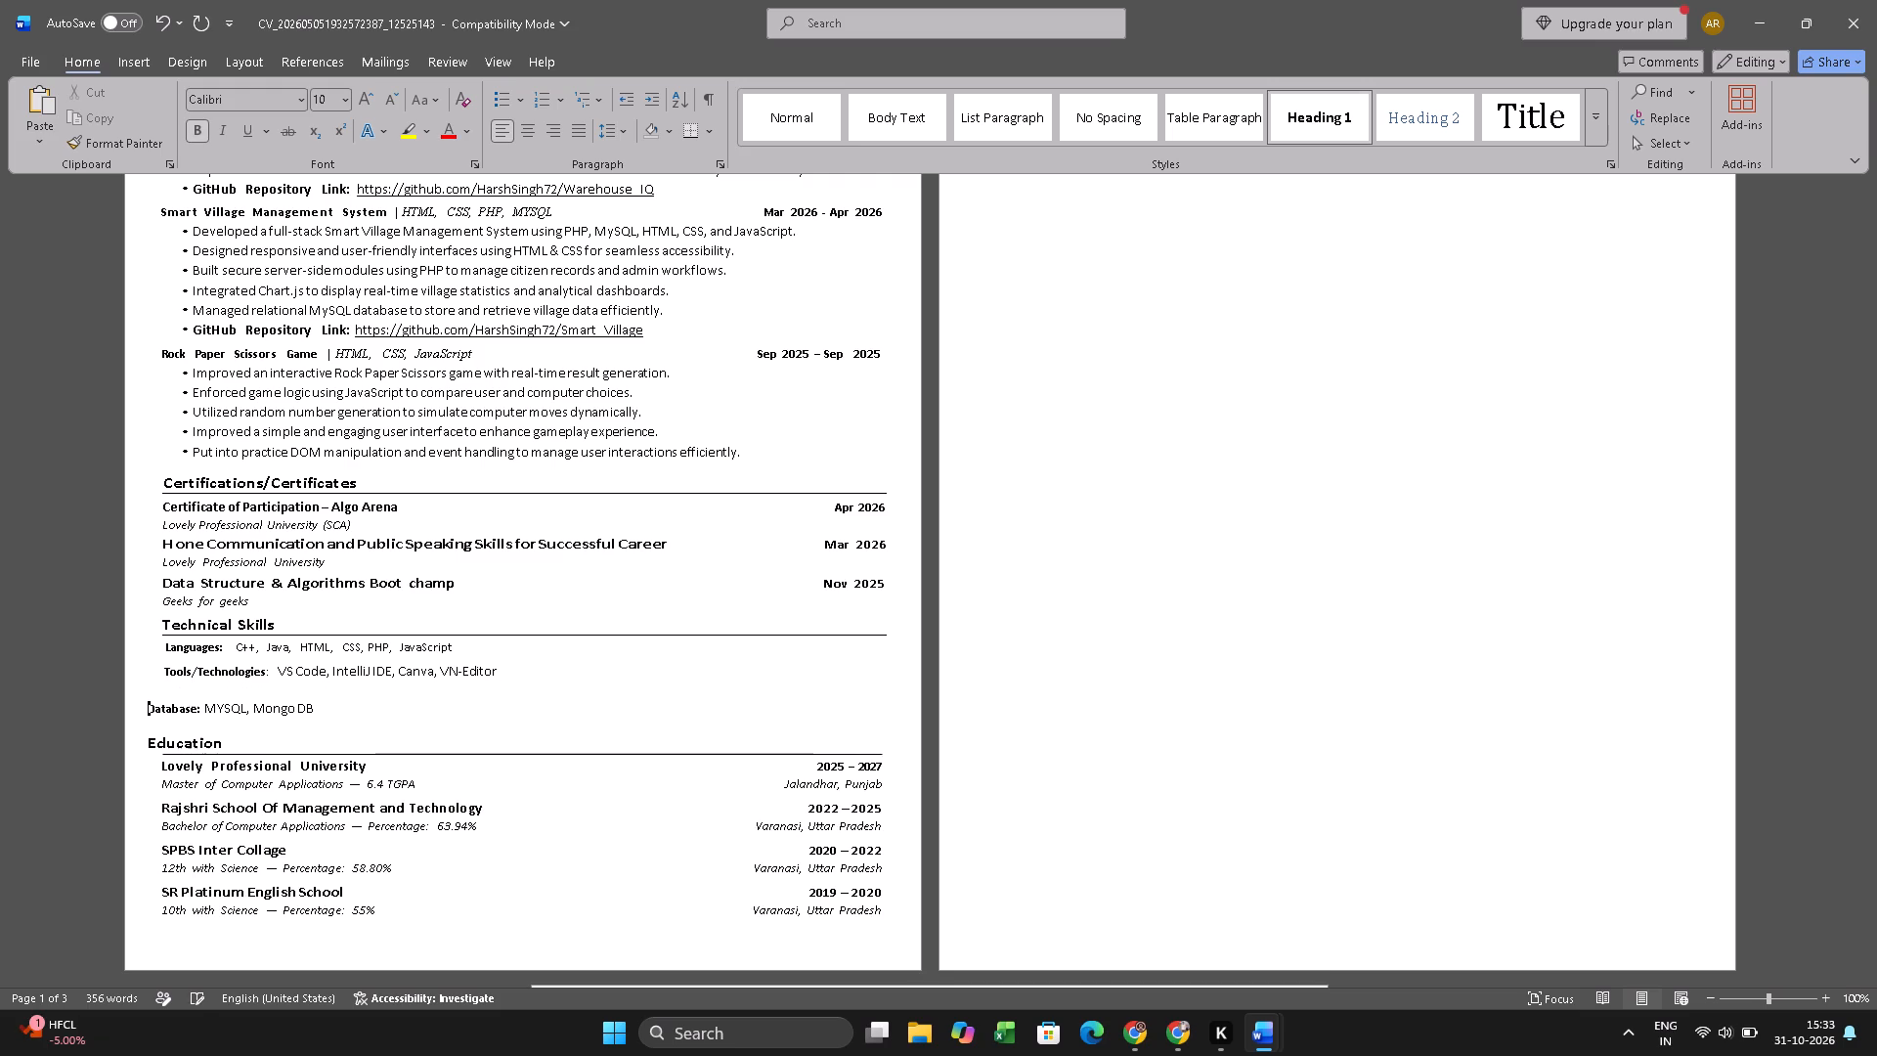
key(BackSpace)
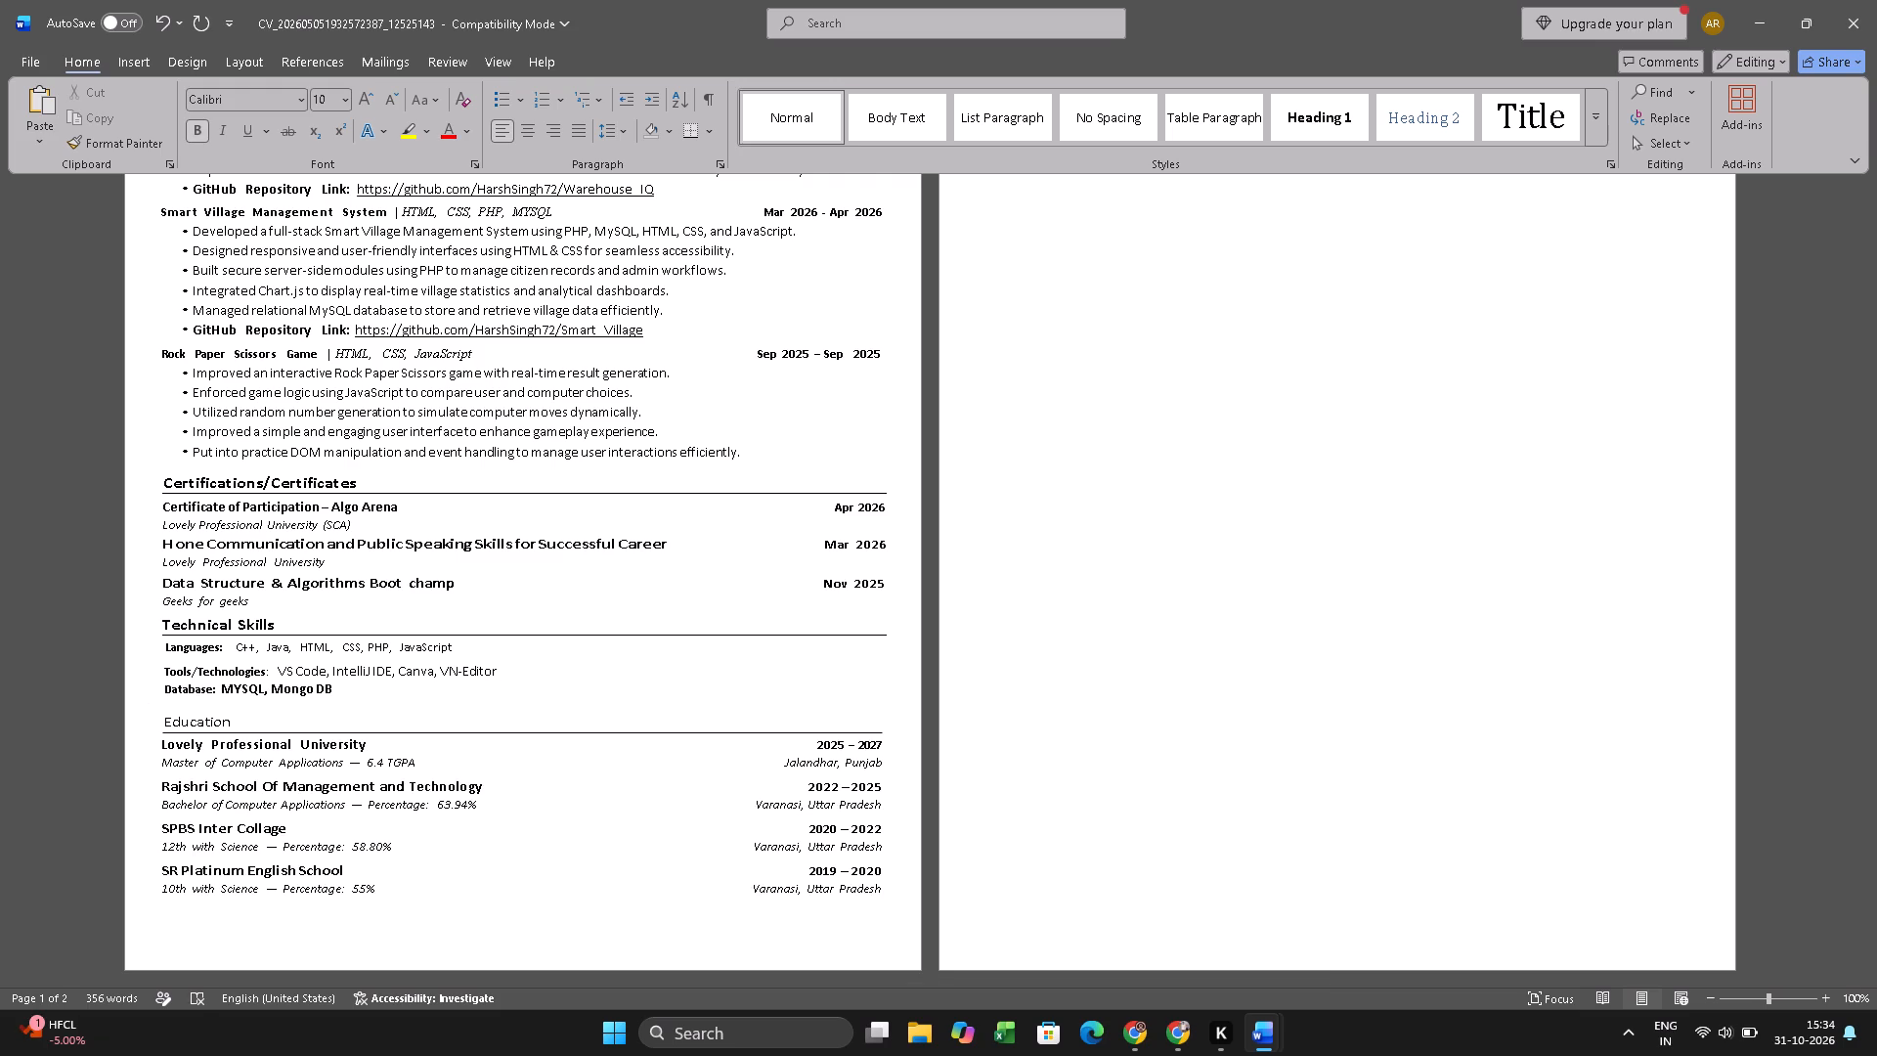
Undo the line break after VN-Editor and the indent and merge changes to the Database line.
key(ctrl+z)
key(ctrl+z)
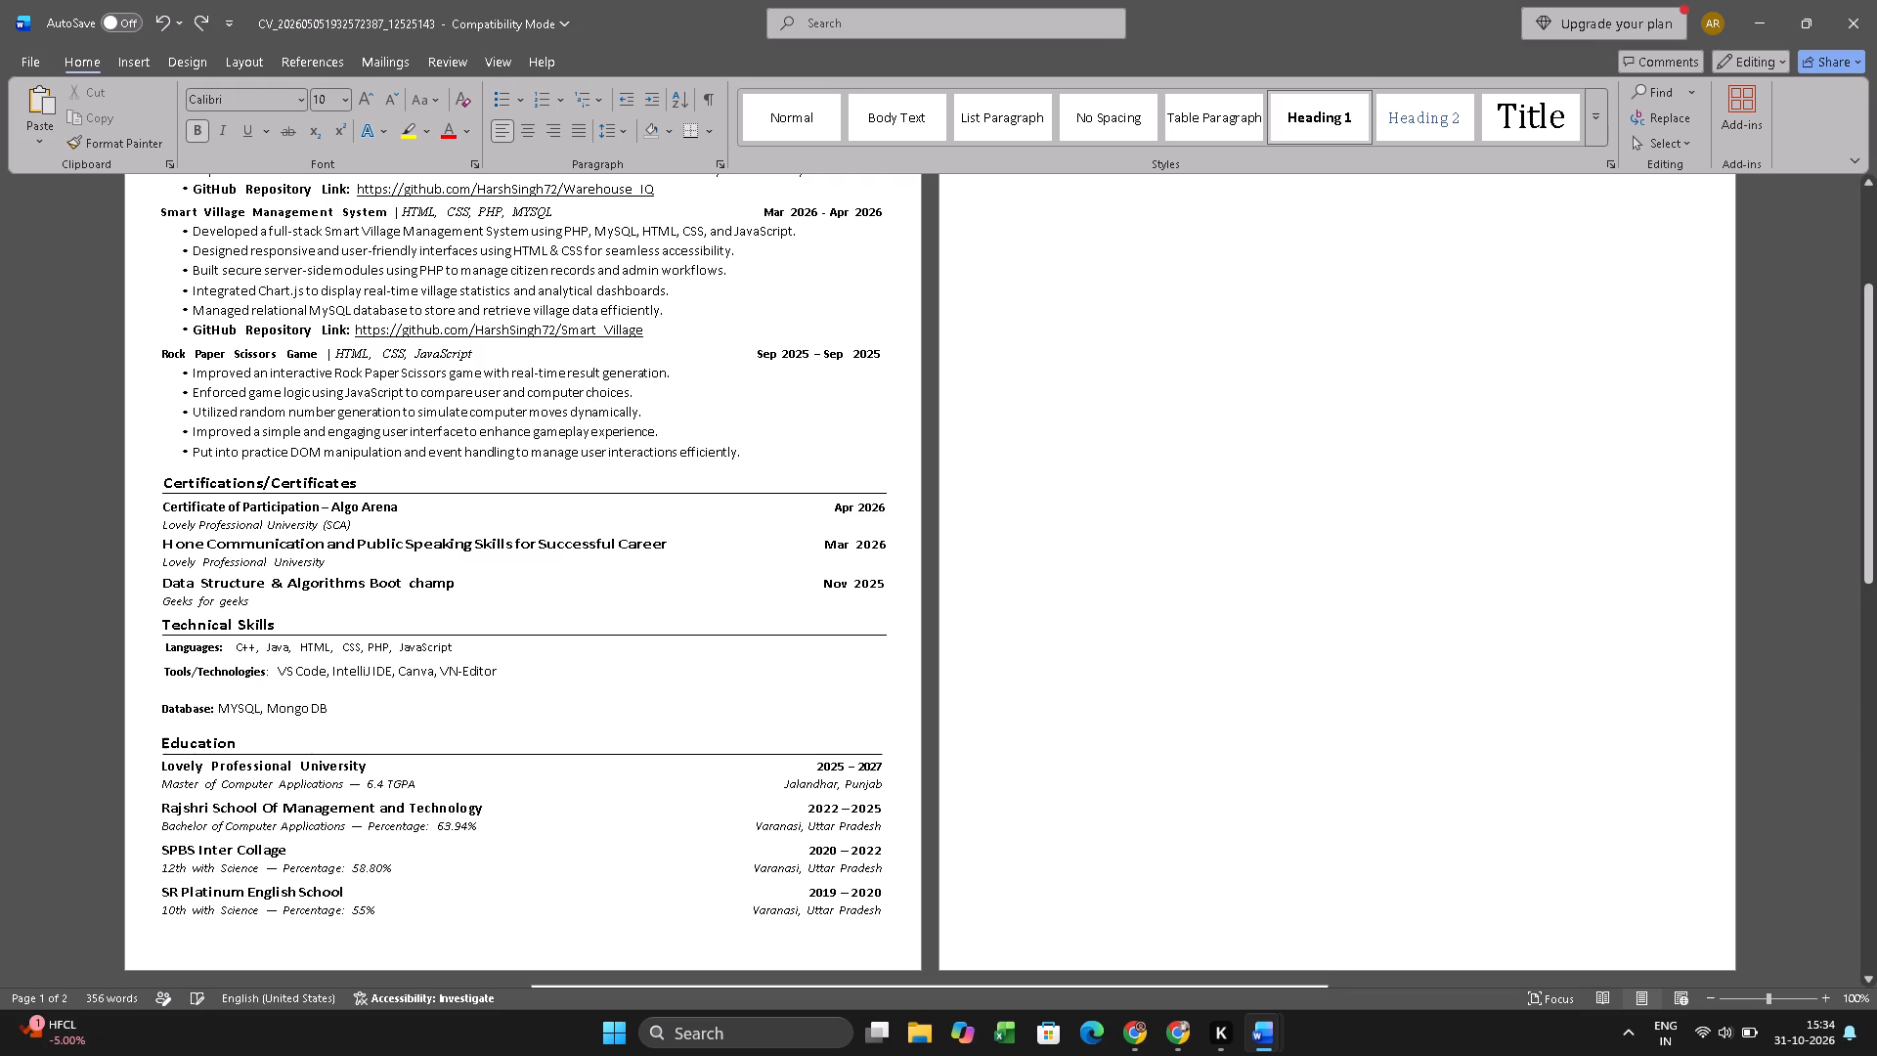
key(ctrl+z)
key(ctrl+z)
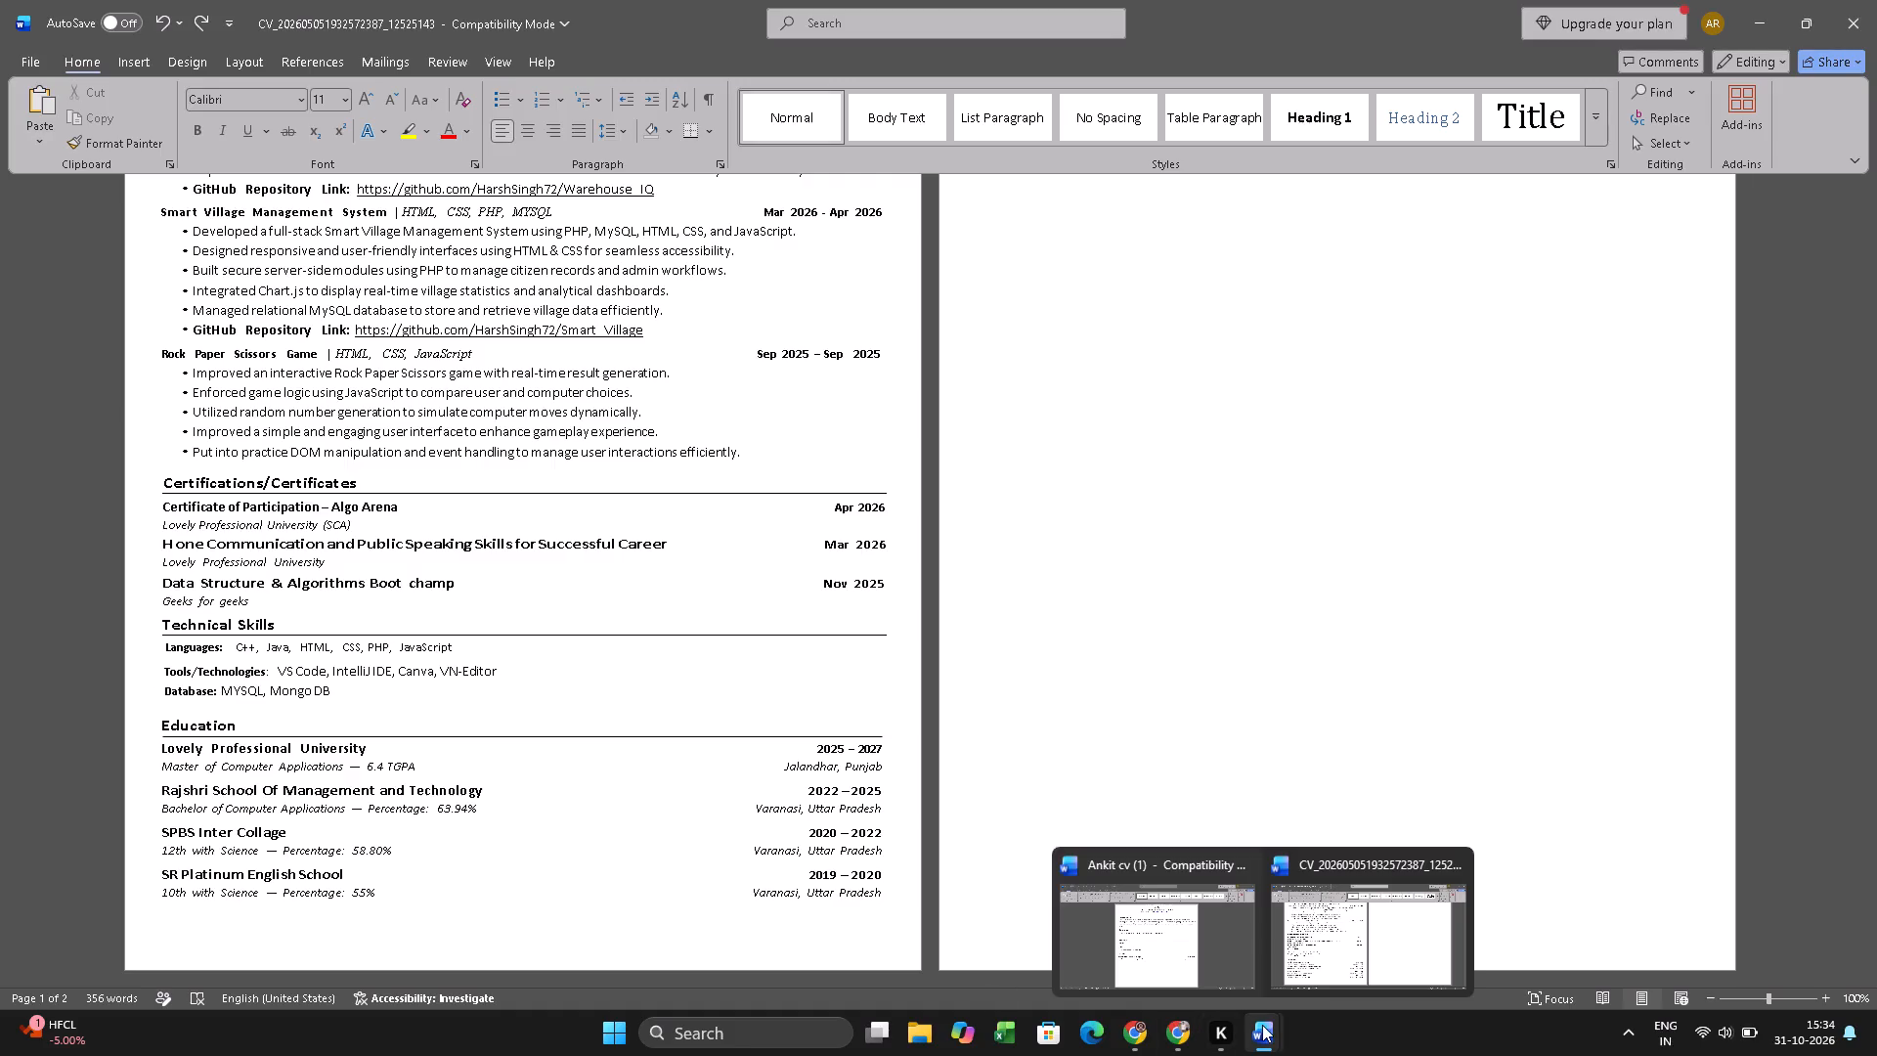
Examine the layout of the other open CV document, and return to this CV.
click(1222, 957)
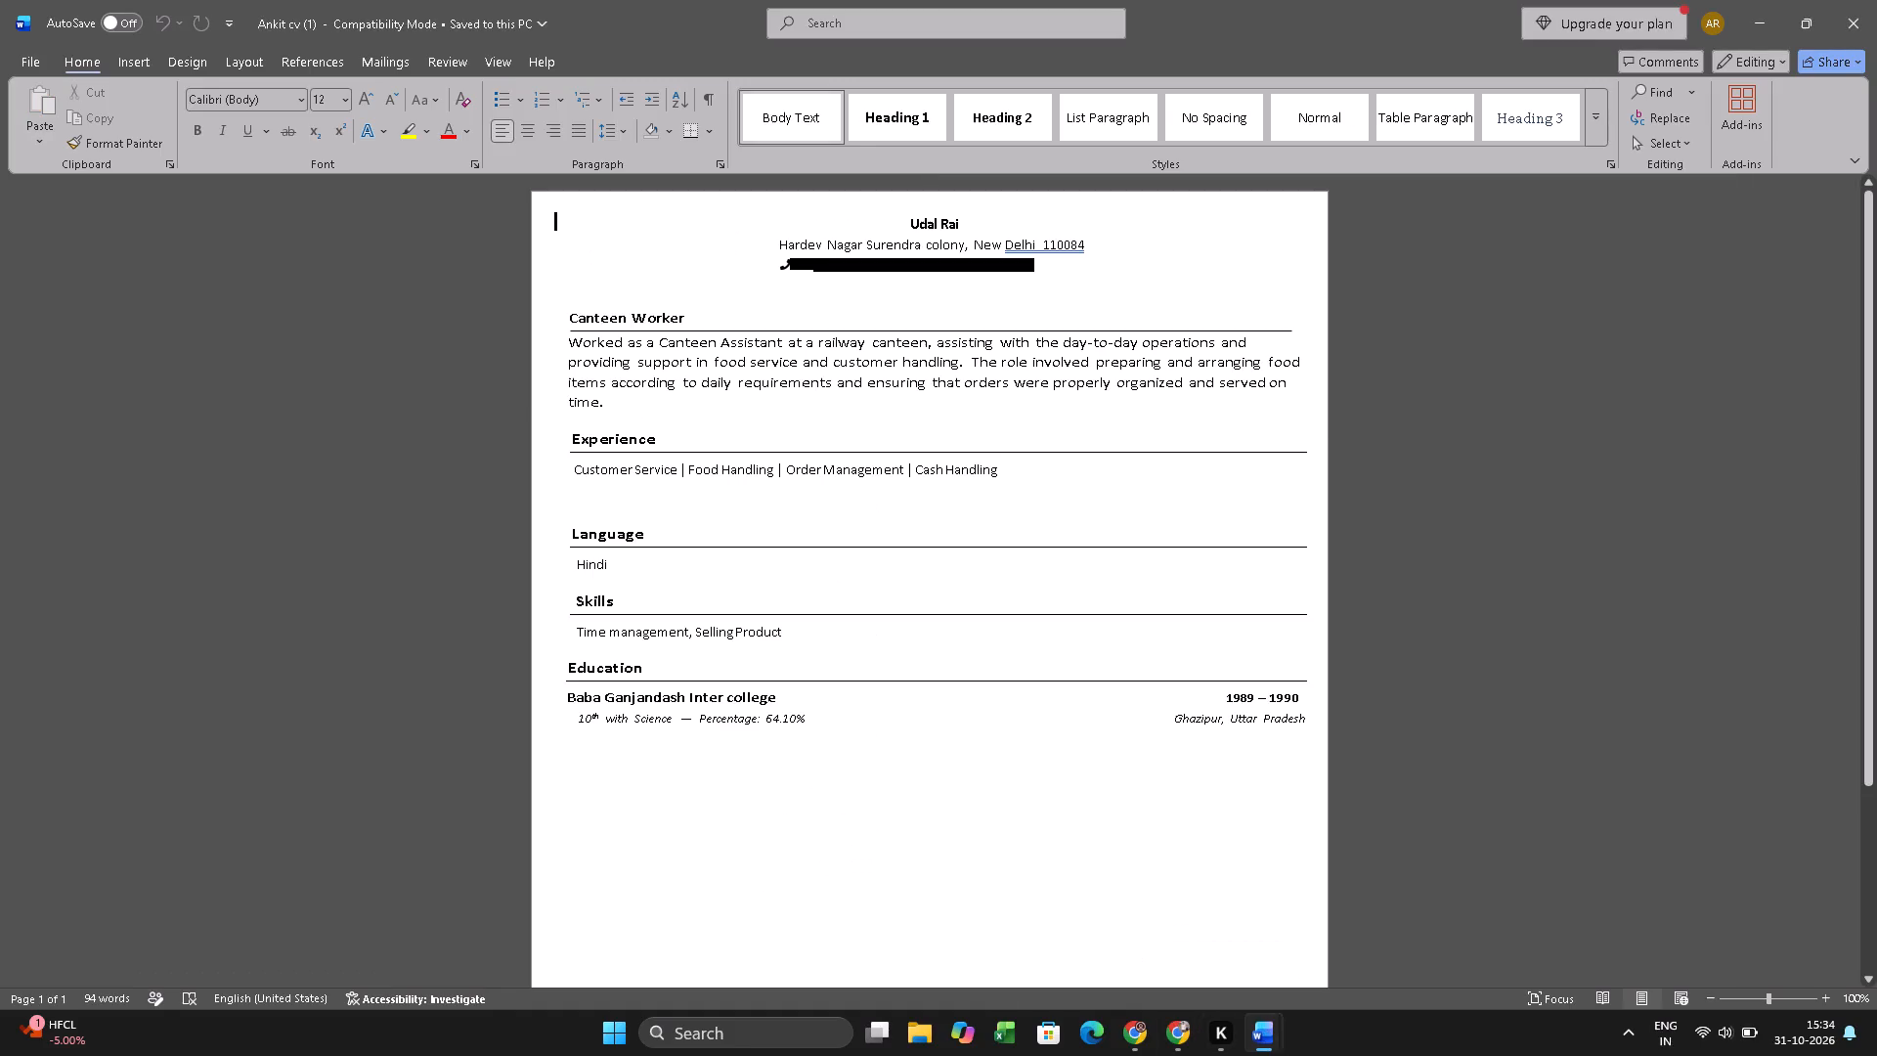
click(1345, 924)
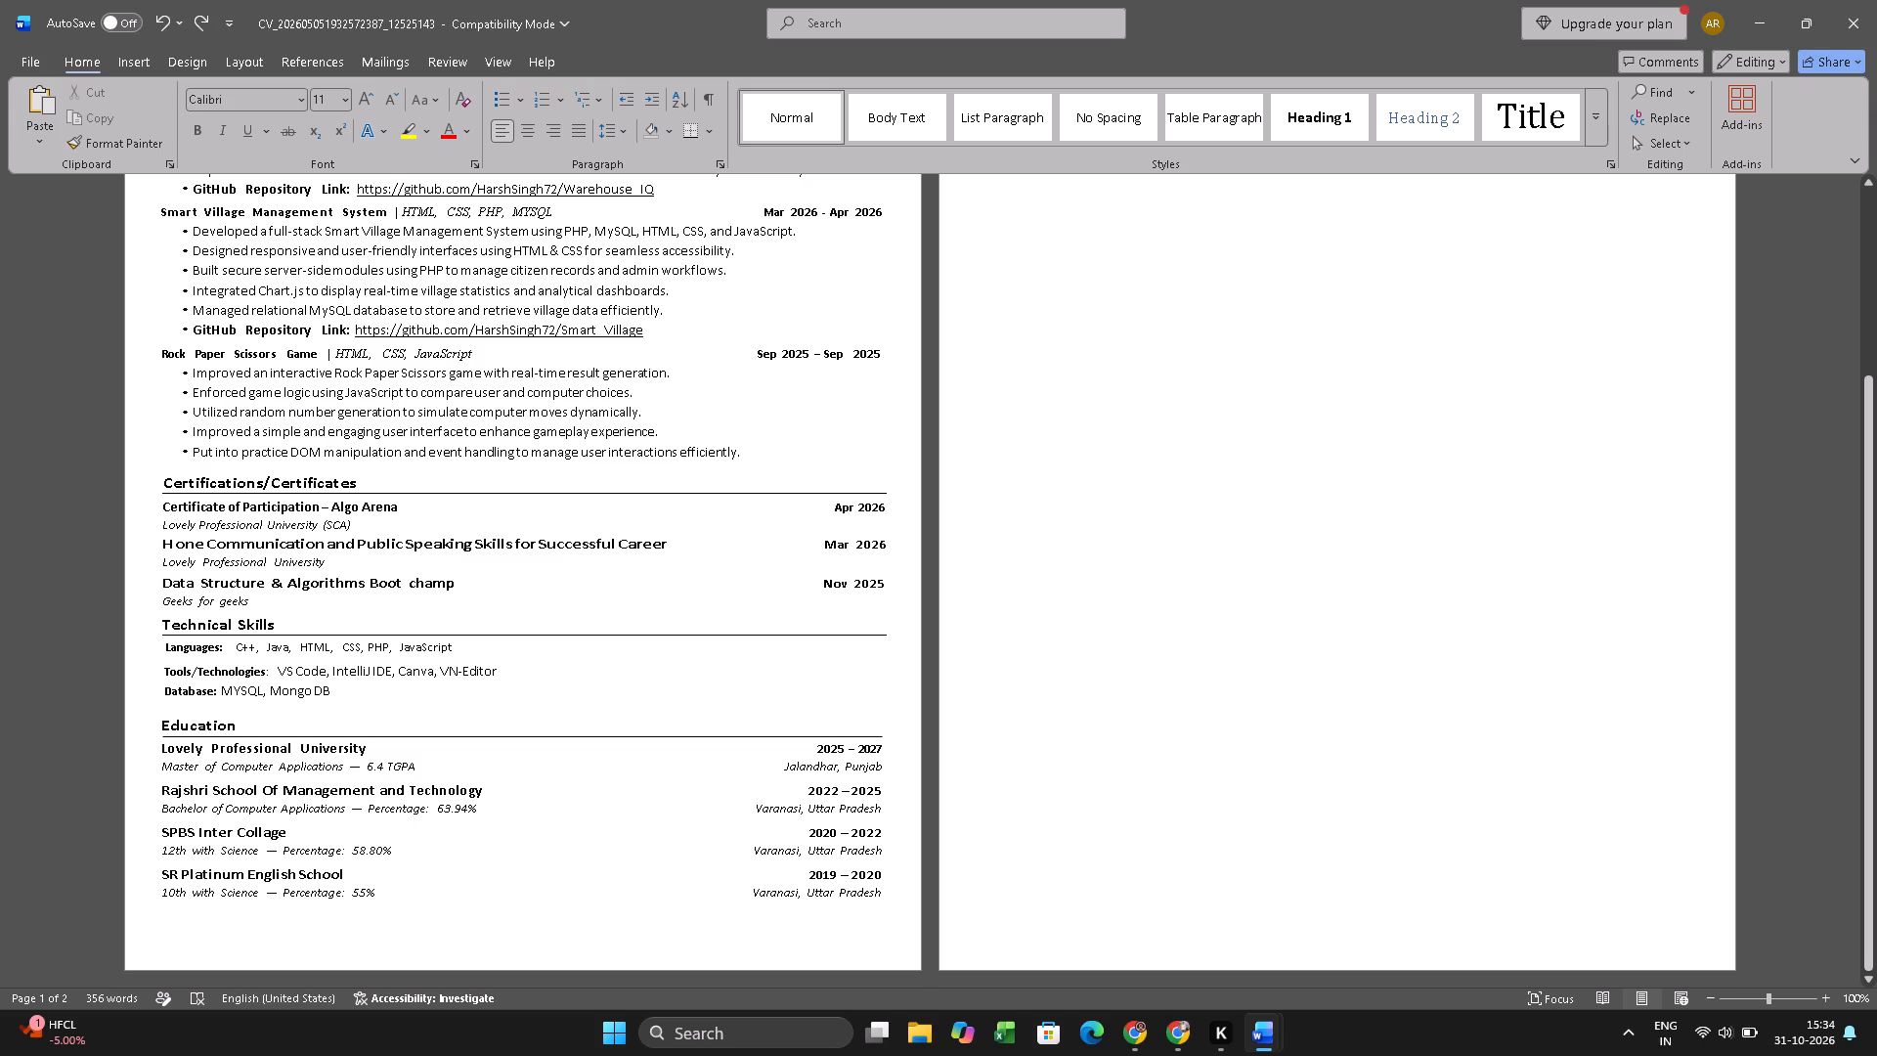
Place the cursor at the end of the Database line in Technical Skills.
click(344, 700)
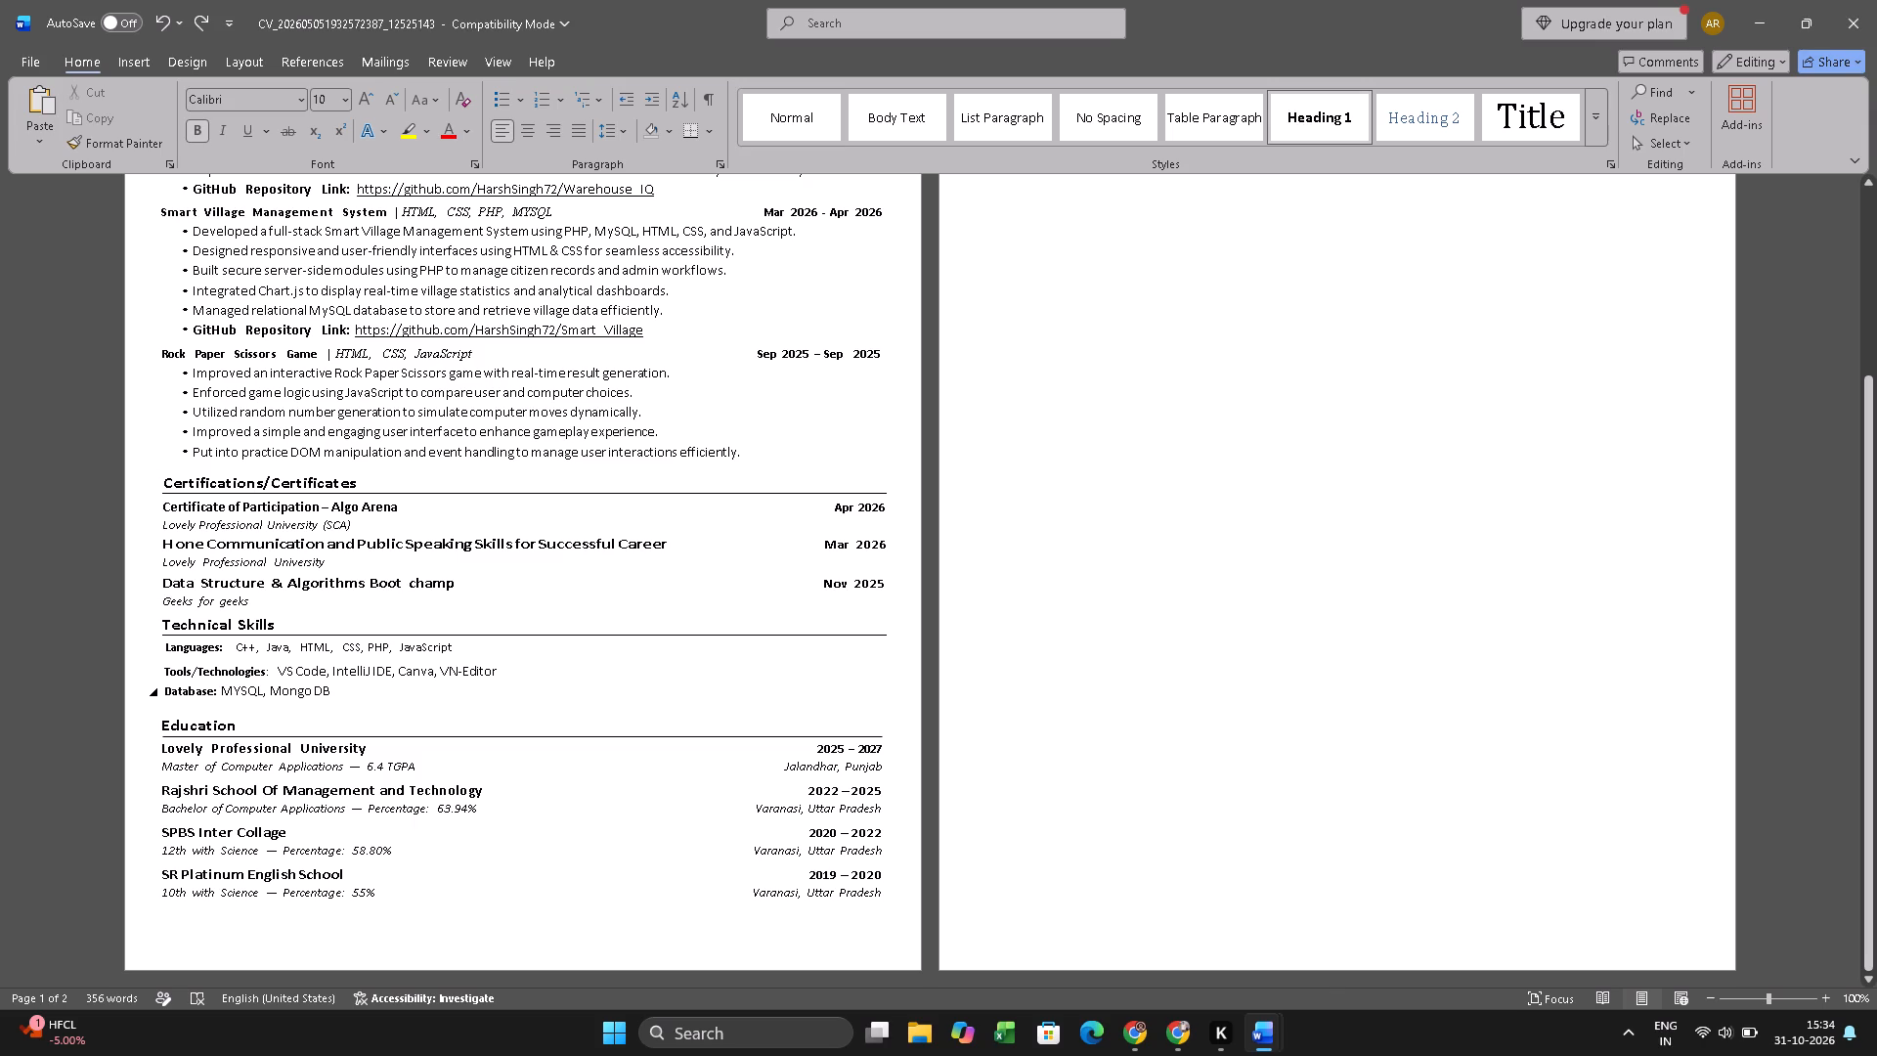
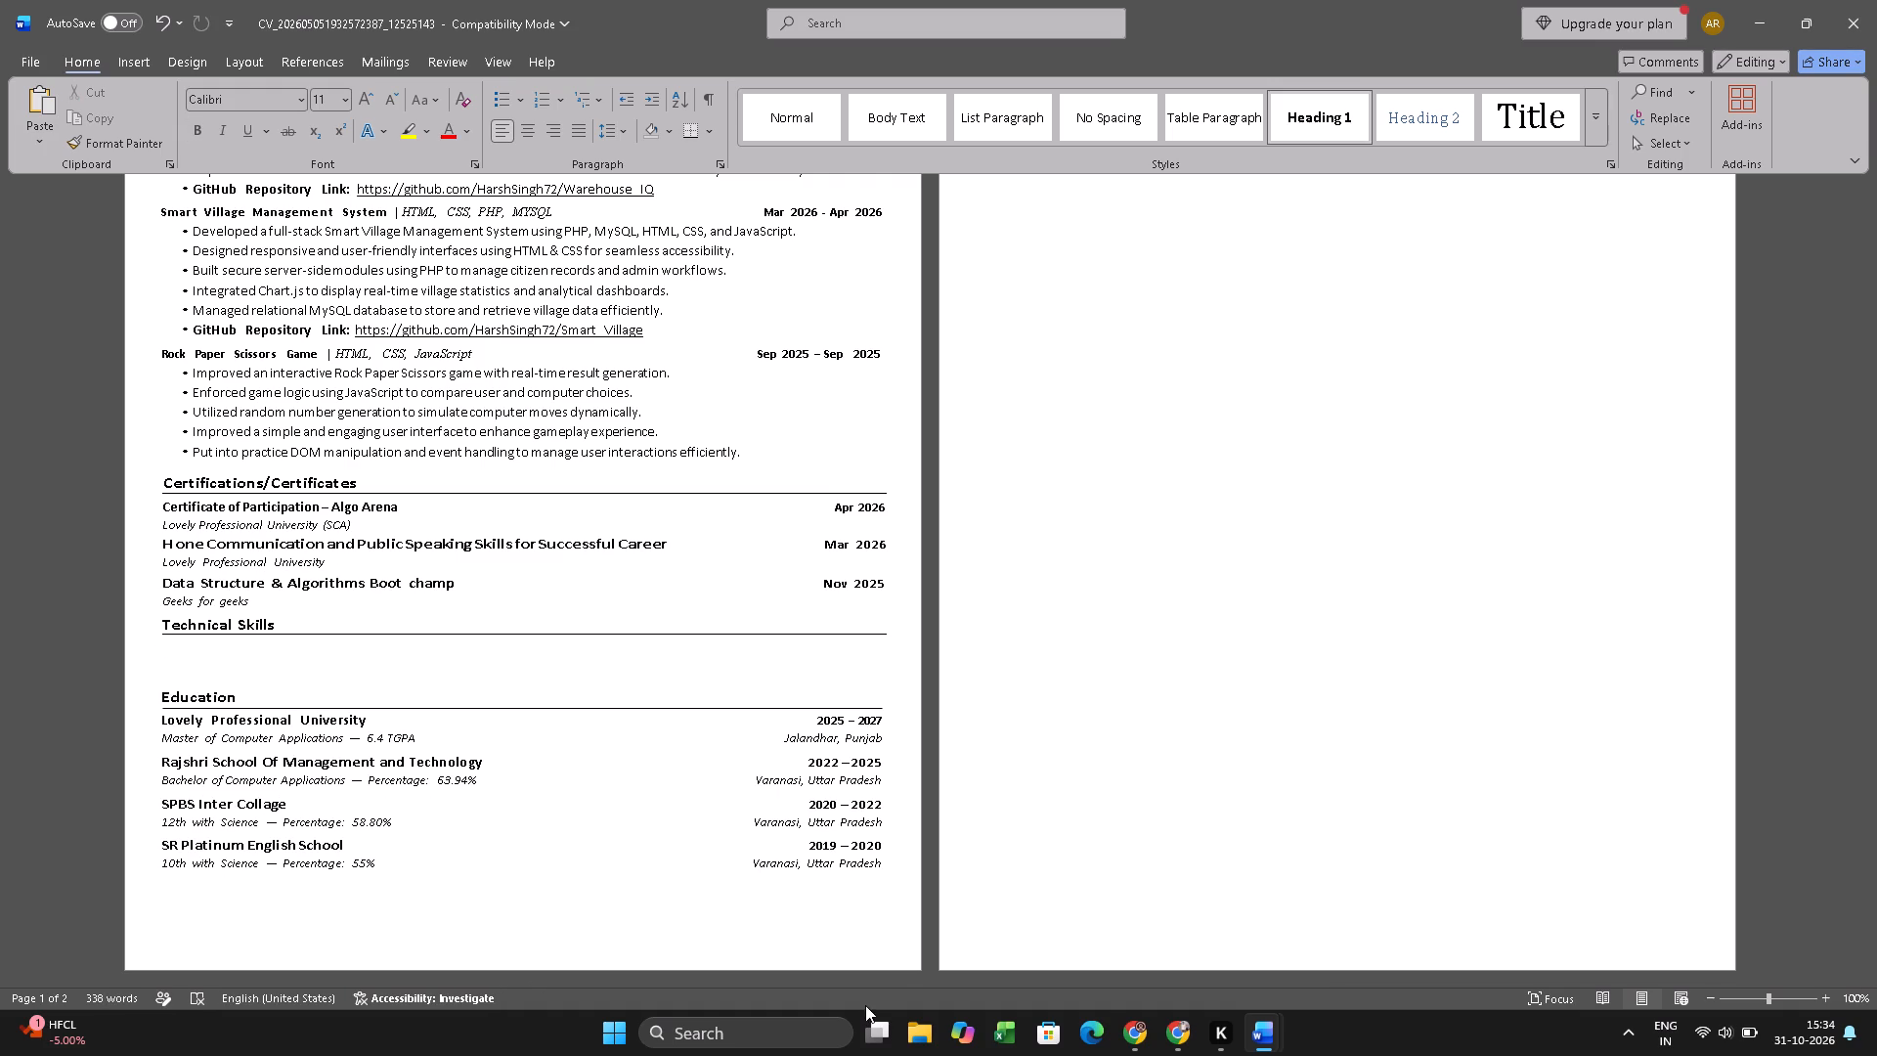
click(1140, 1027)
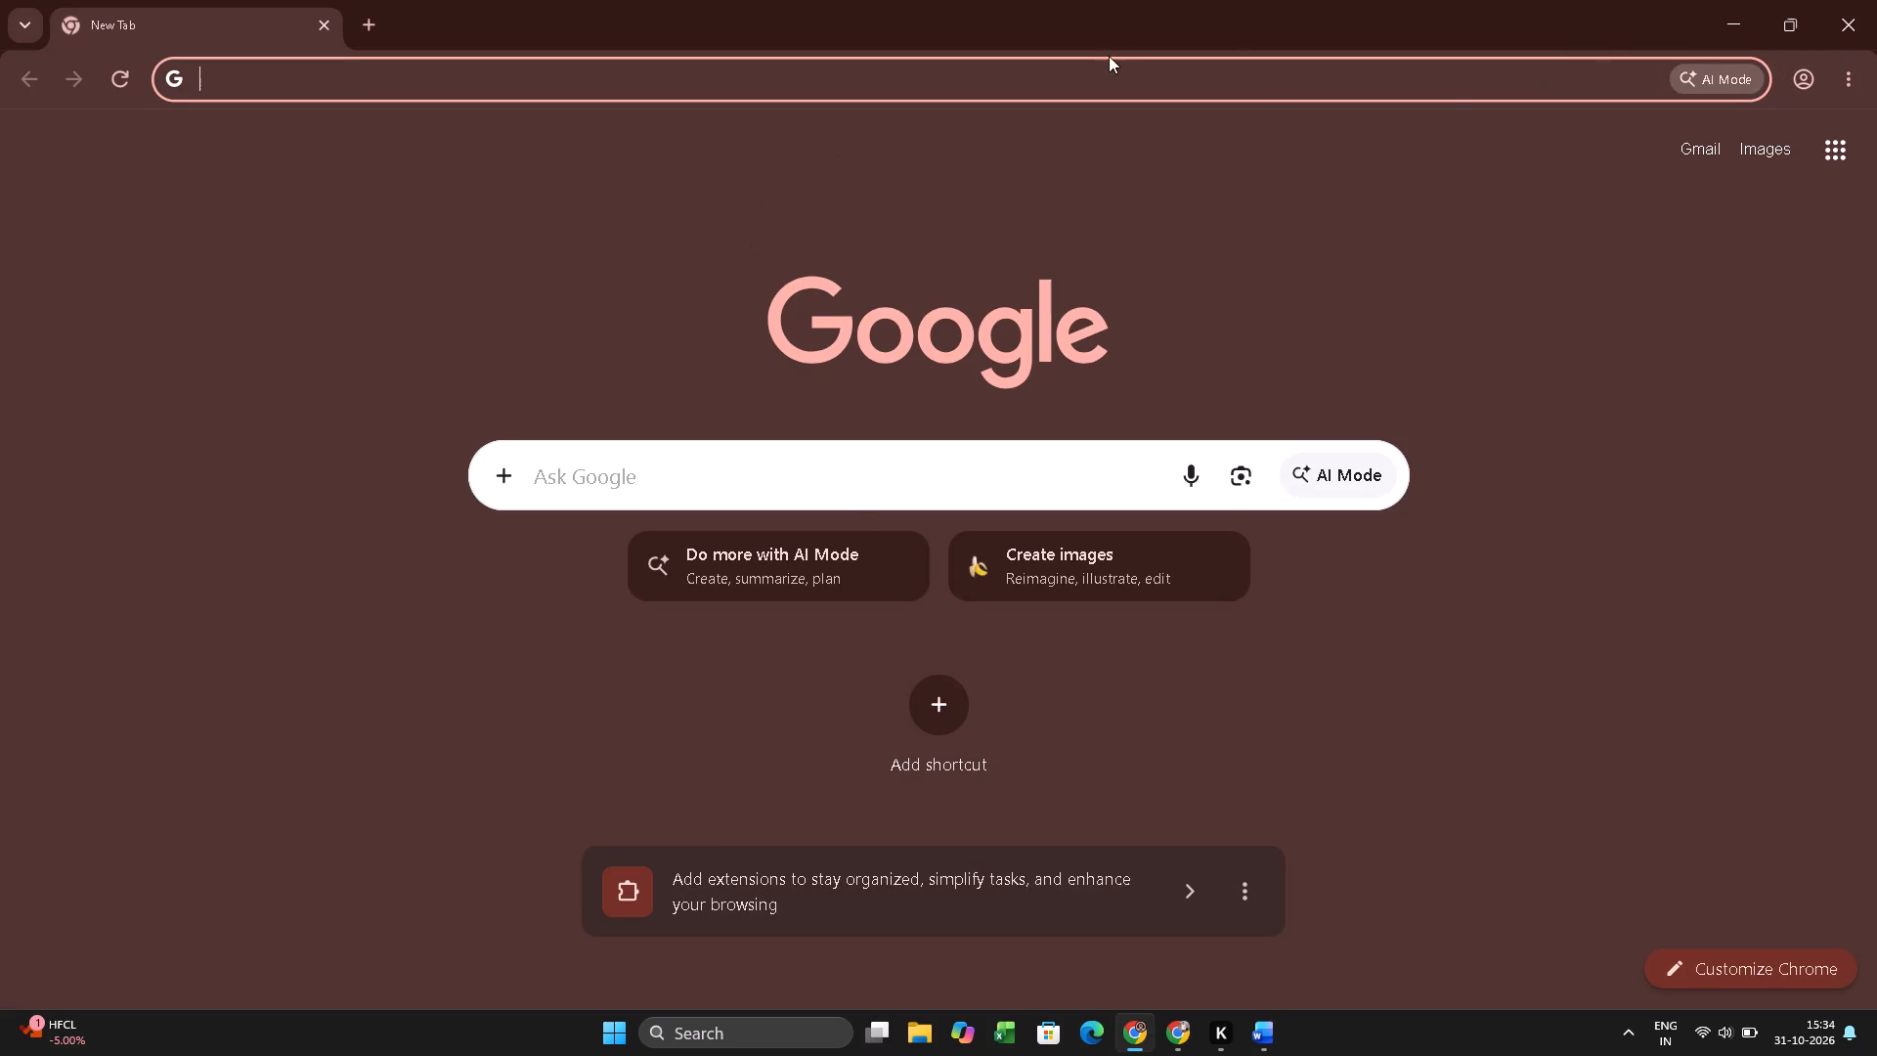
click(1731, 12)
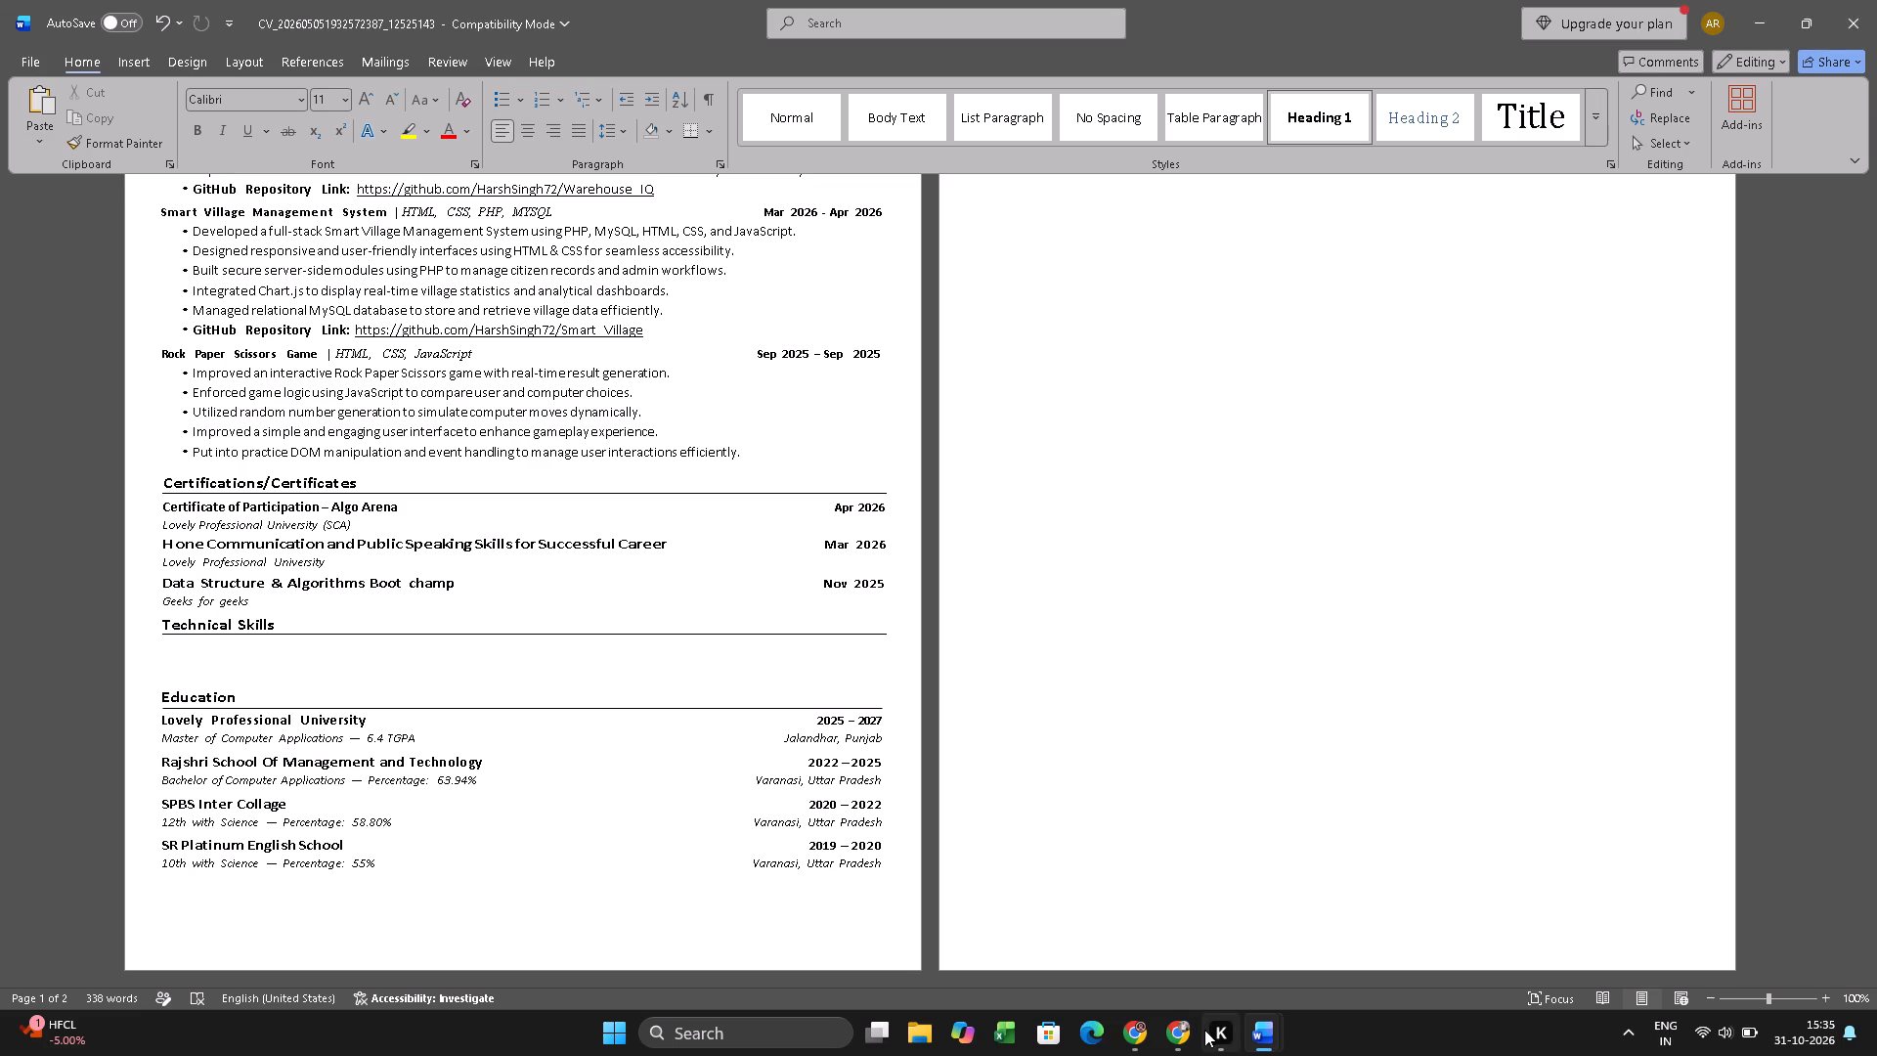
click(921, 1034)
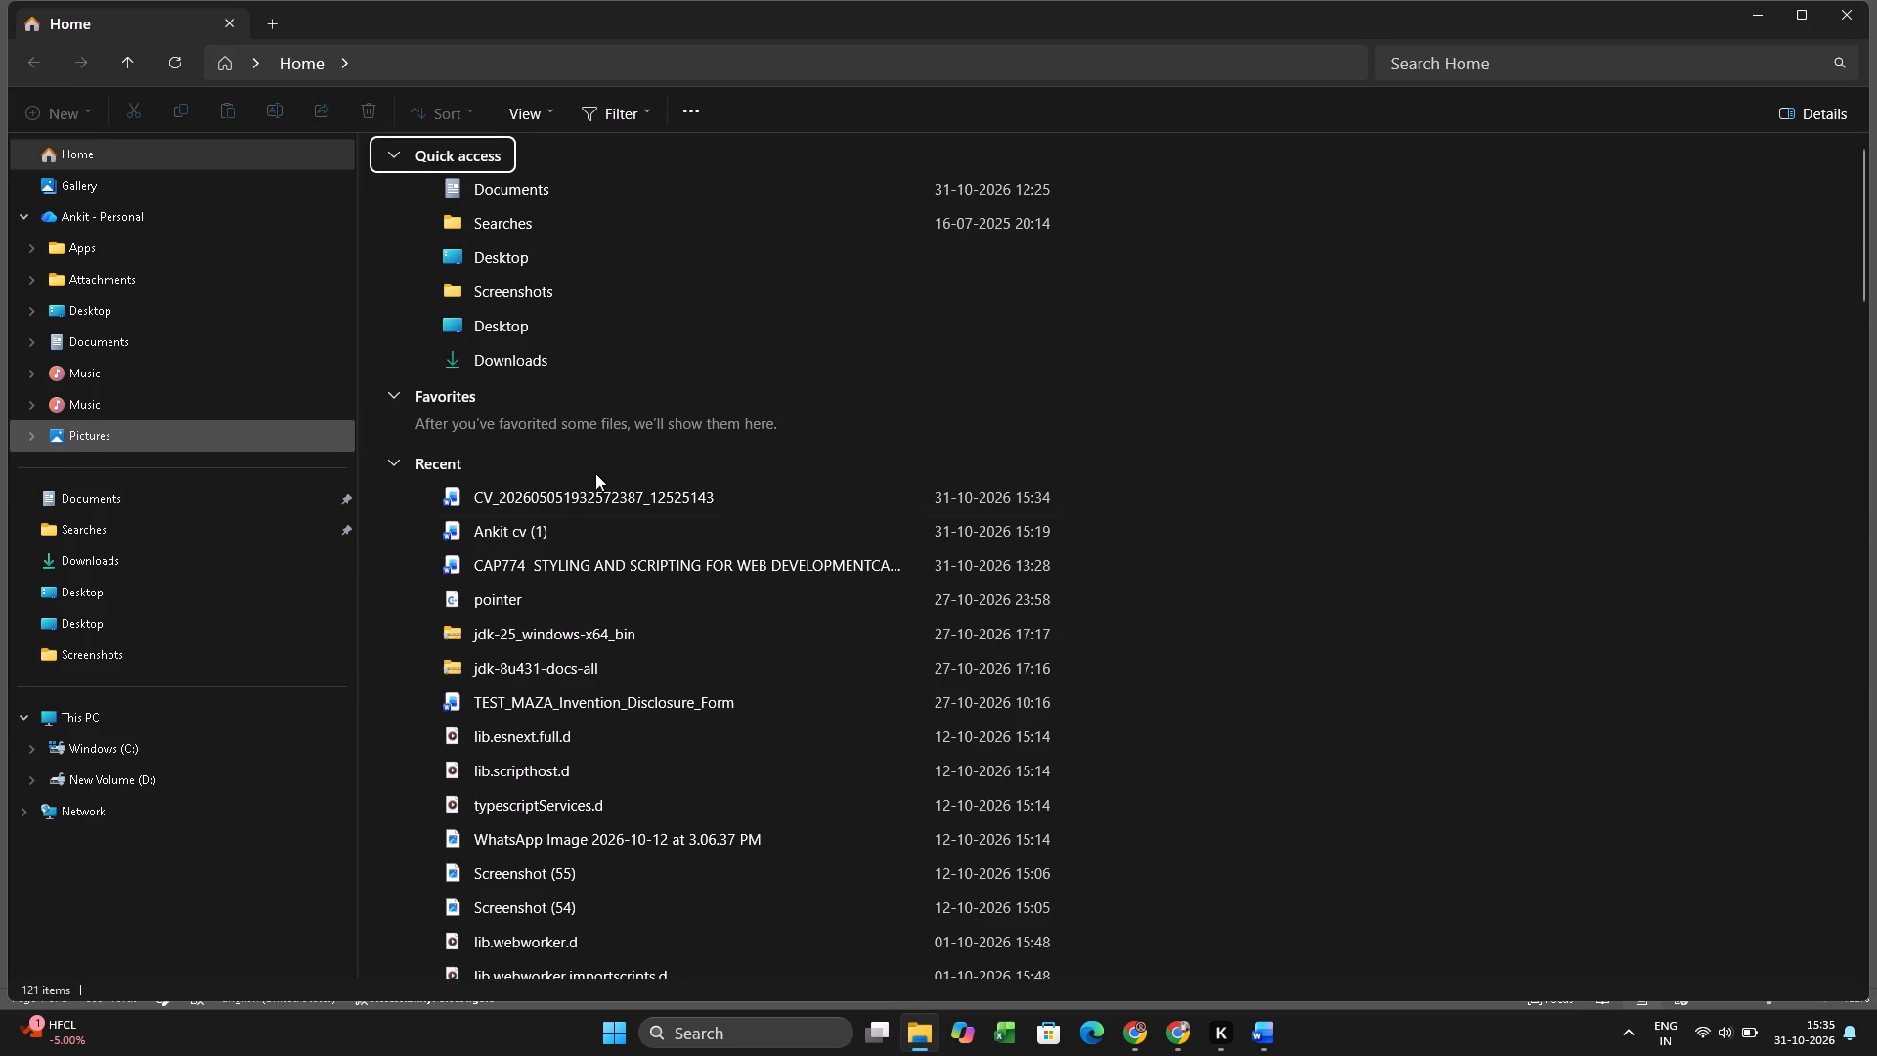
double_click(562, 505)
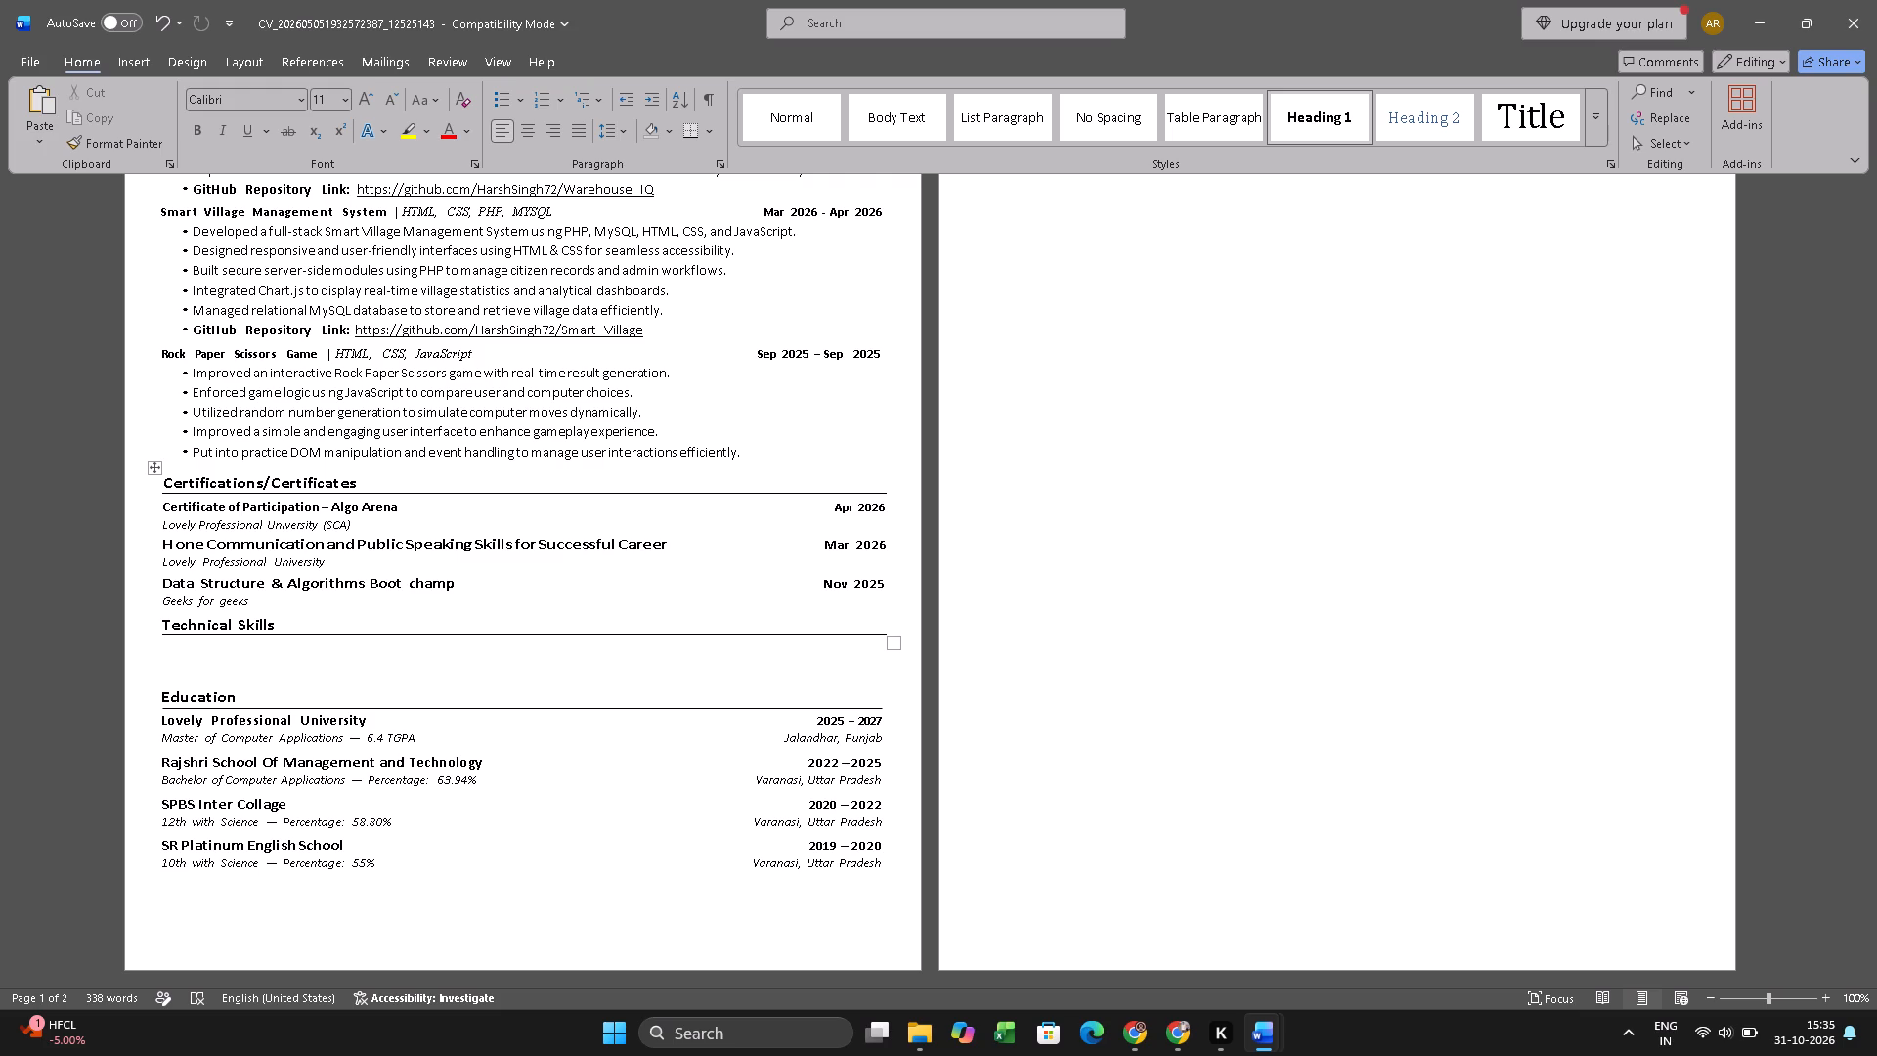
Paste the copied Languages, Tools/Technologies and Database lines under the Technical Skills heading.
key(ctrl+v)
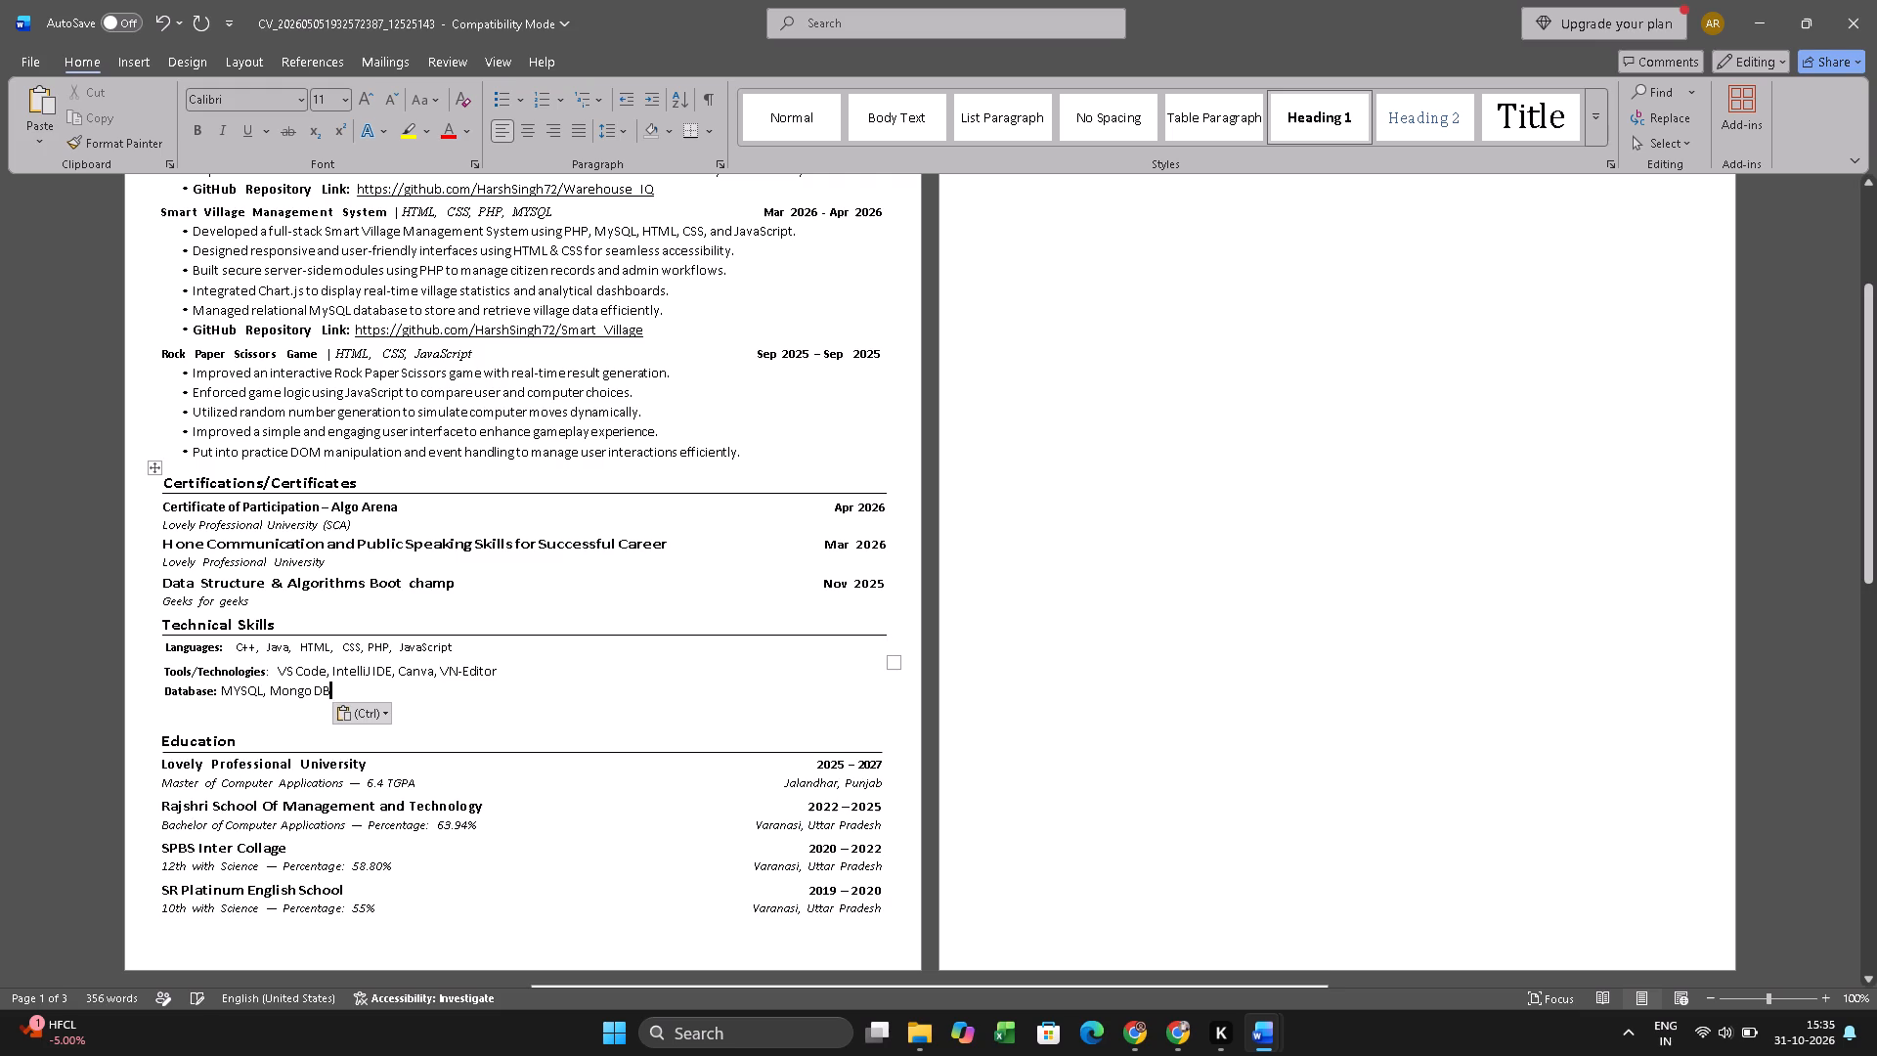
Examine the pages around and after the CV content to check how the pasted lines affect the layout.
scroll(562, 505, up, 3)
scroll(562, 505, down, 2)
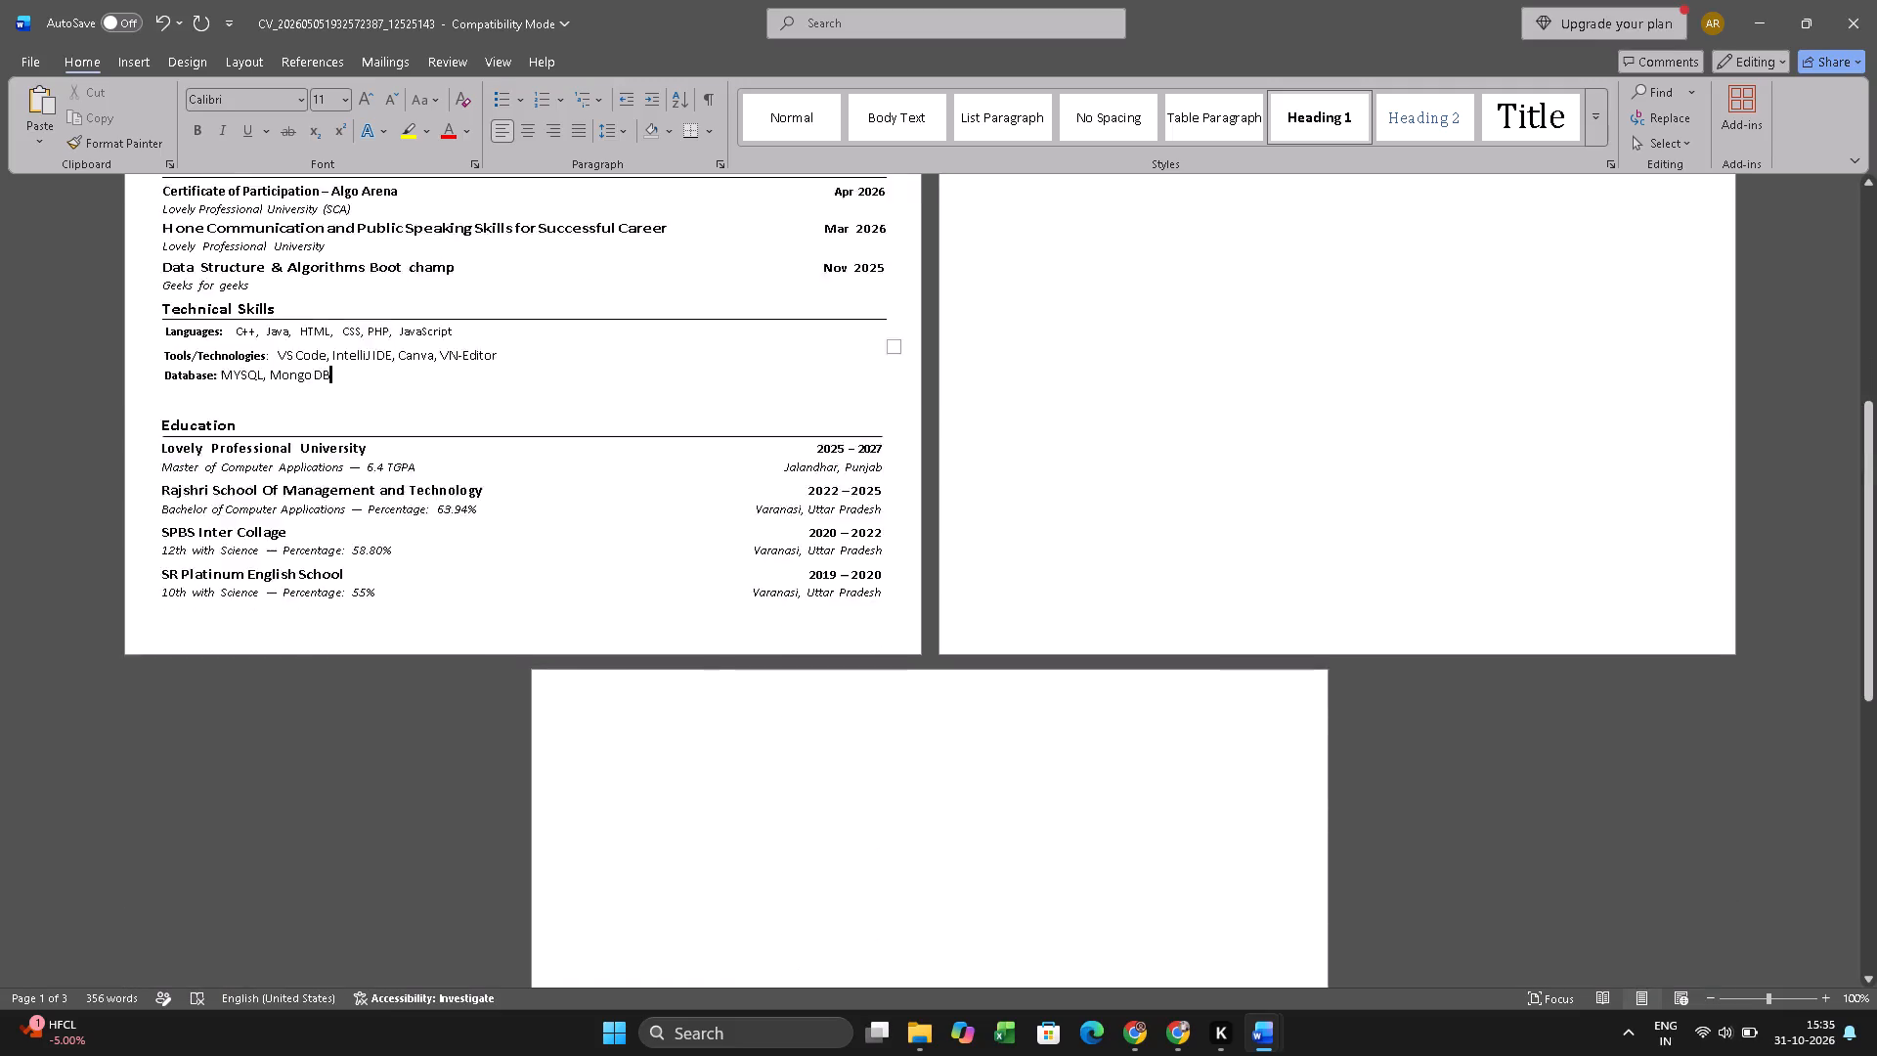
scroll(562, 505, up, 6)
scroll(562, 505, down, 8)
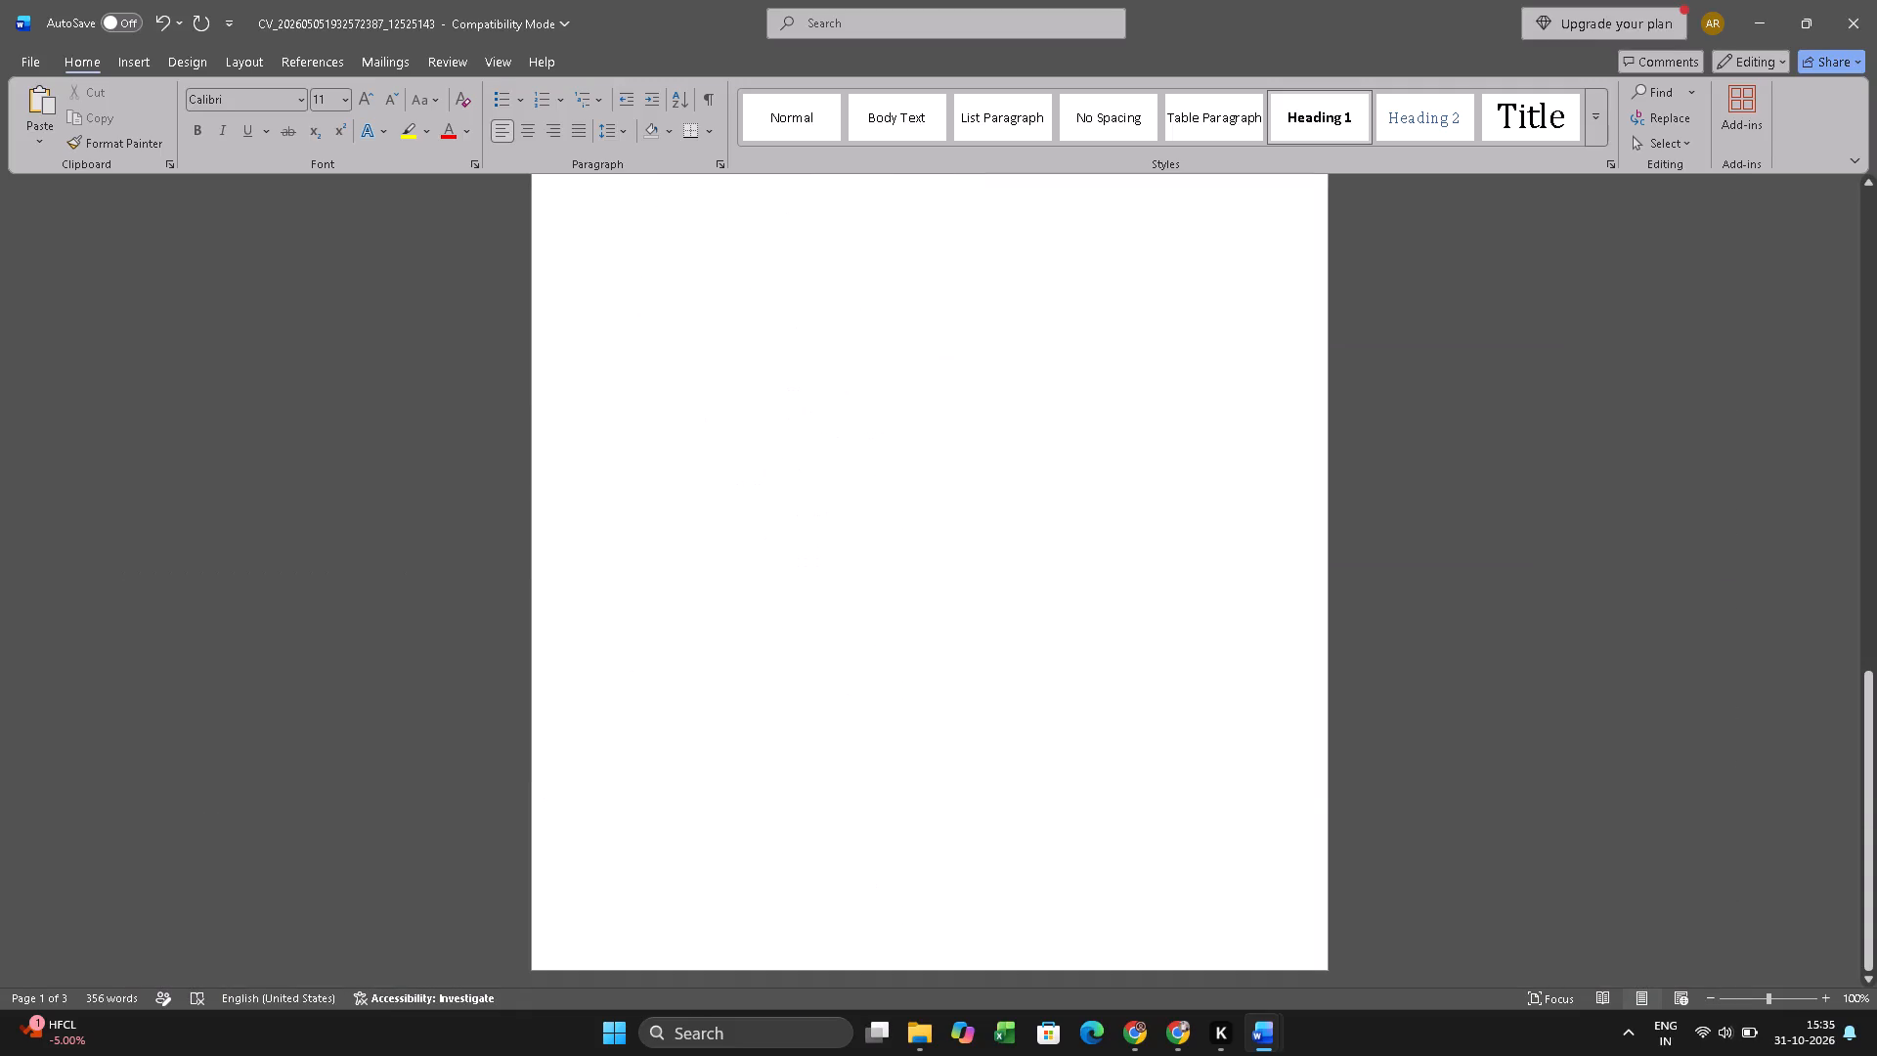
scroll(562, 505, up, 4)
scroll(562, 505, down, 8)
scroll(562, 505, up, 4)
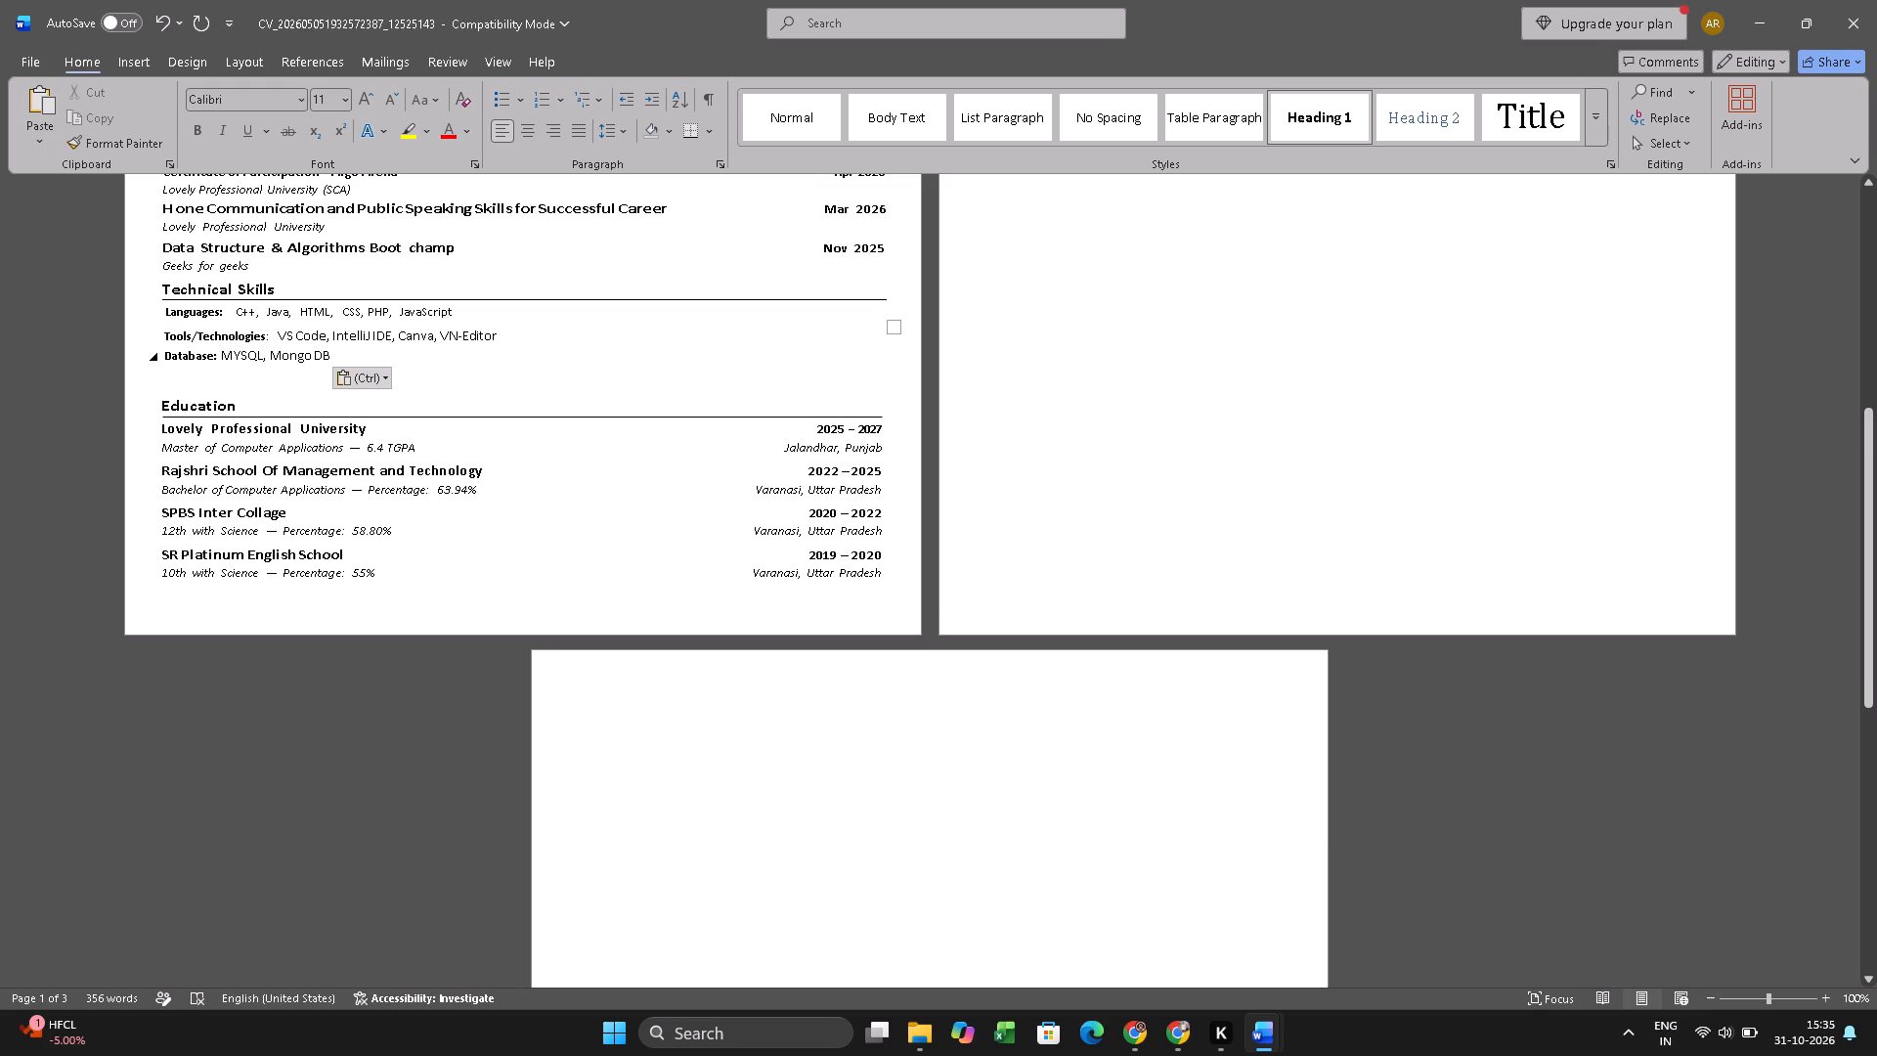
Change the pasted Technical Skills lines to the Keep Text Only paste option after trying the source formatting.
click(381, 377)
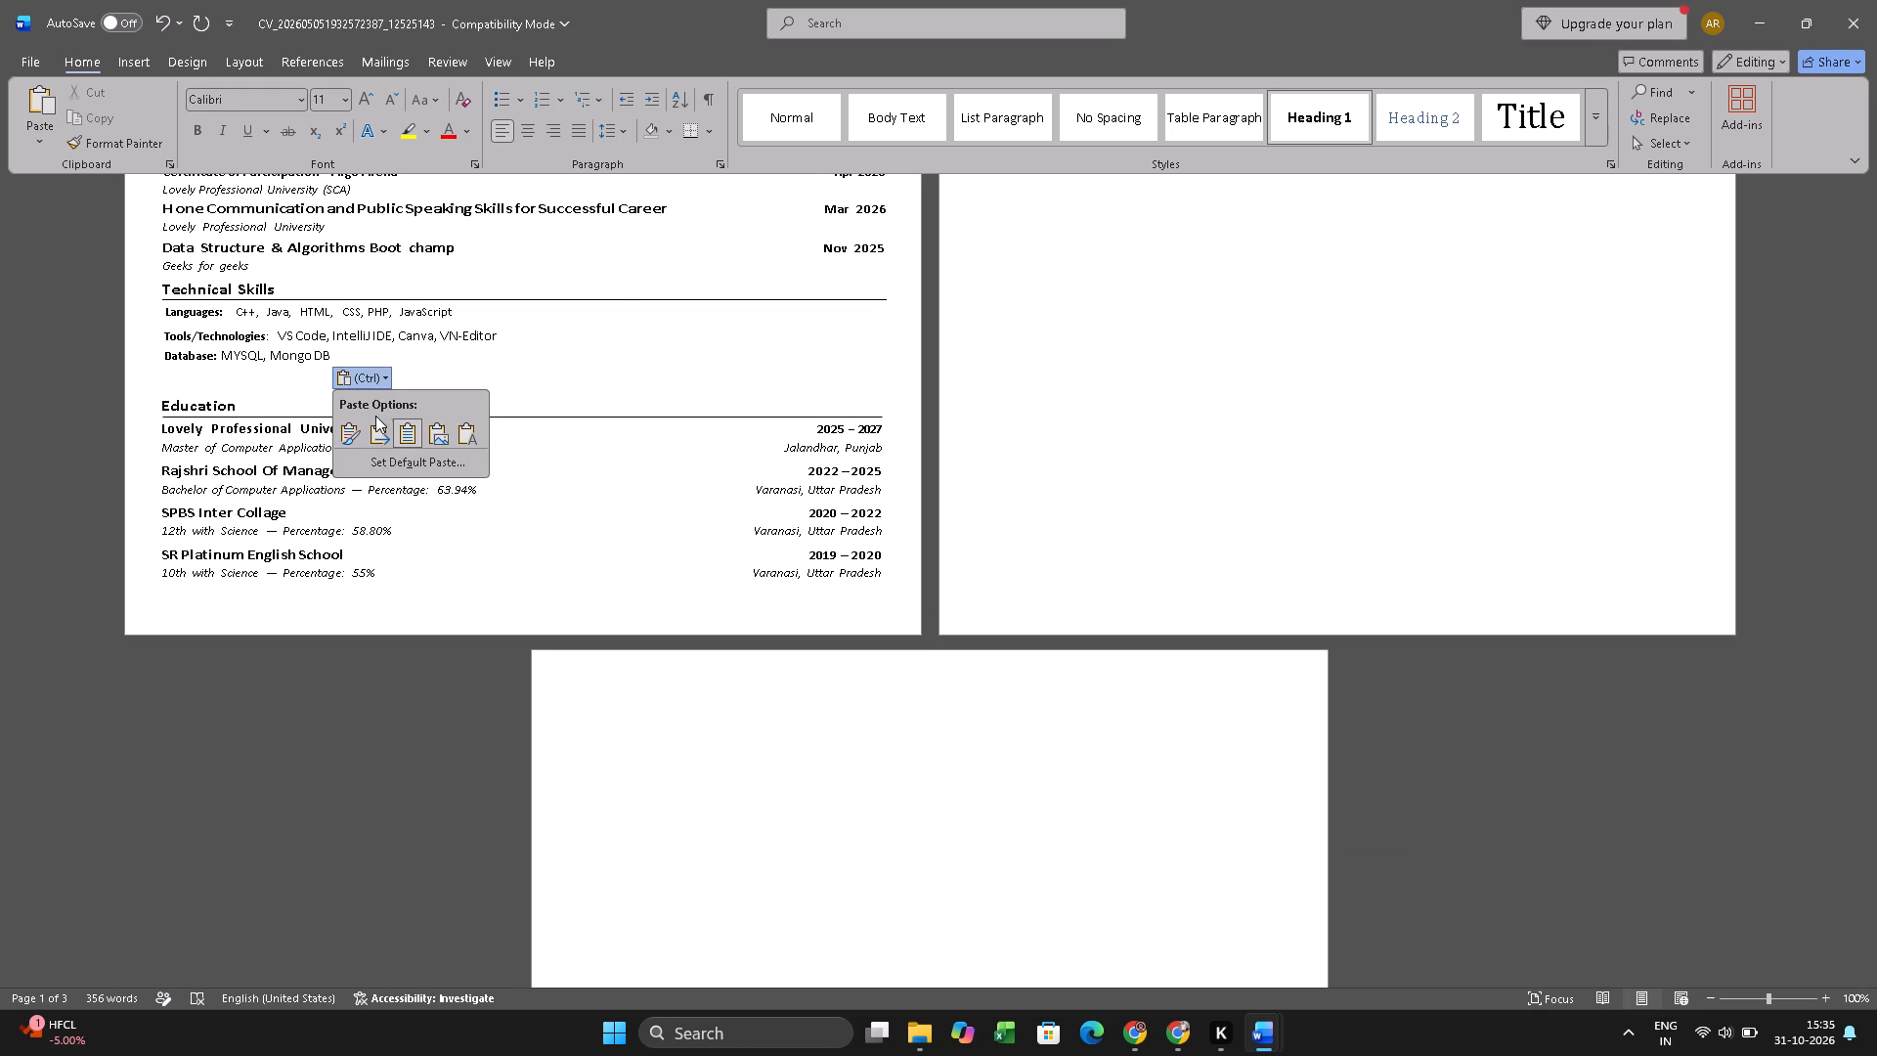
click(346, 434)
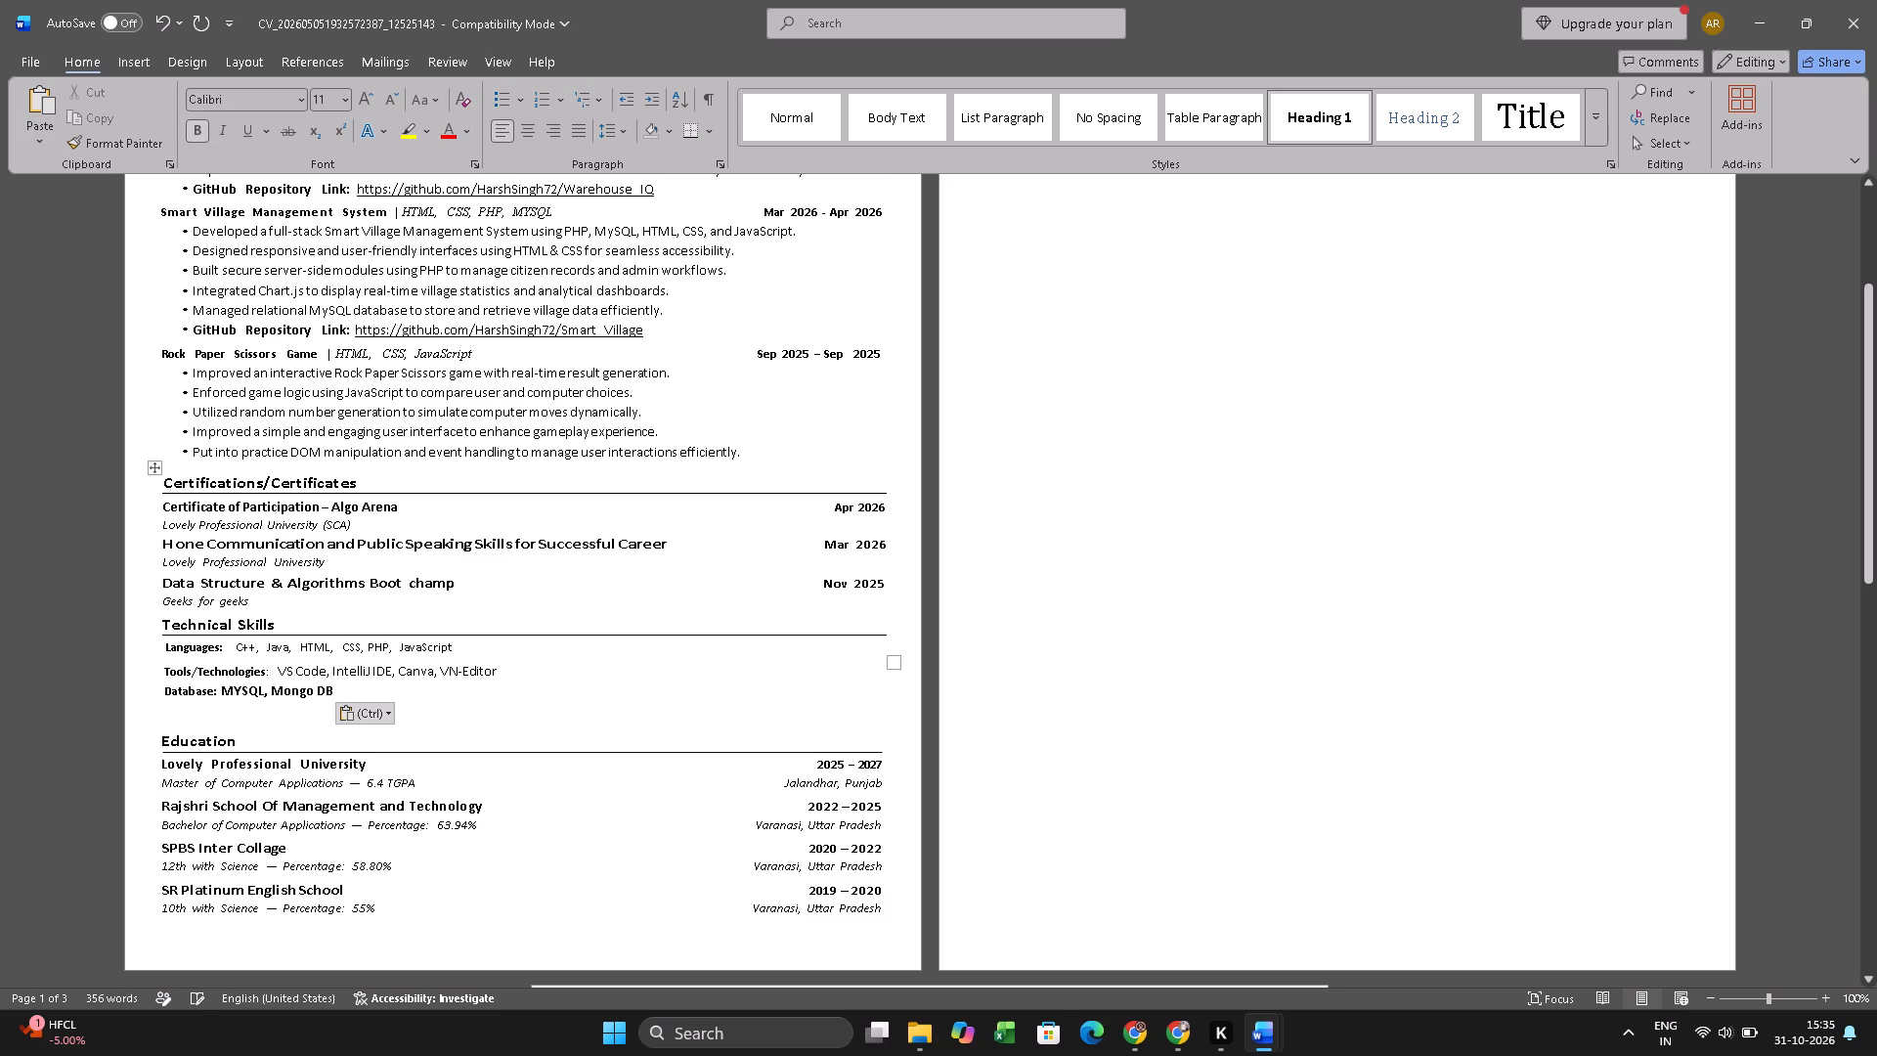
click(385, 709)
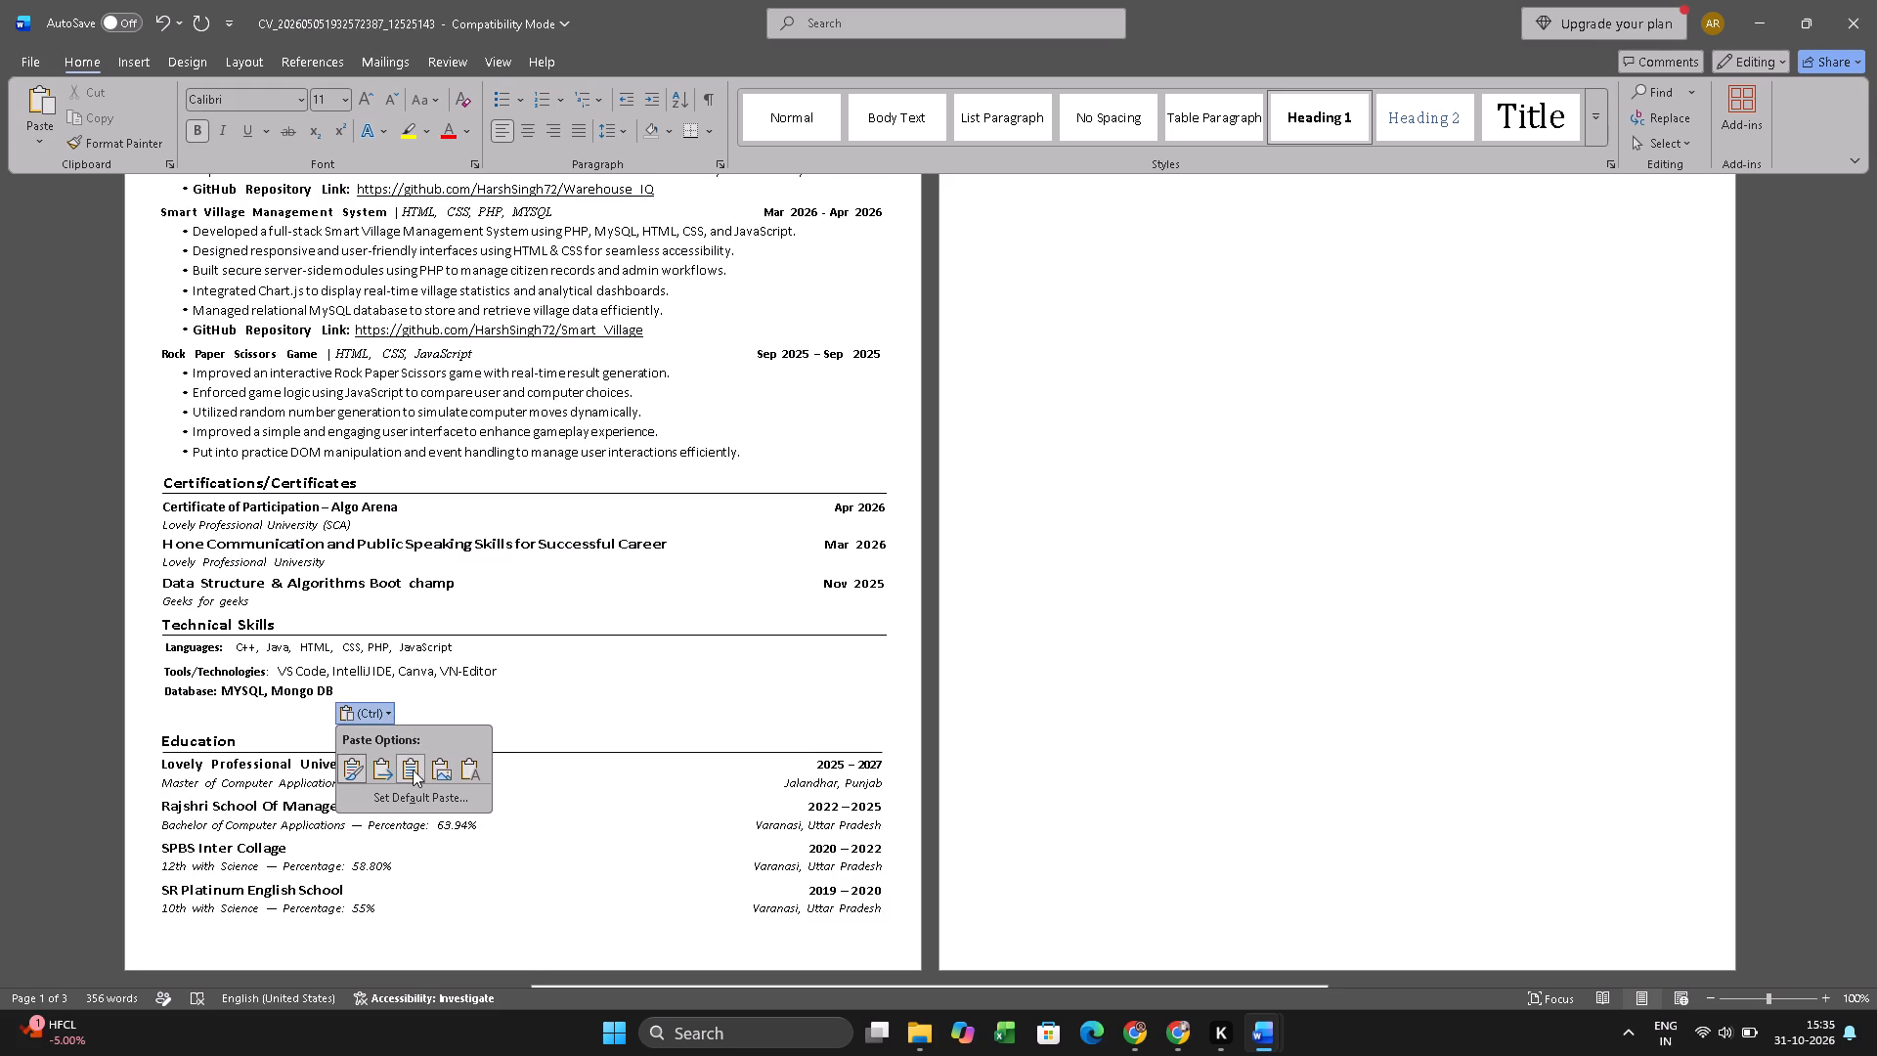
click(414, 798)
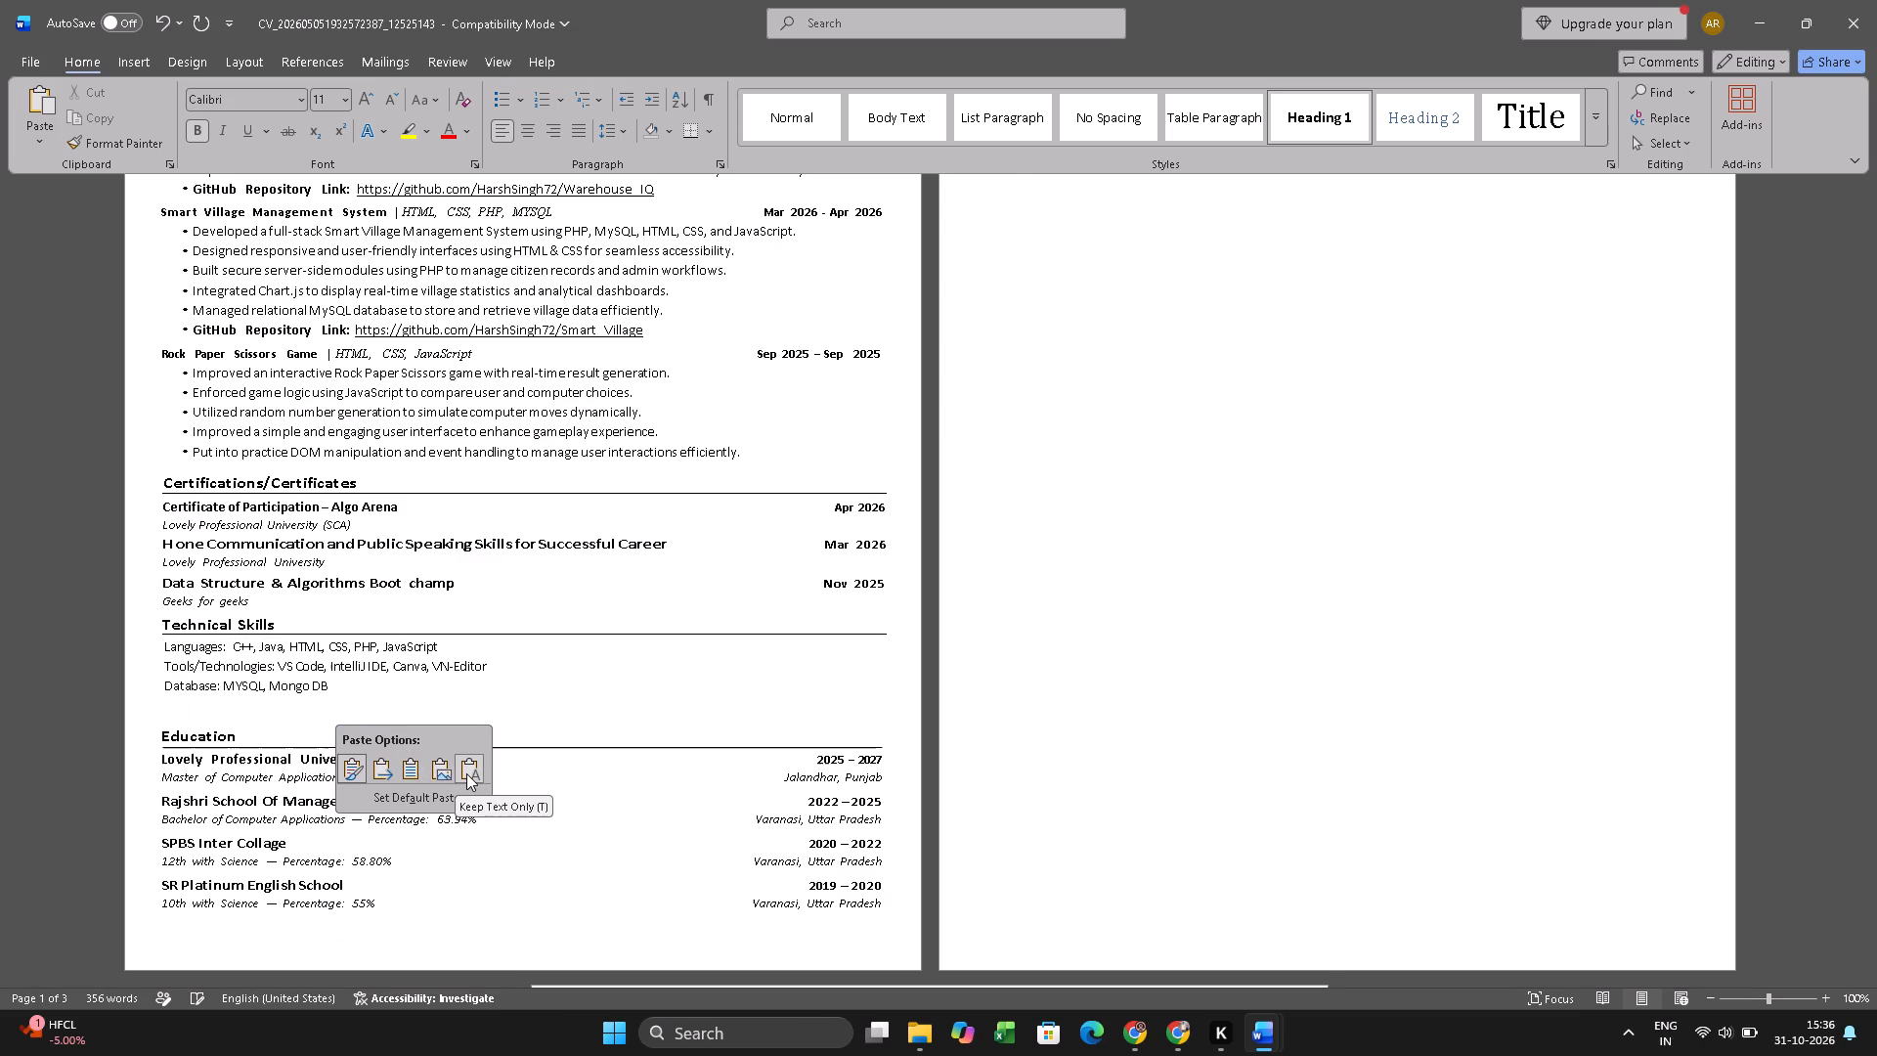
click(466, 773)
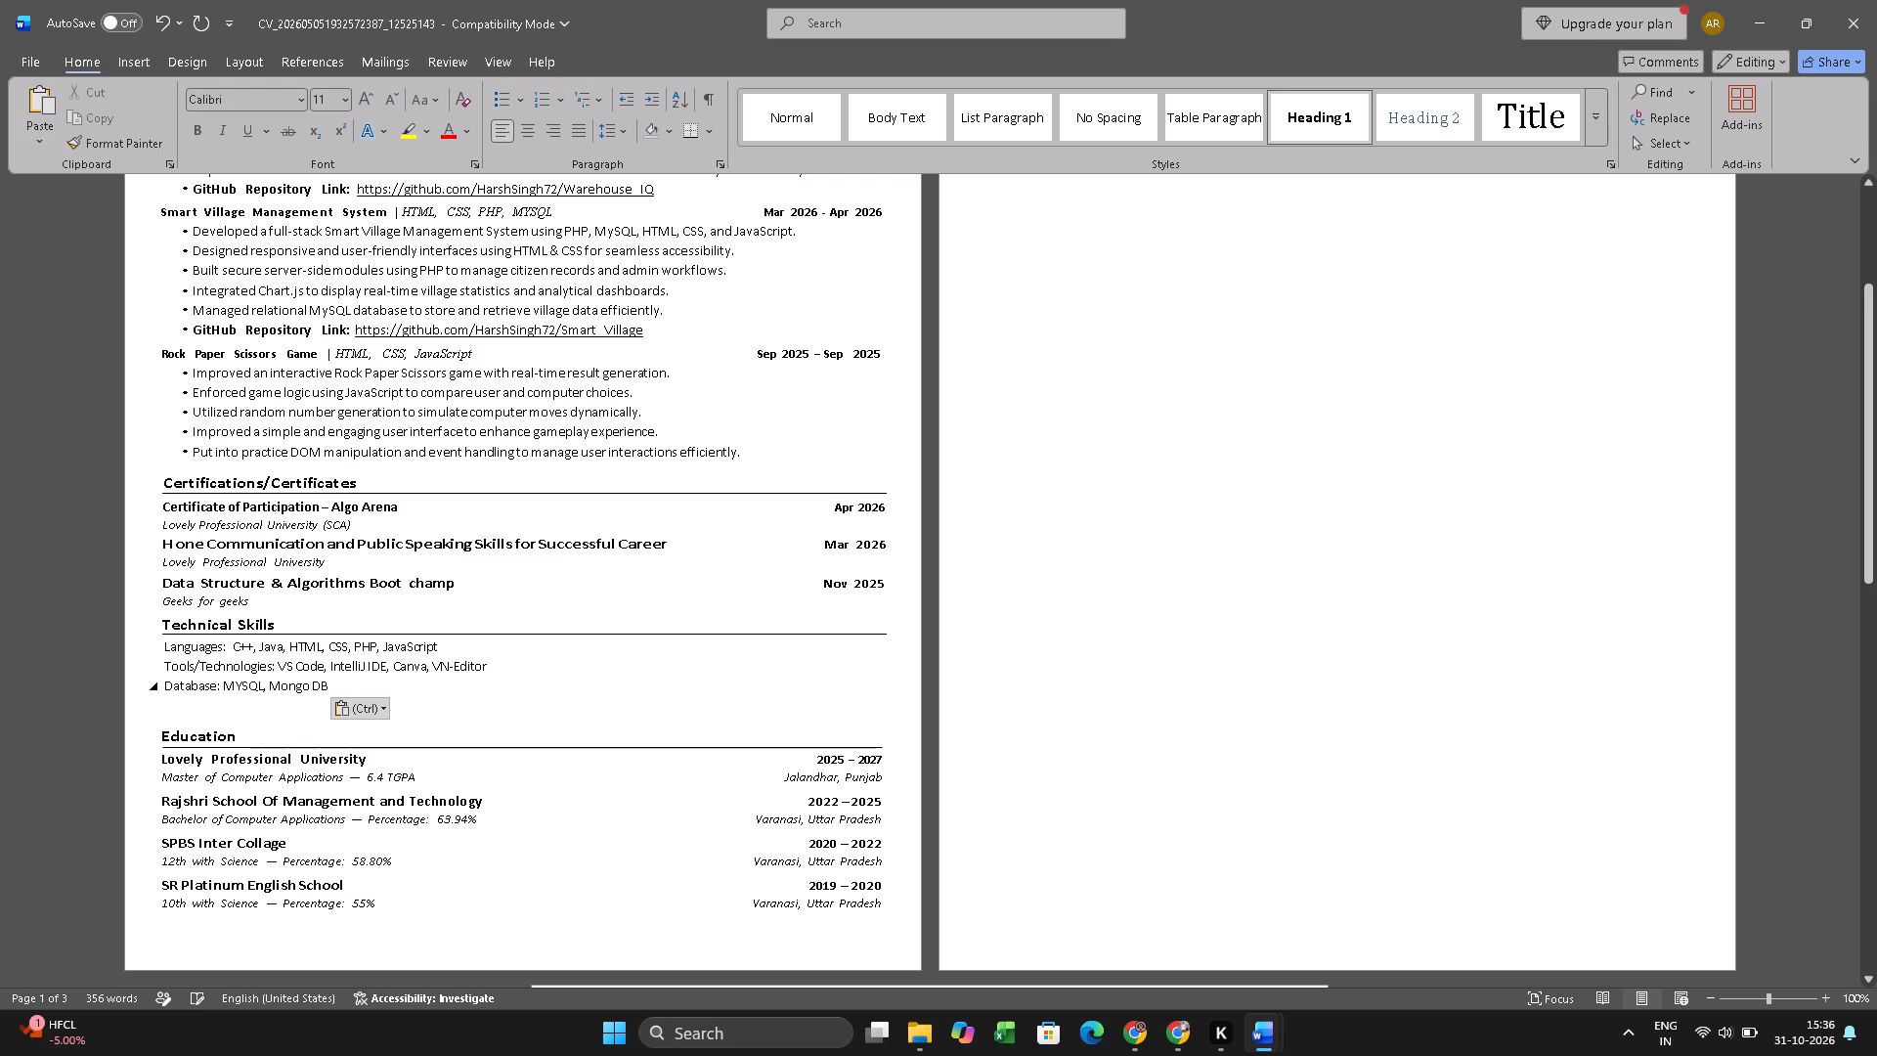
Delete the empty line between the Database line and the Education heading.
click(436, 682)
click(173, 706)
key(Down)
key(BackSpace)
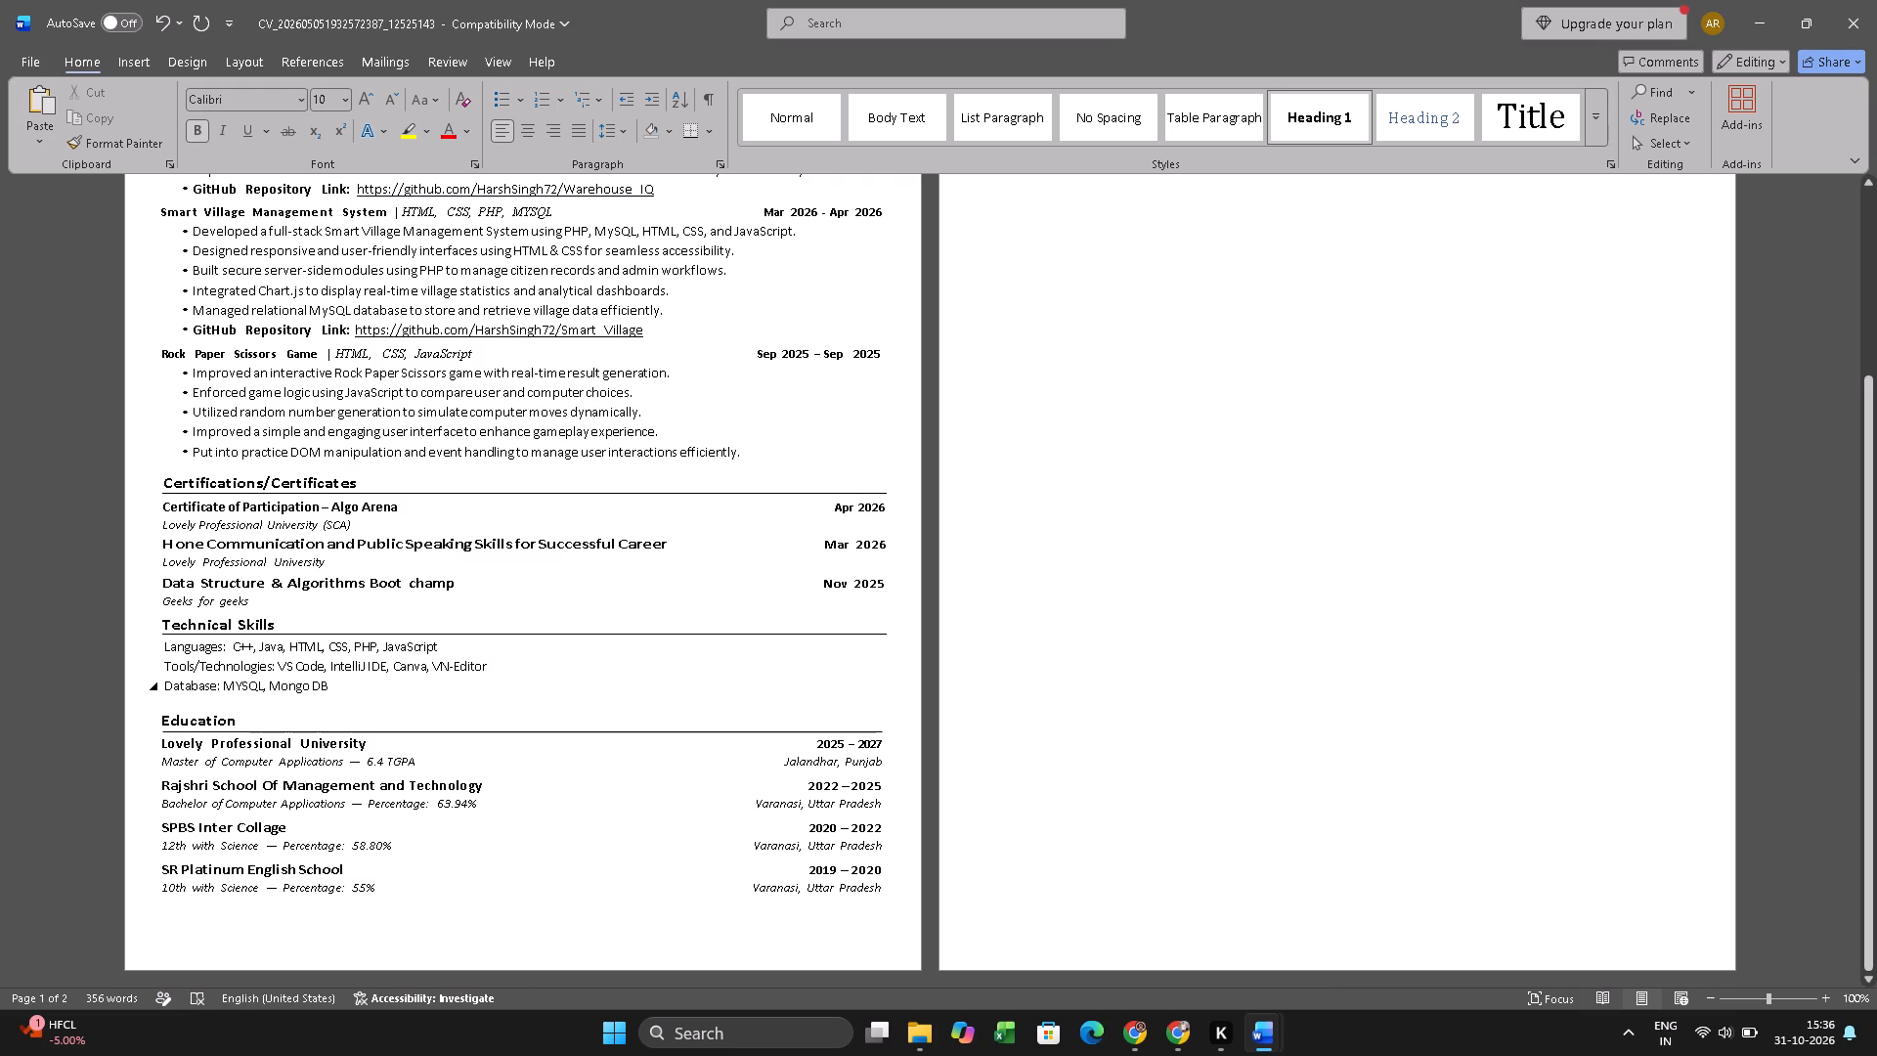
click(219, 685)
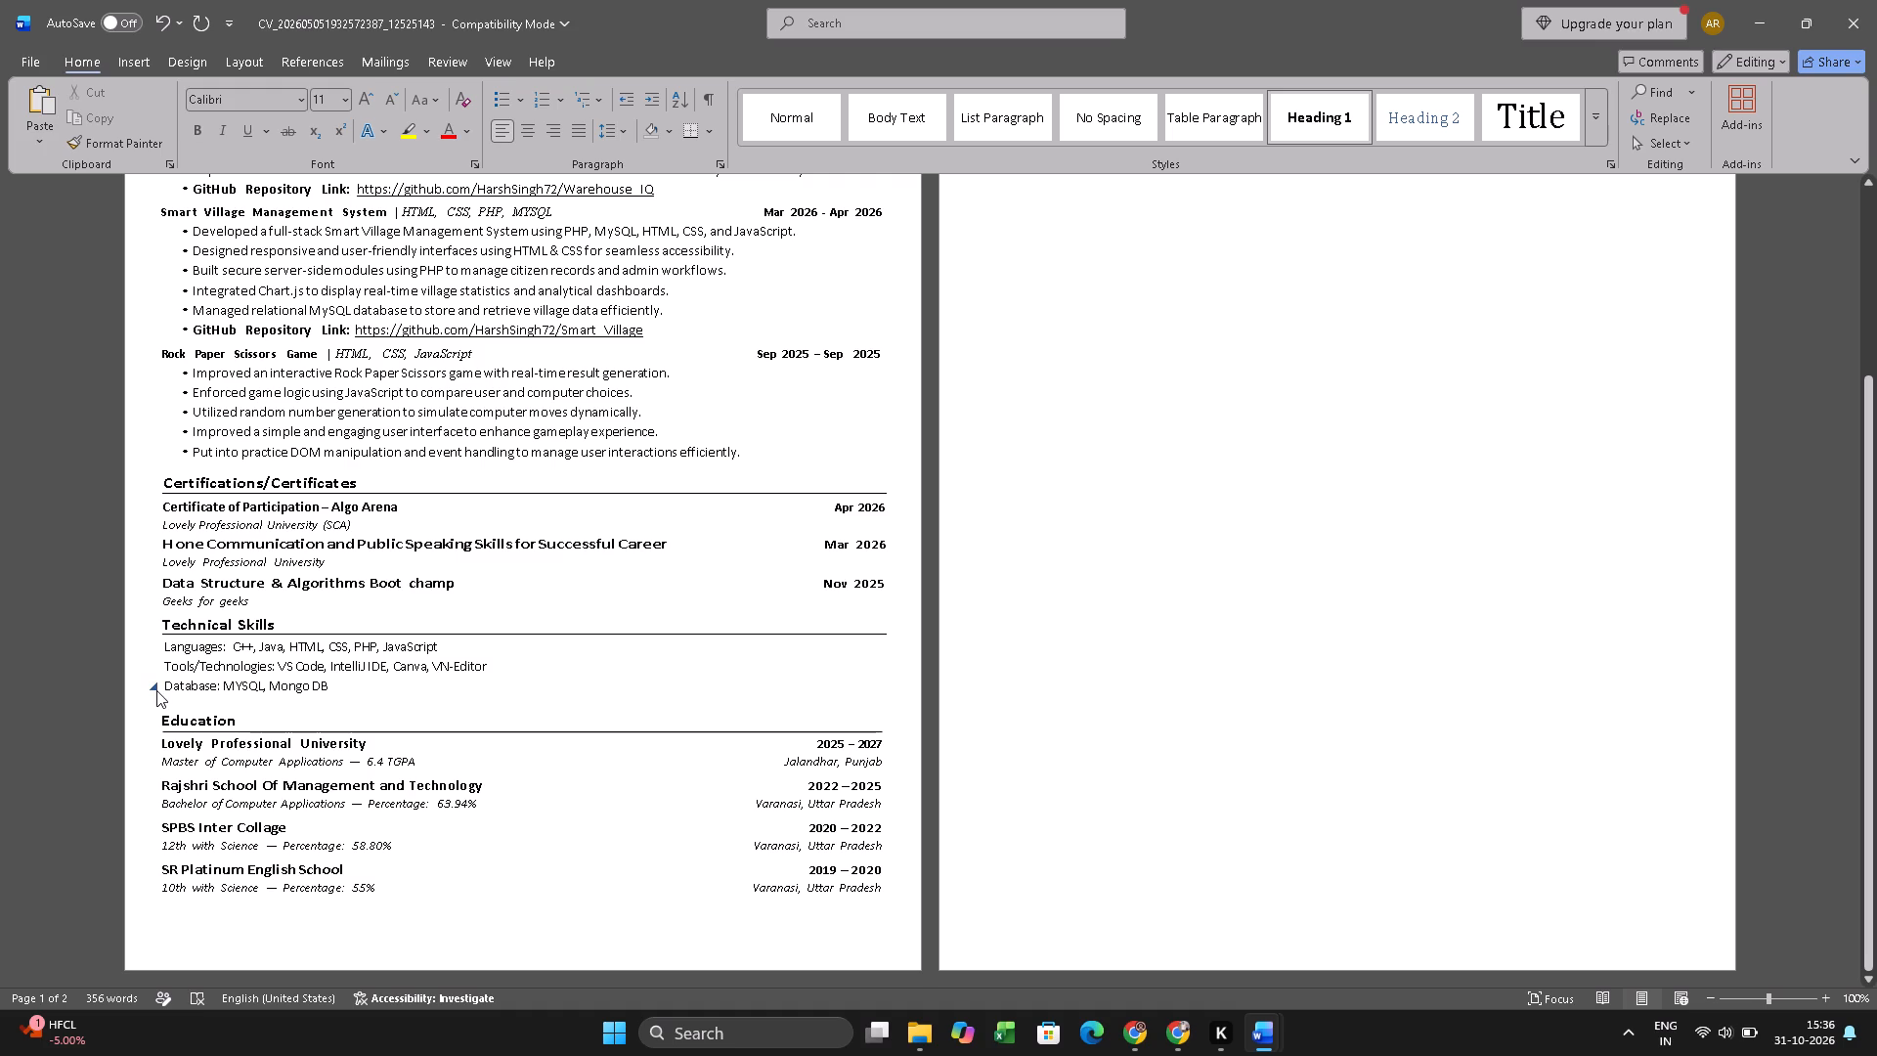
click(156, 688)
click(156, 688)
Make the Languages:, Tools/Technologies: and Database: labels in Technical Skills bold.
click(227, 647)
drag(227, 647, 180, 639)
key(ctrl+b)
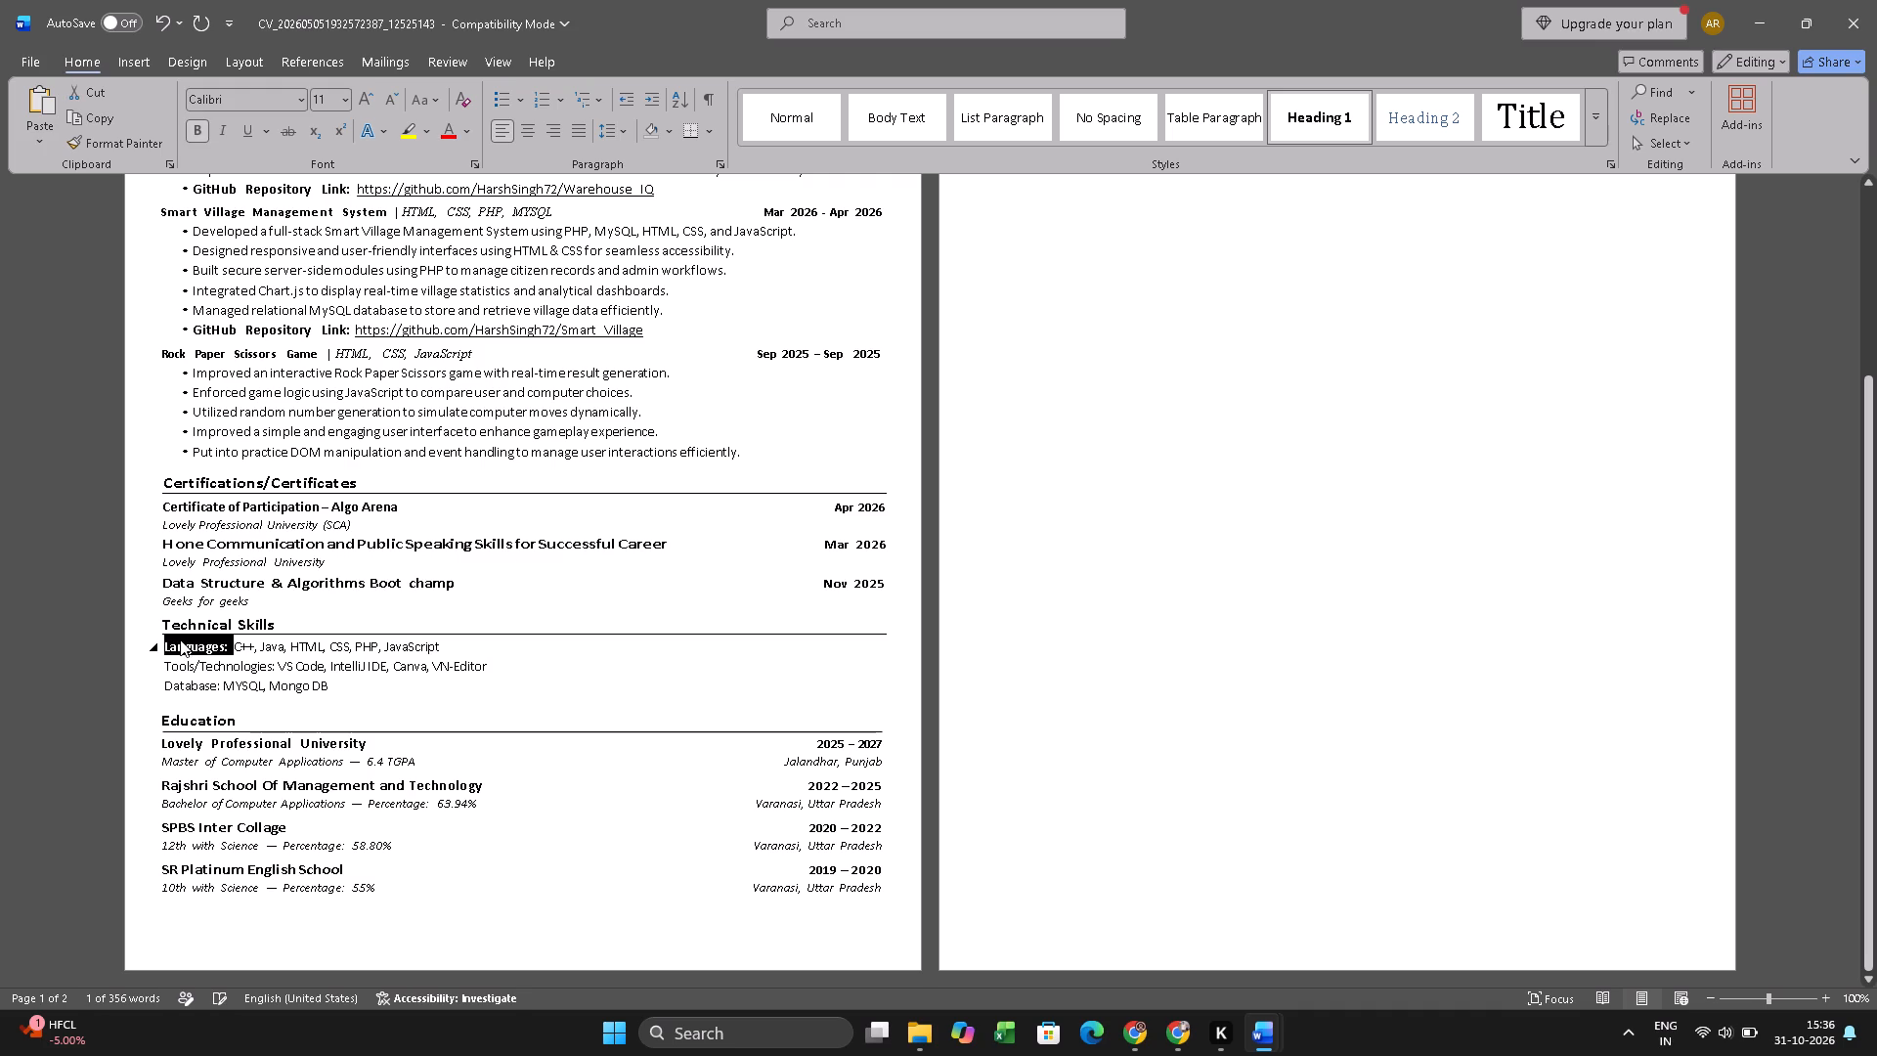
click(274, 666)
drag(274, 666, 214, 667)
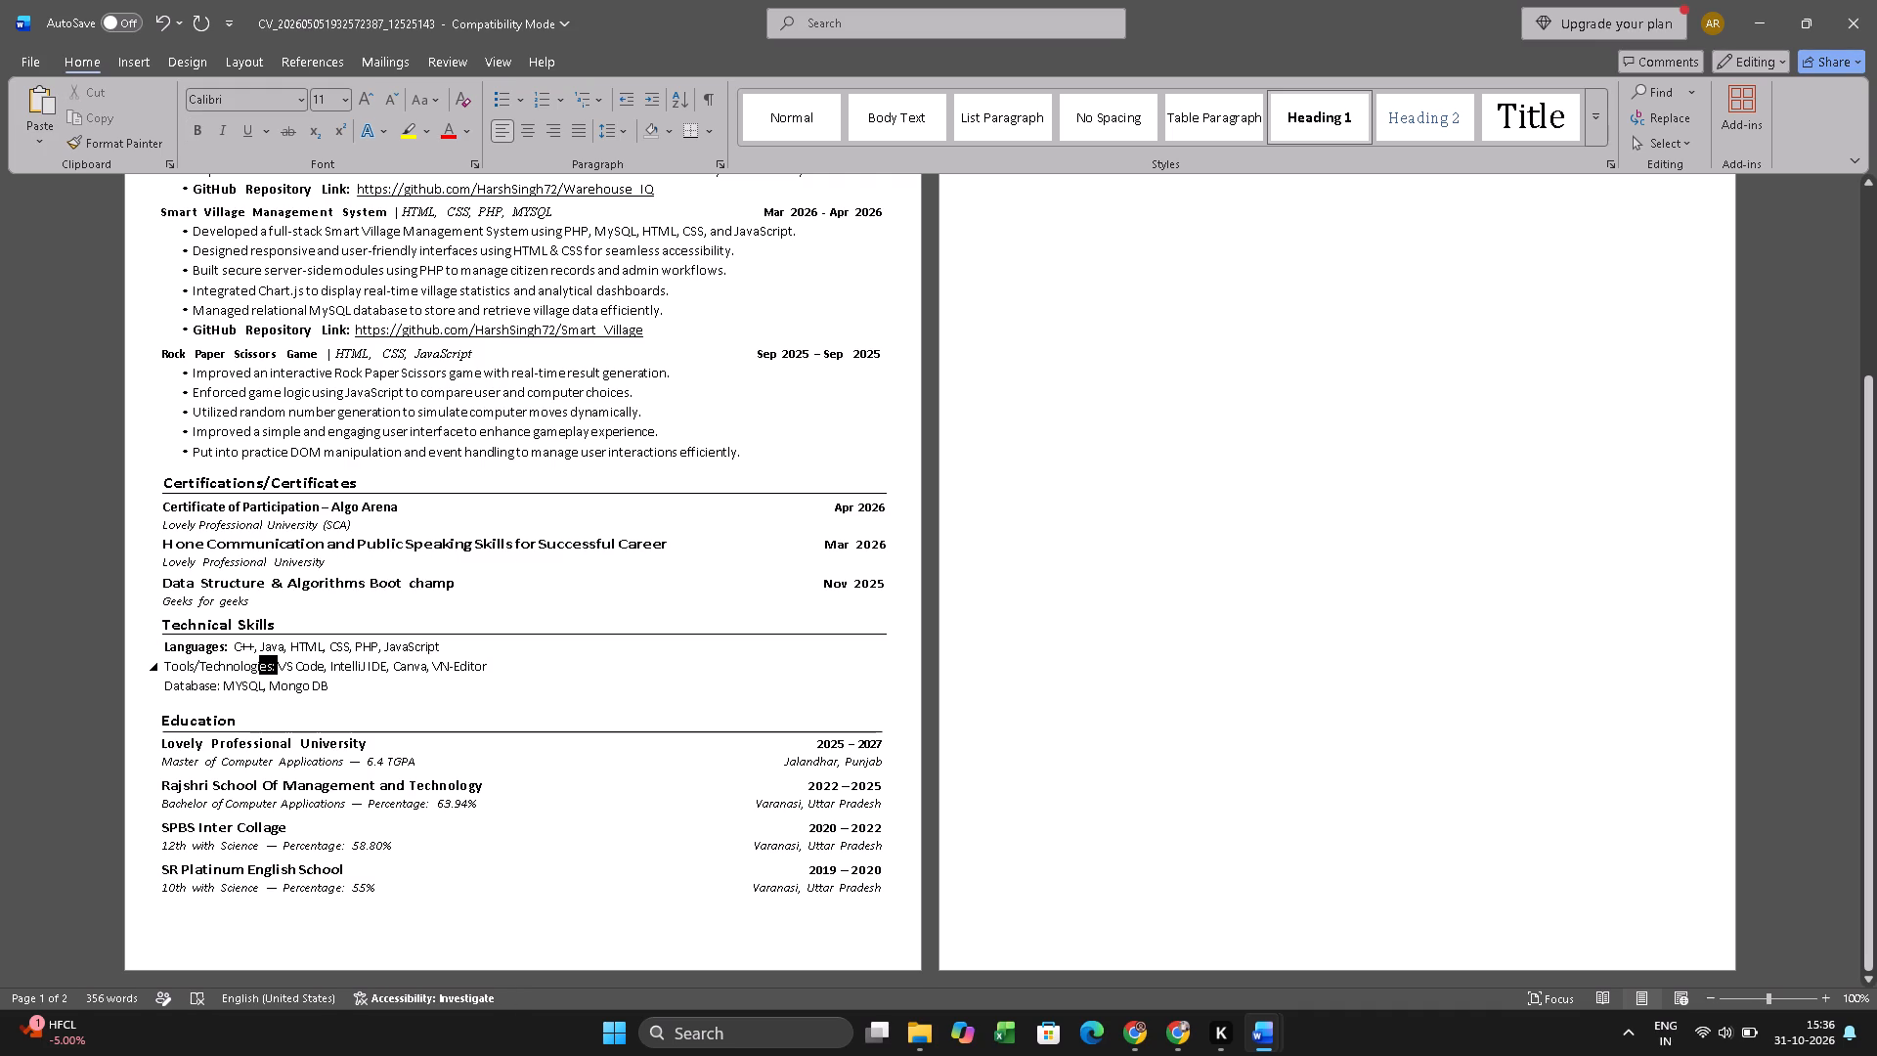
drag(214, 667, 177, 668)
key(ctrl+b)
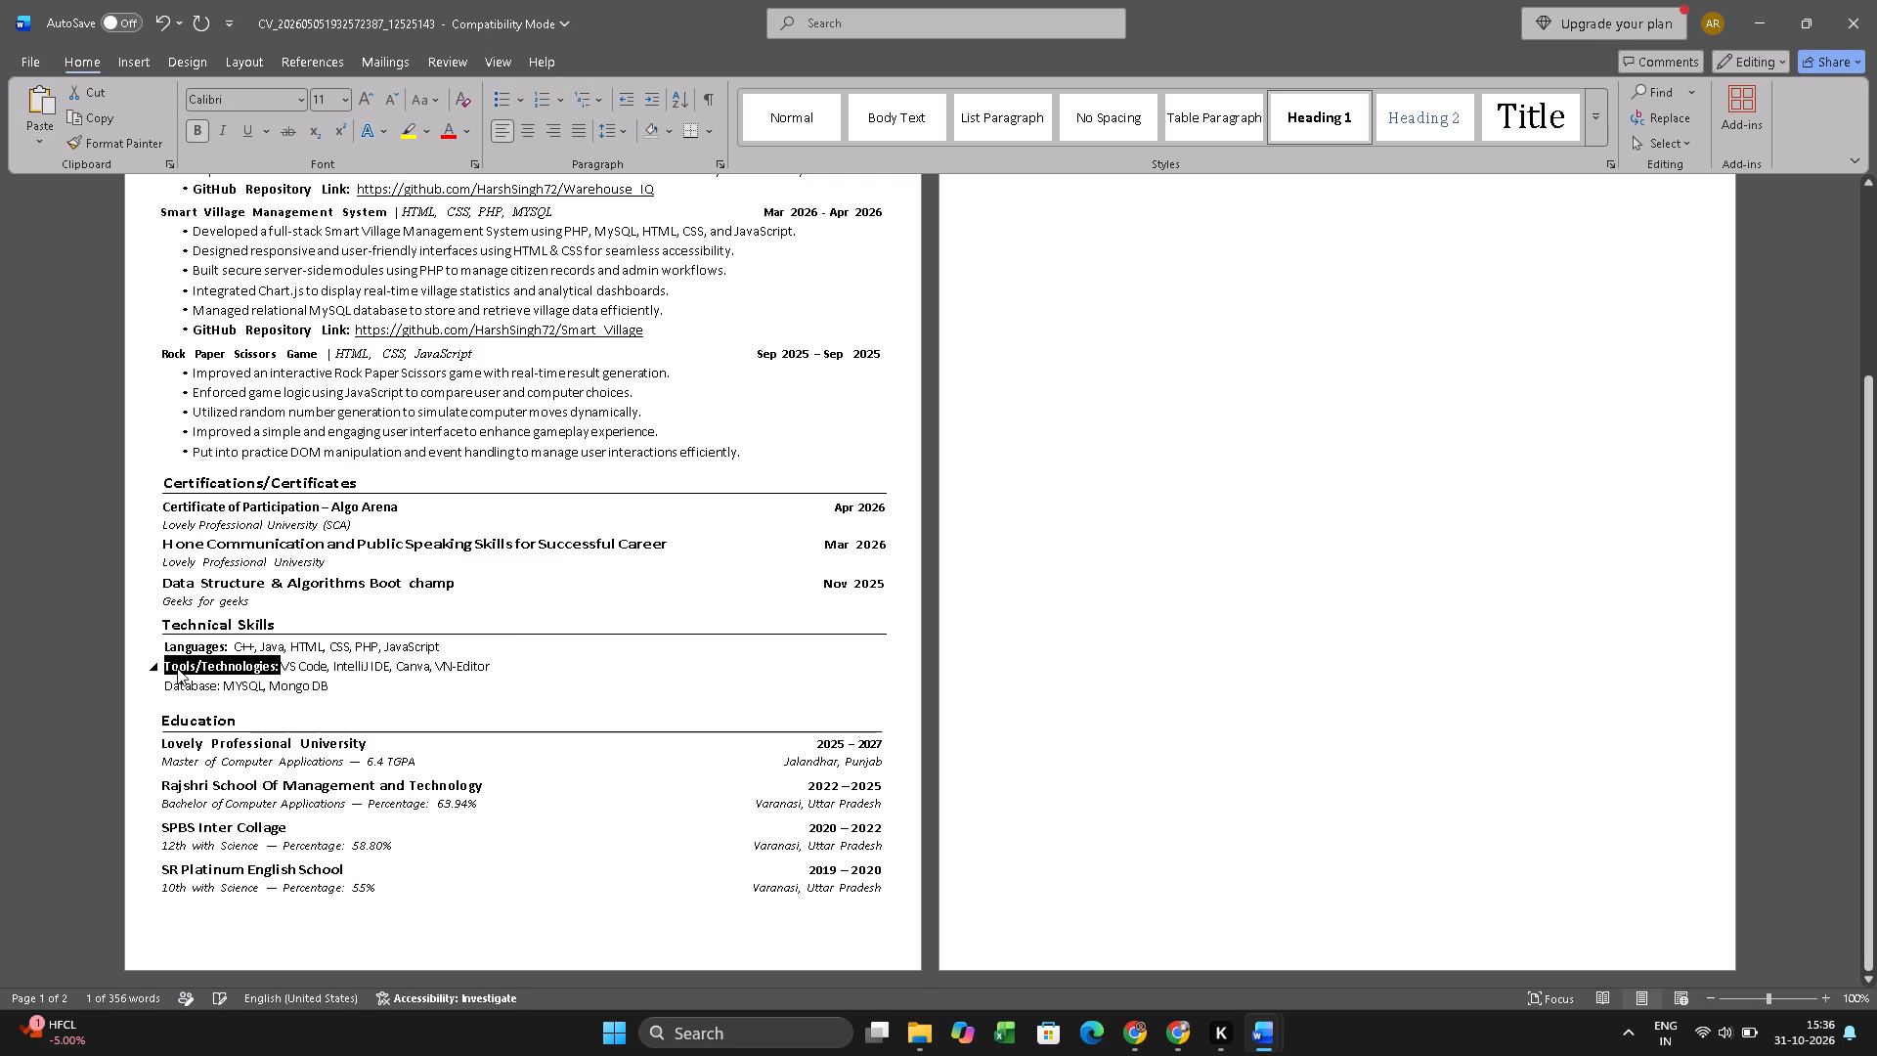
click(219, 687)
drag(219, 687, 156, 685)
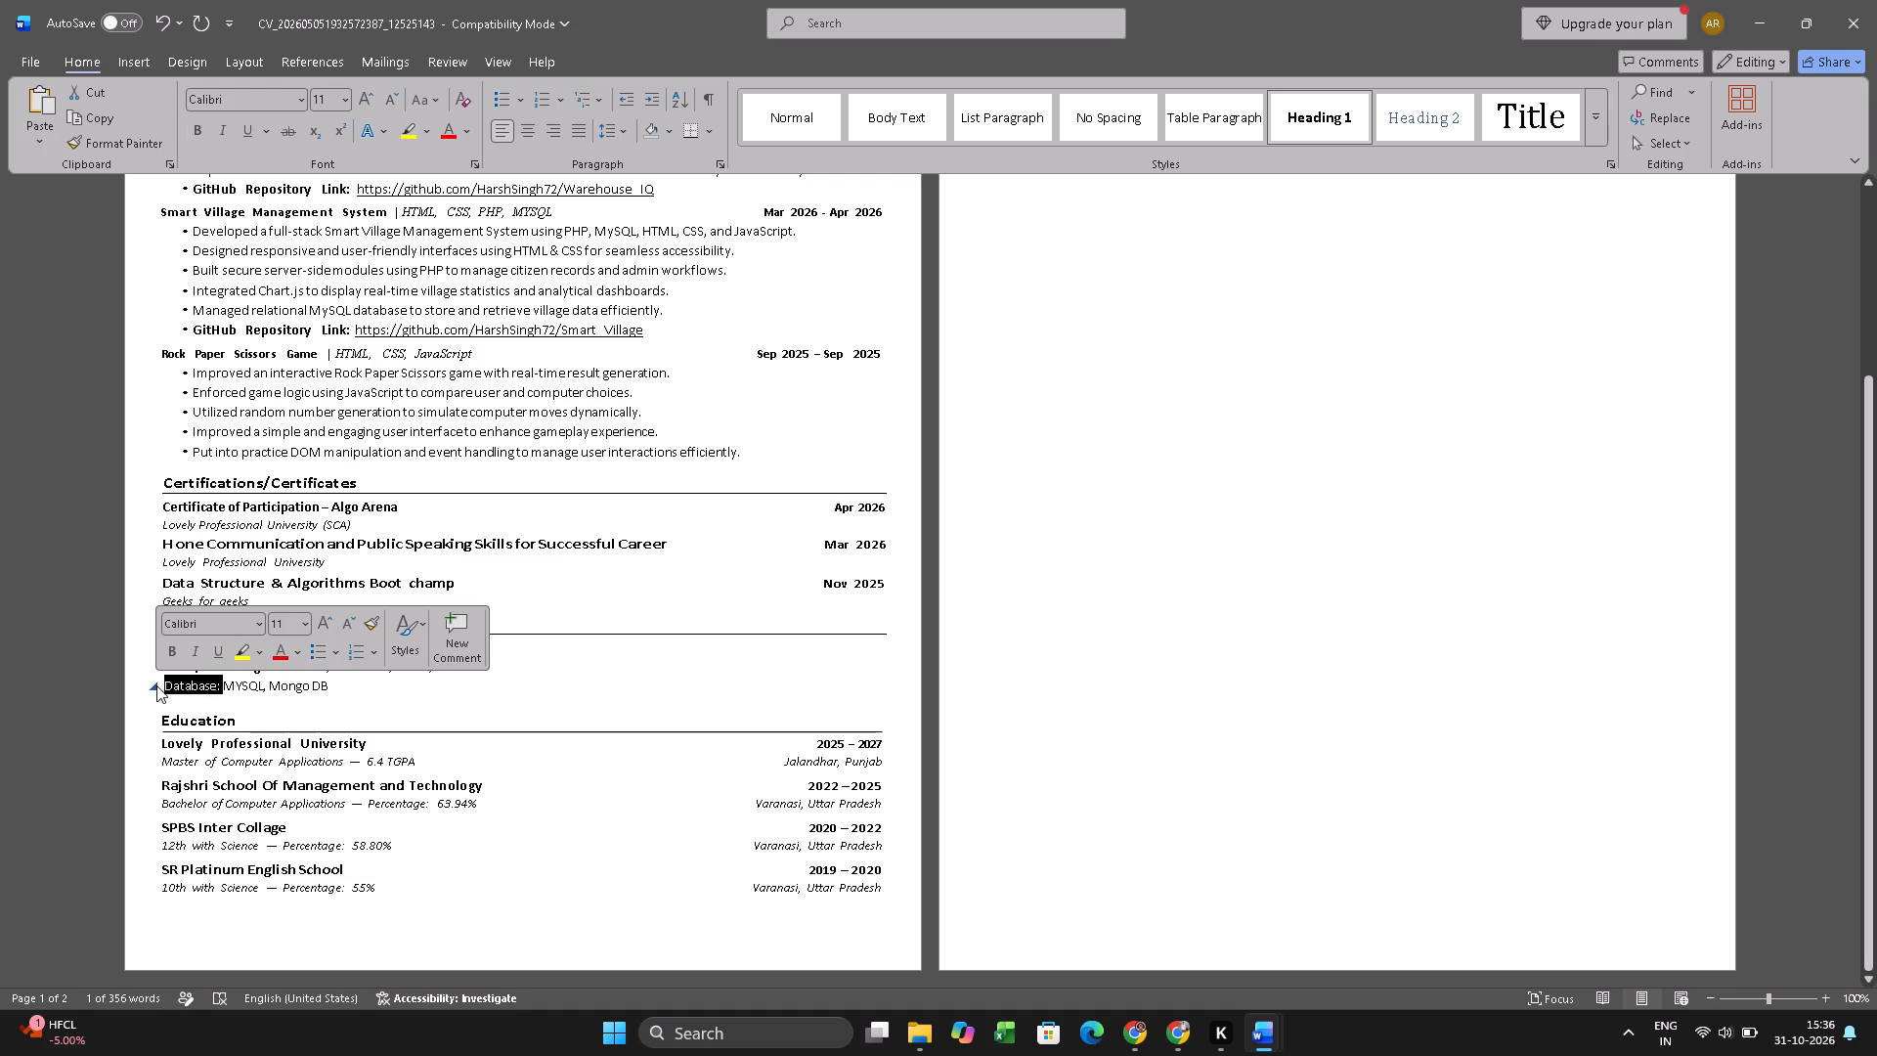
key(ctrl+b)
click(345, 684)
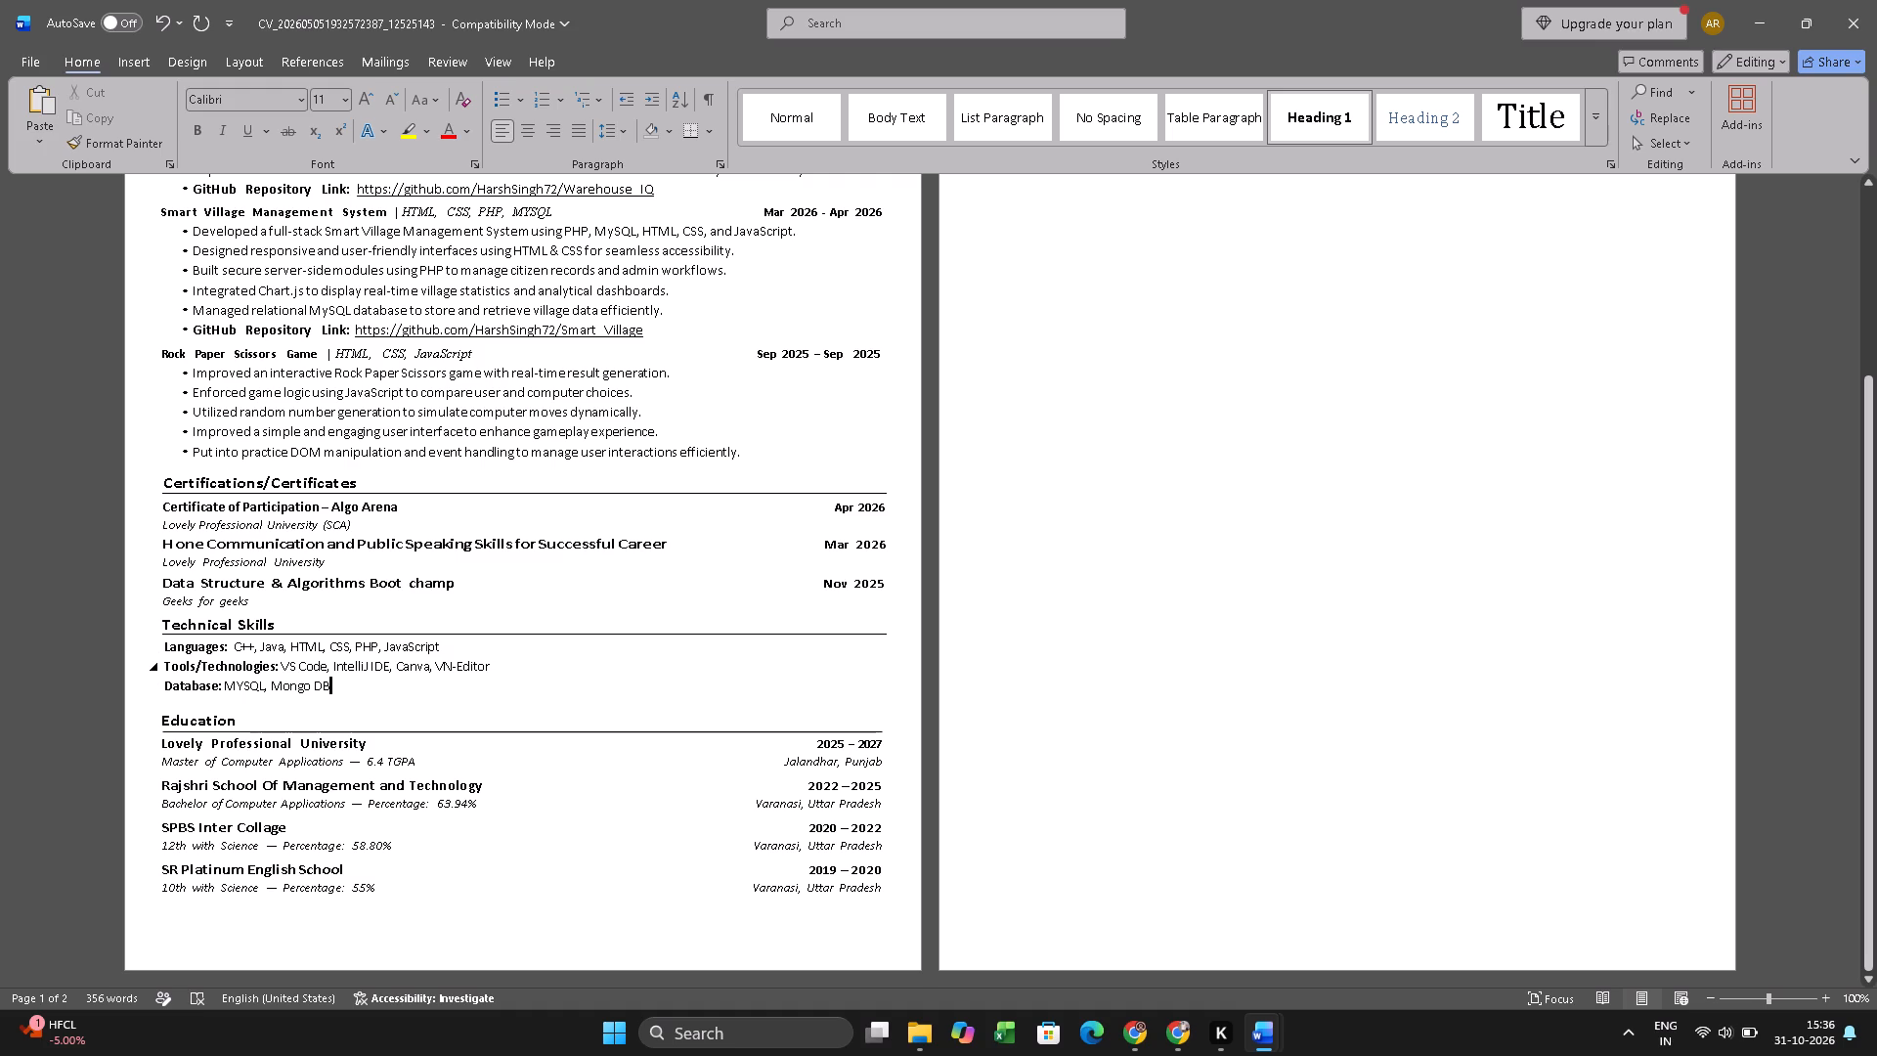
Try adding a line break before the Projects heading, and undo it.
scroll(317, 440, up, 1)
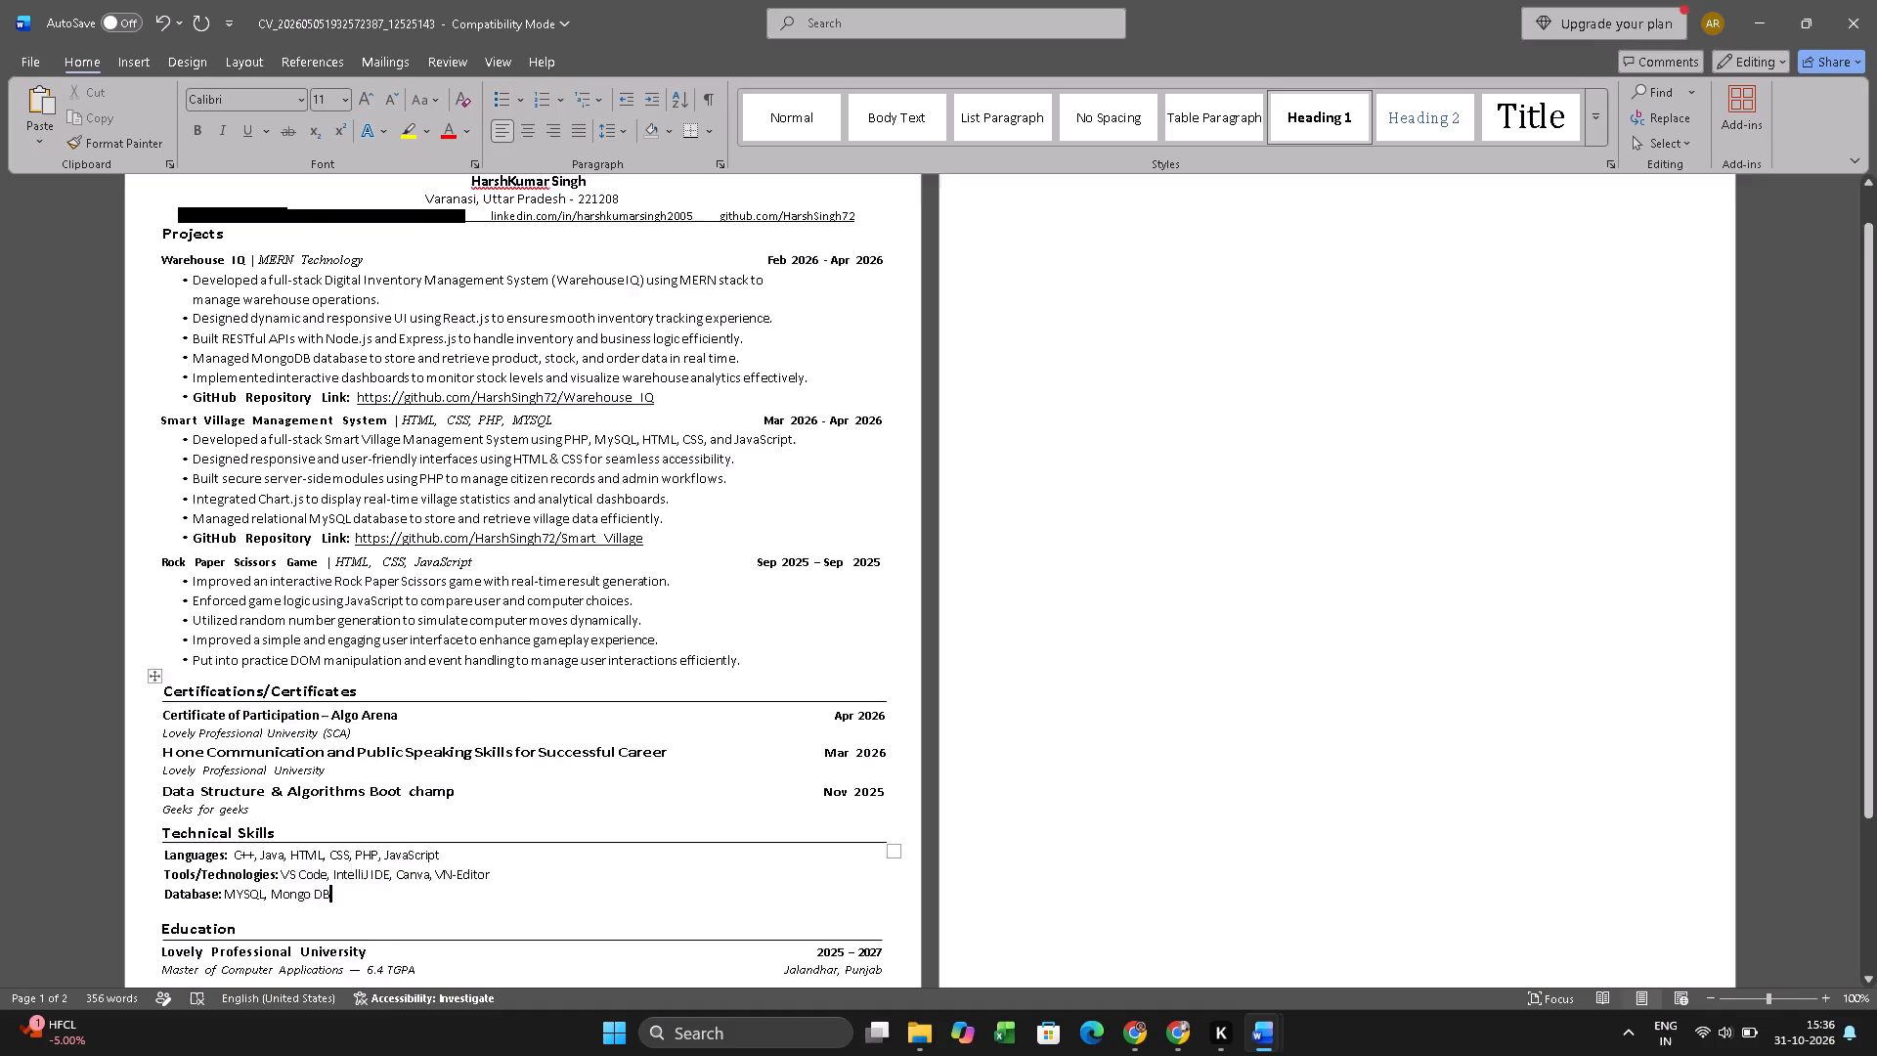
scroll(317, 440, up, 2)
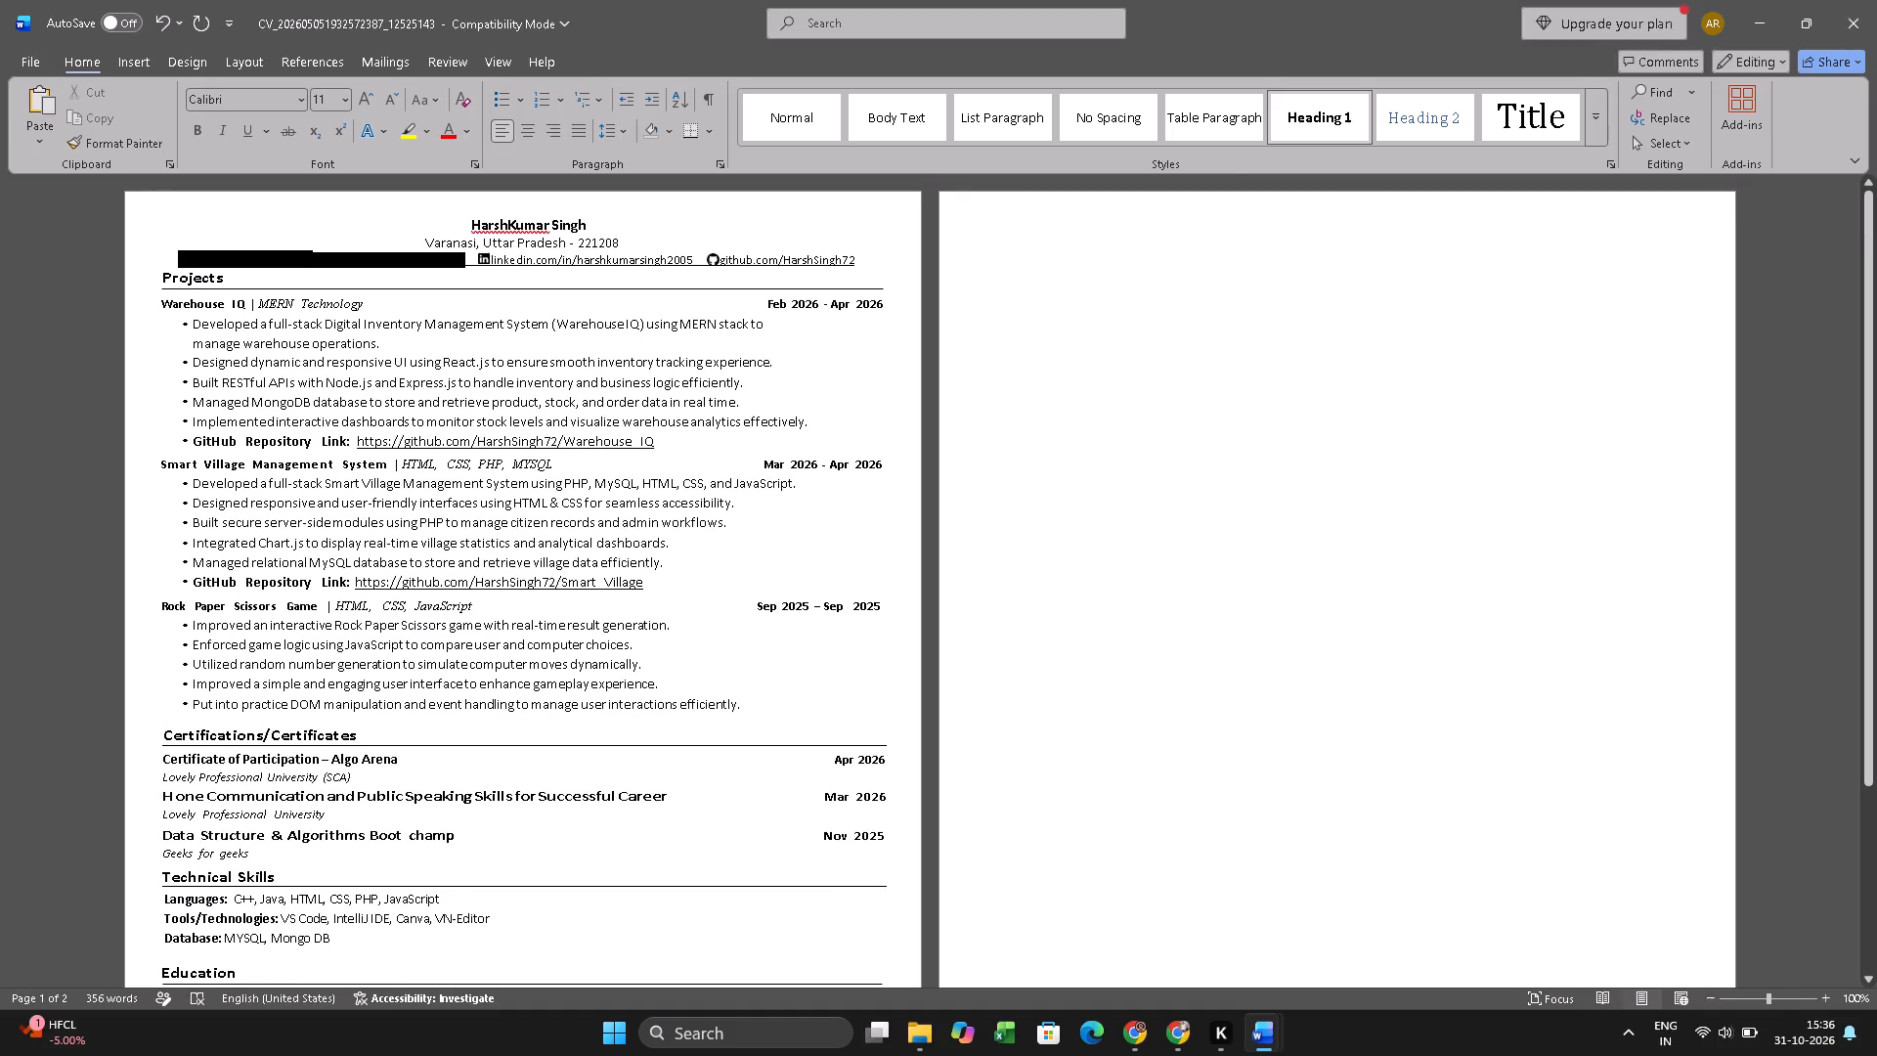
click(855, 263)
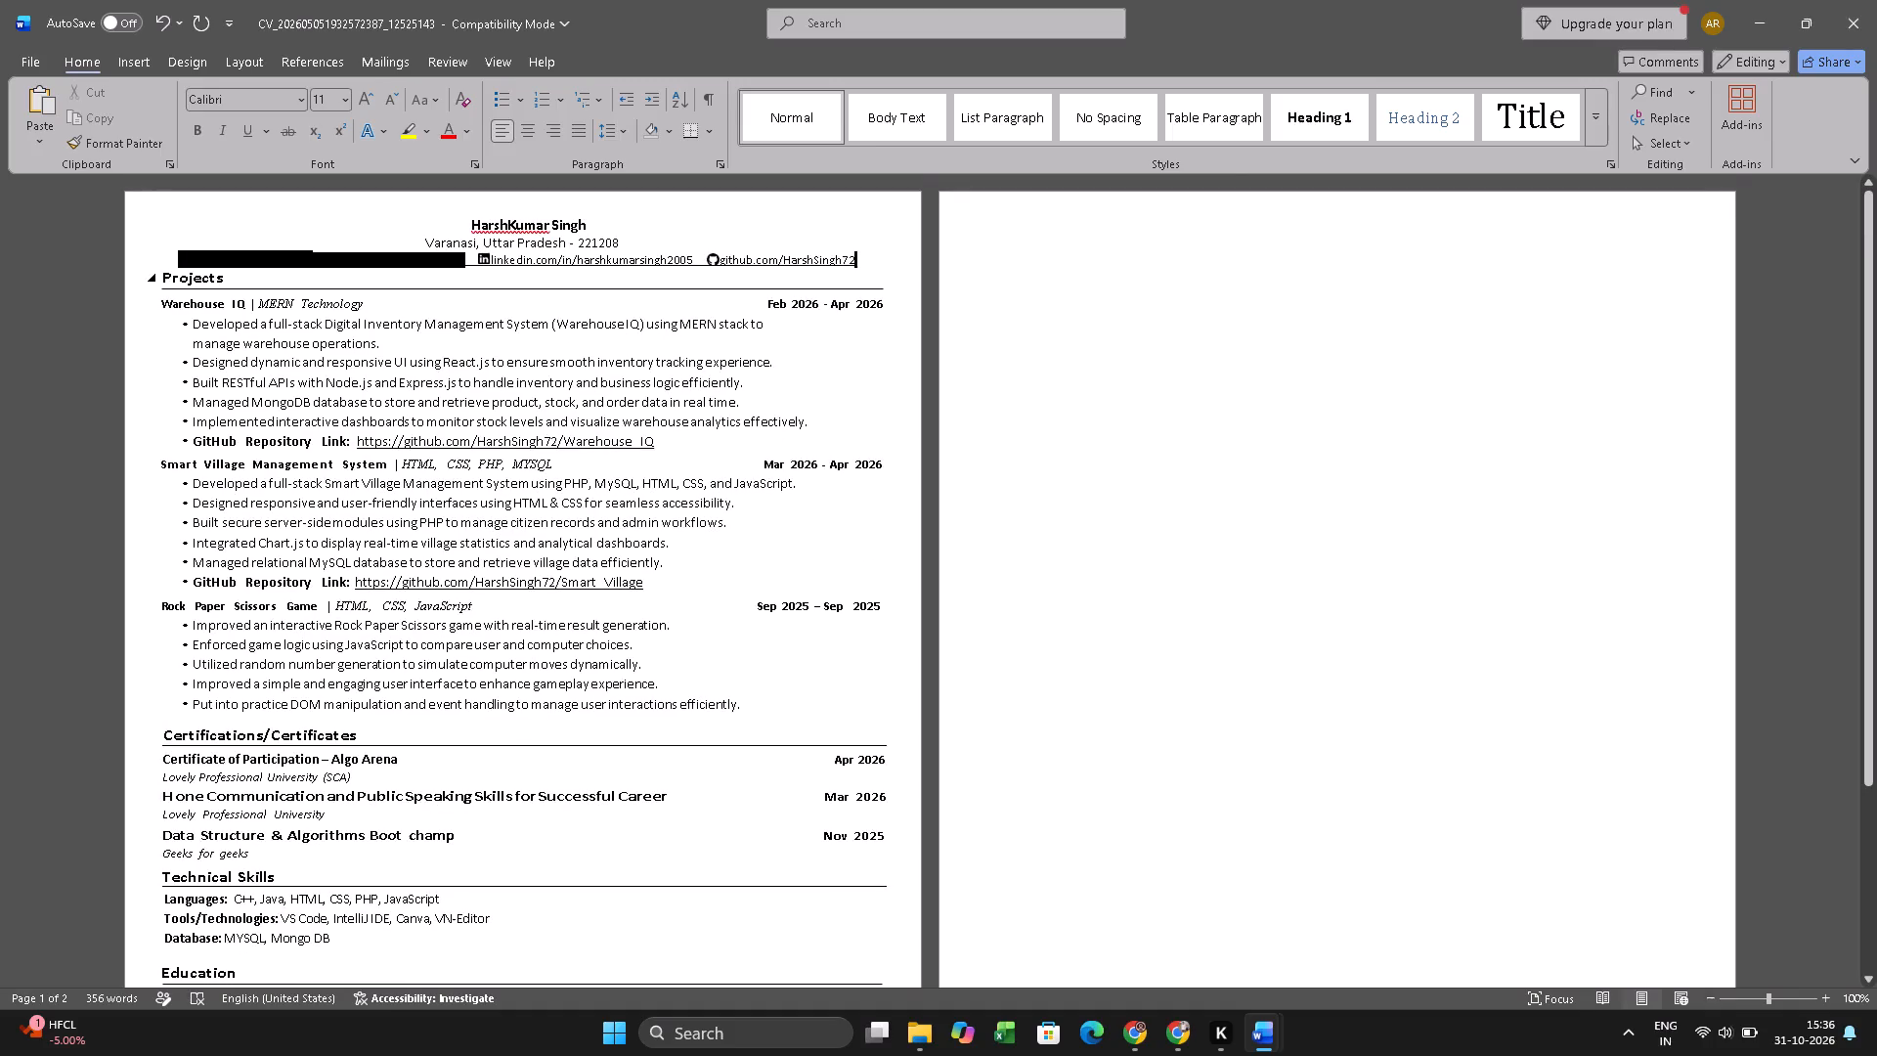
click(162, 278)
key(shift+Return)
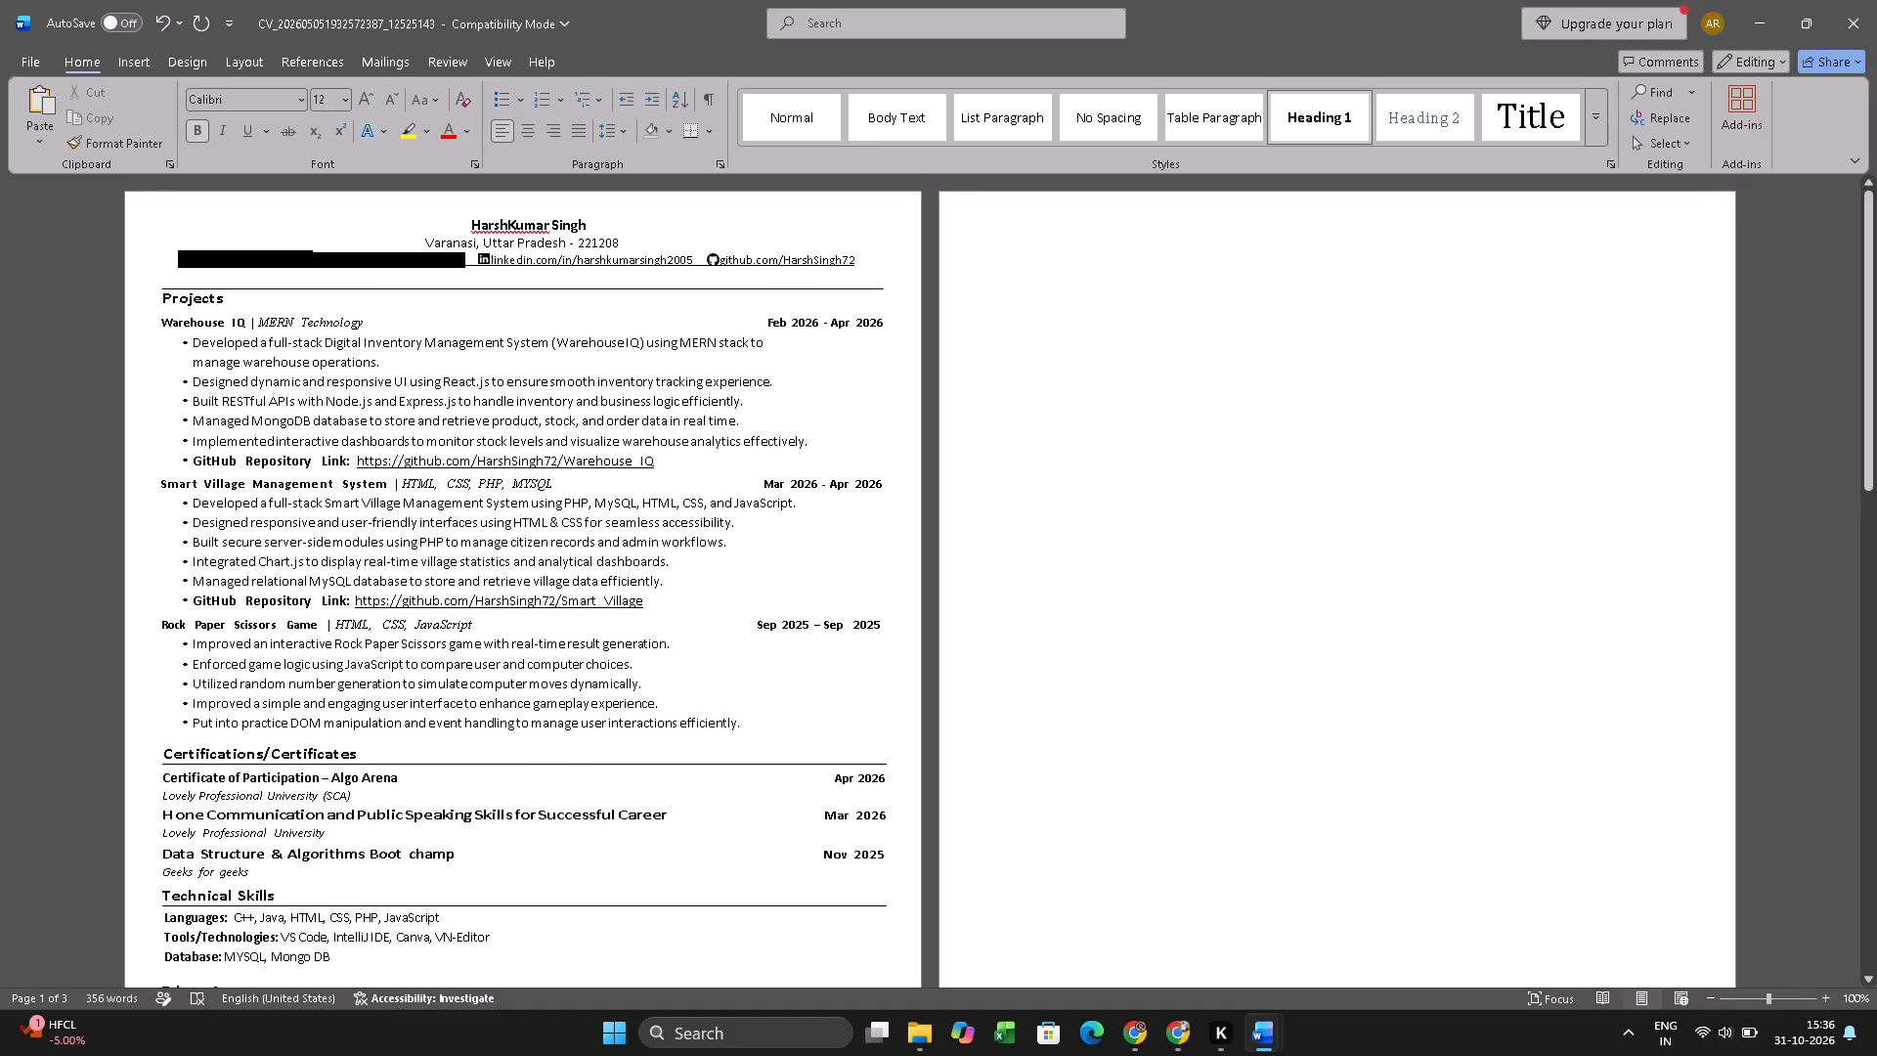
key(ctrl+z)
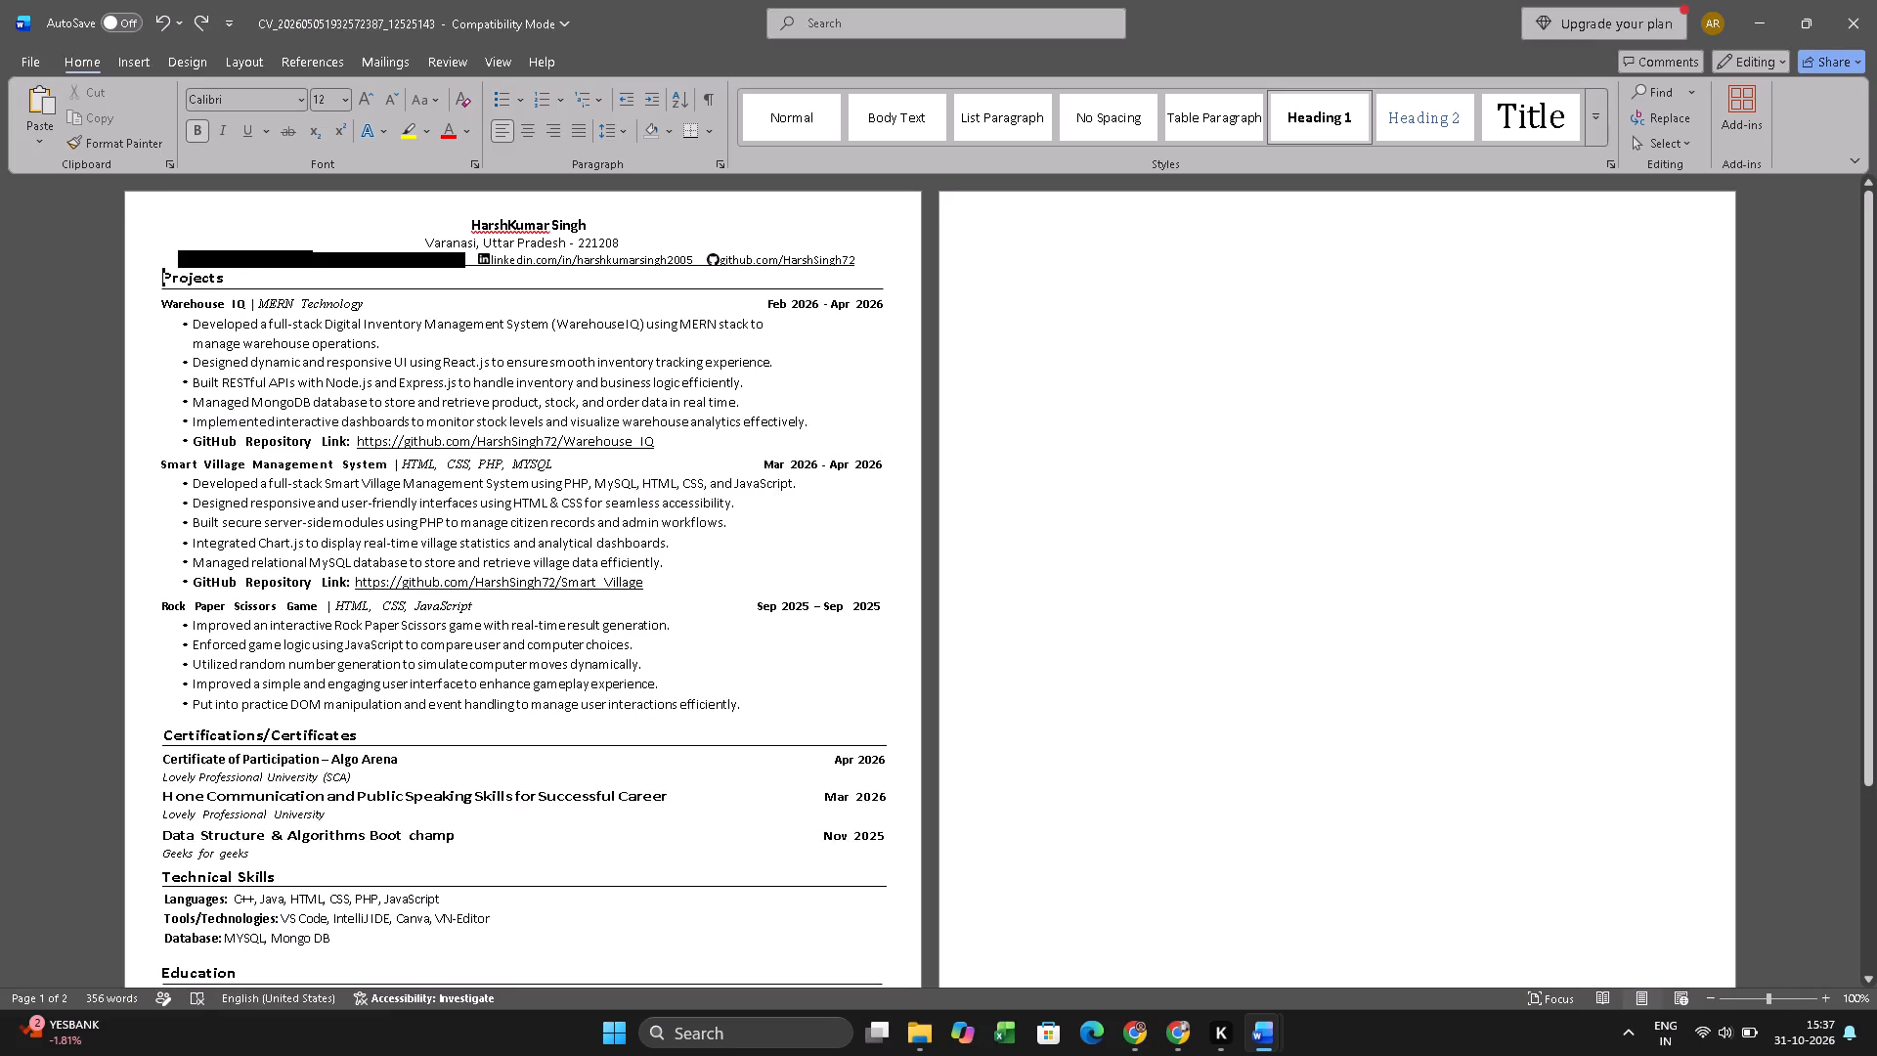
Add a line break after the GitHub link in the contact line, above Projects, and check the page layout.
click(868, 253)
key(shift+Return)
scroll(561, 482, down, 1)
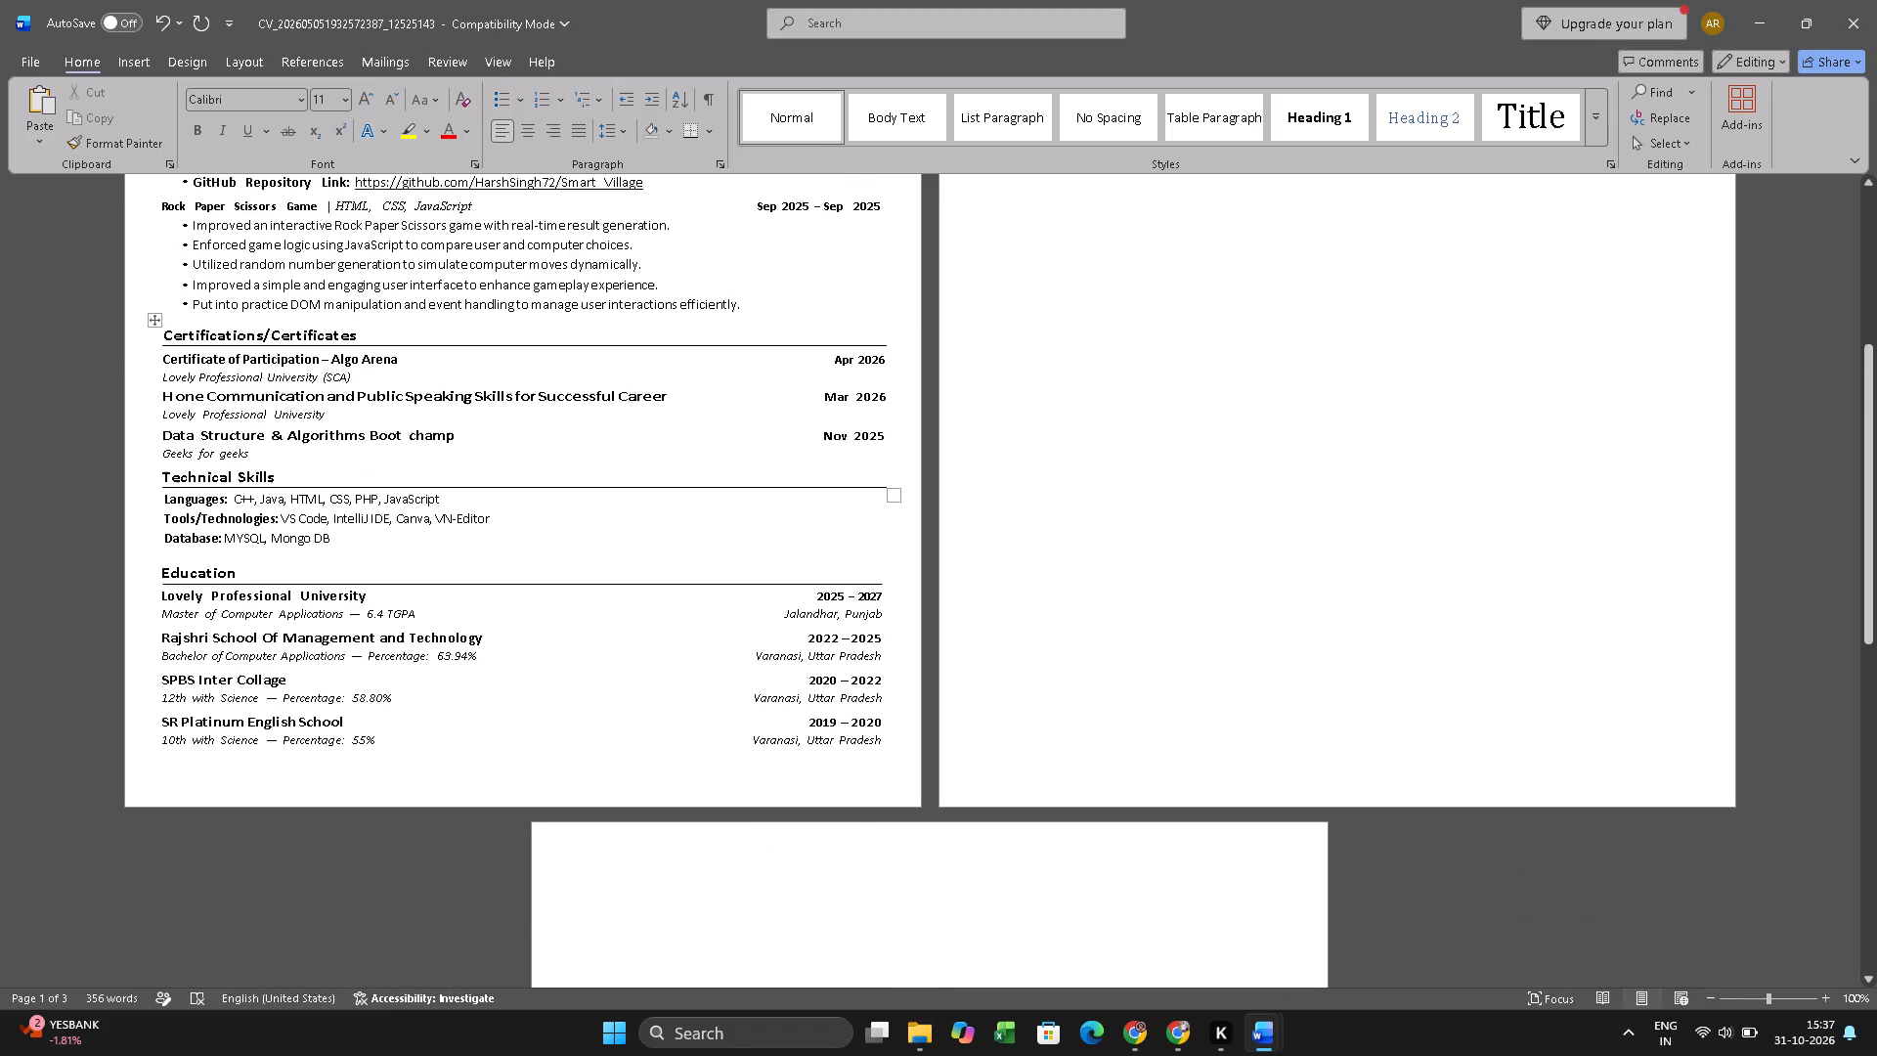
scroll(561, 482, down, 1)
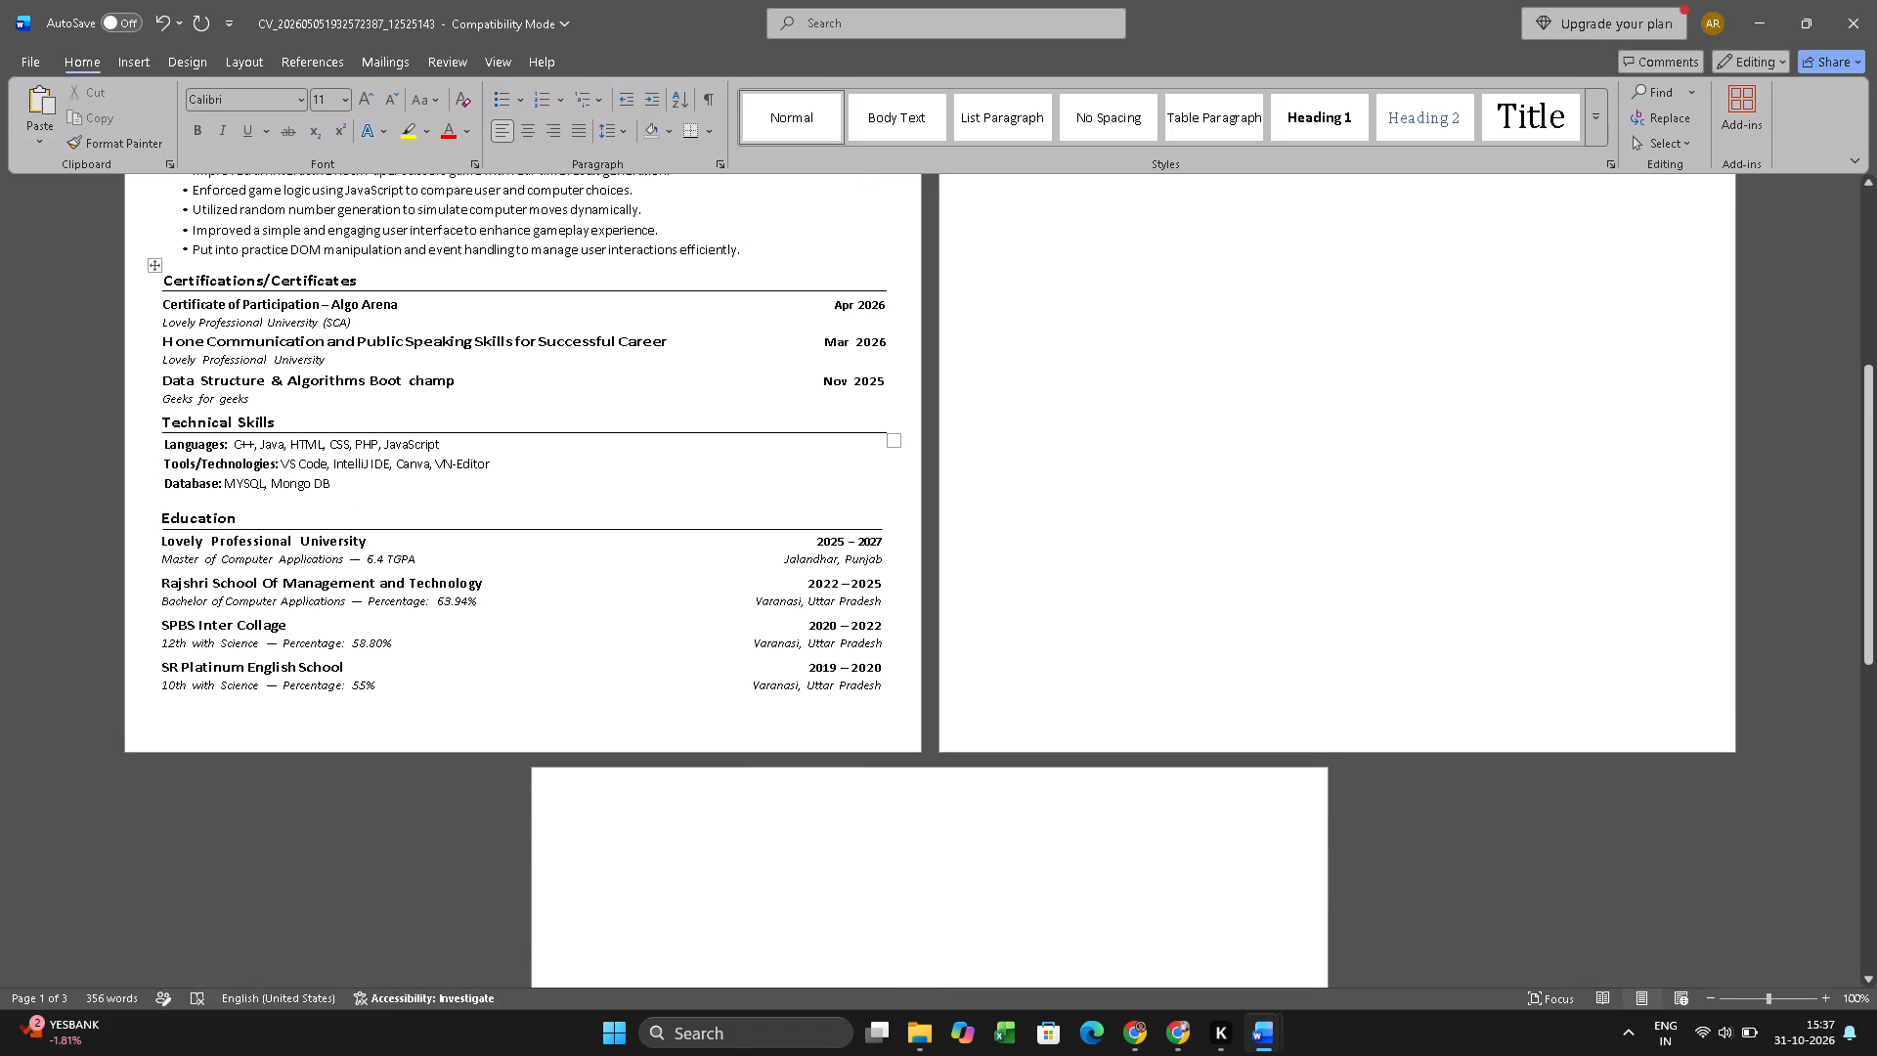
Add a line break after the Geeks for geeks line, above the Technical Skills heading.
click(891, 381)
click(271, 392)
key(shift+Return)
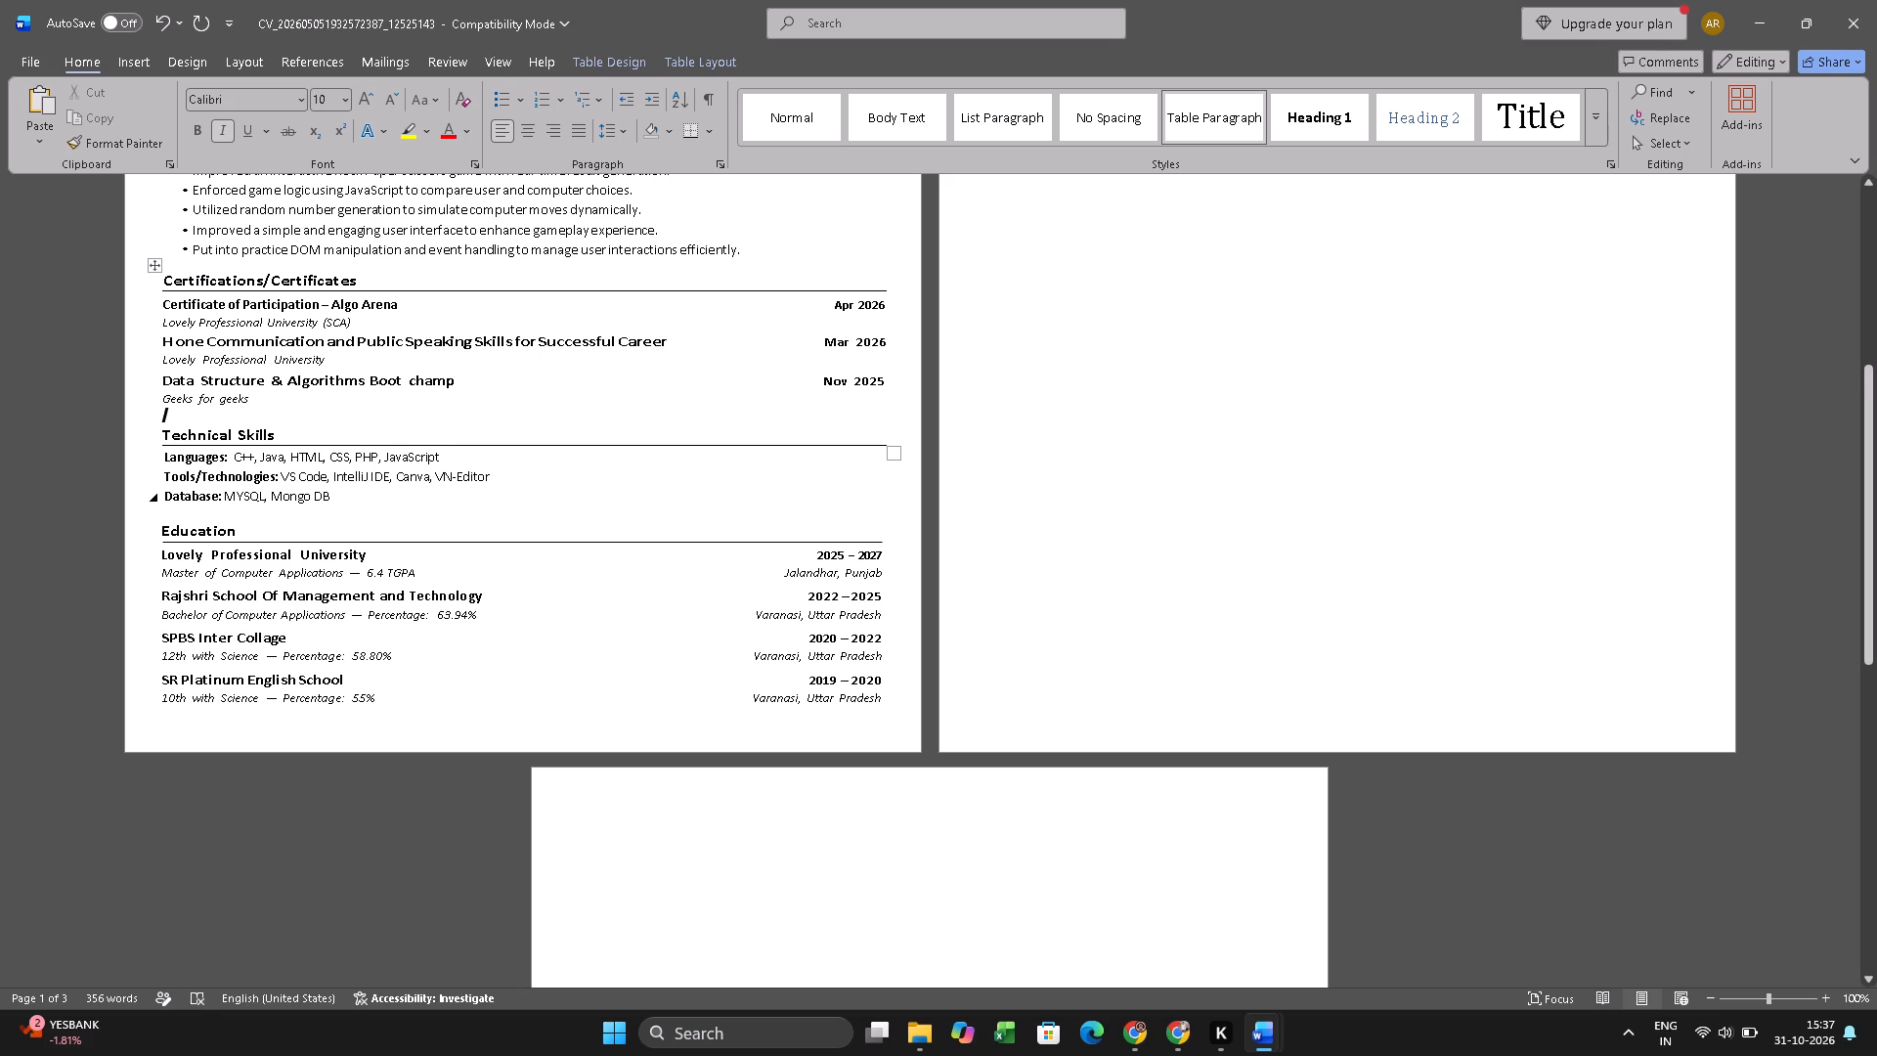
Insert a space between the run-together first and middle names in the name heading atop the CV.
scroll(470, 689, up, 3)
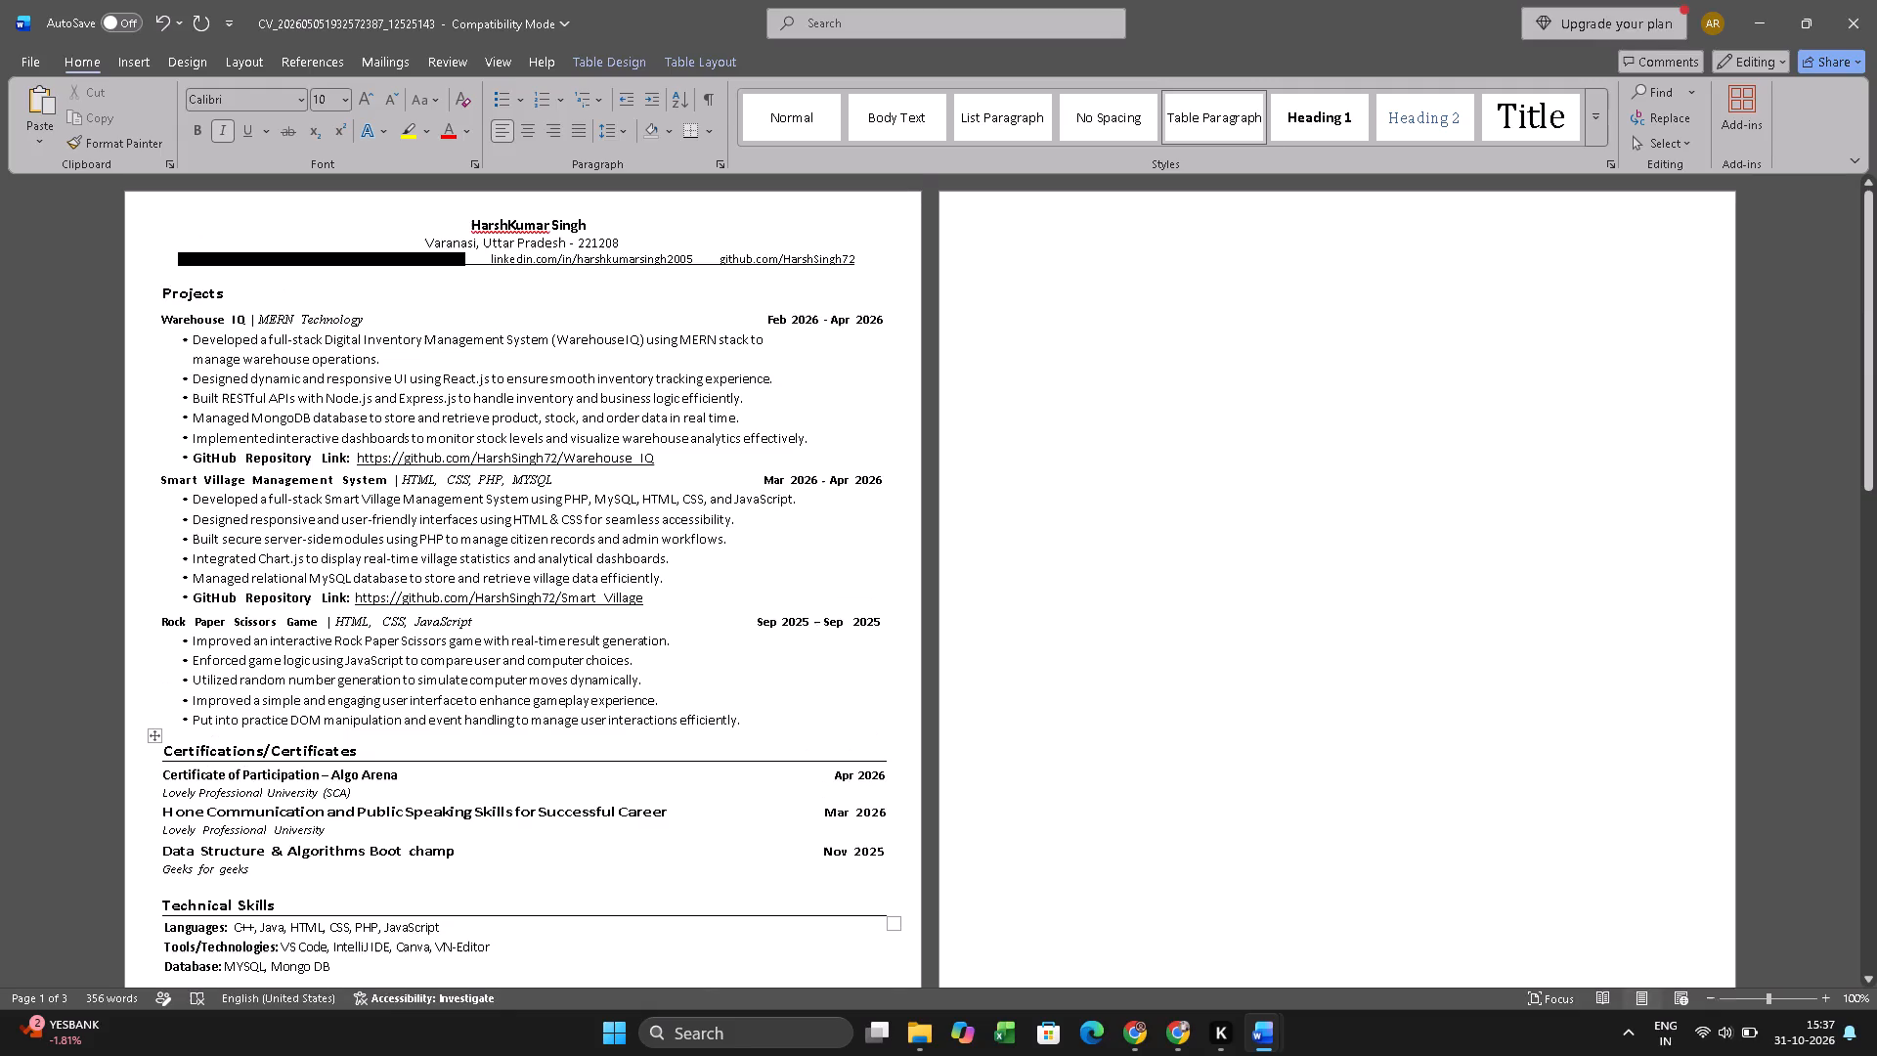
drag(470, 689, 478, 422)
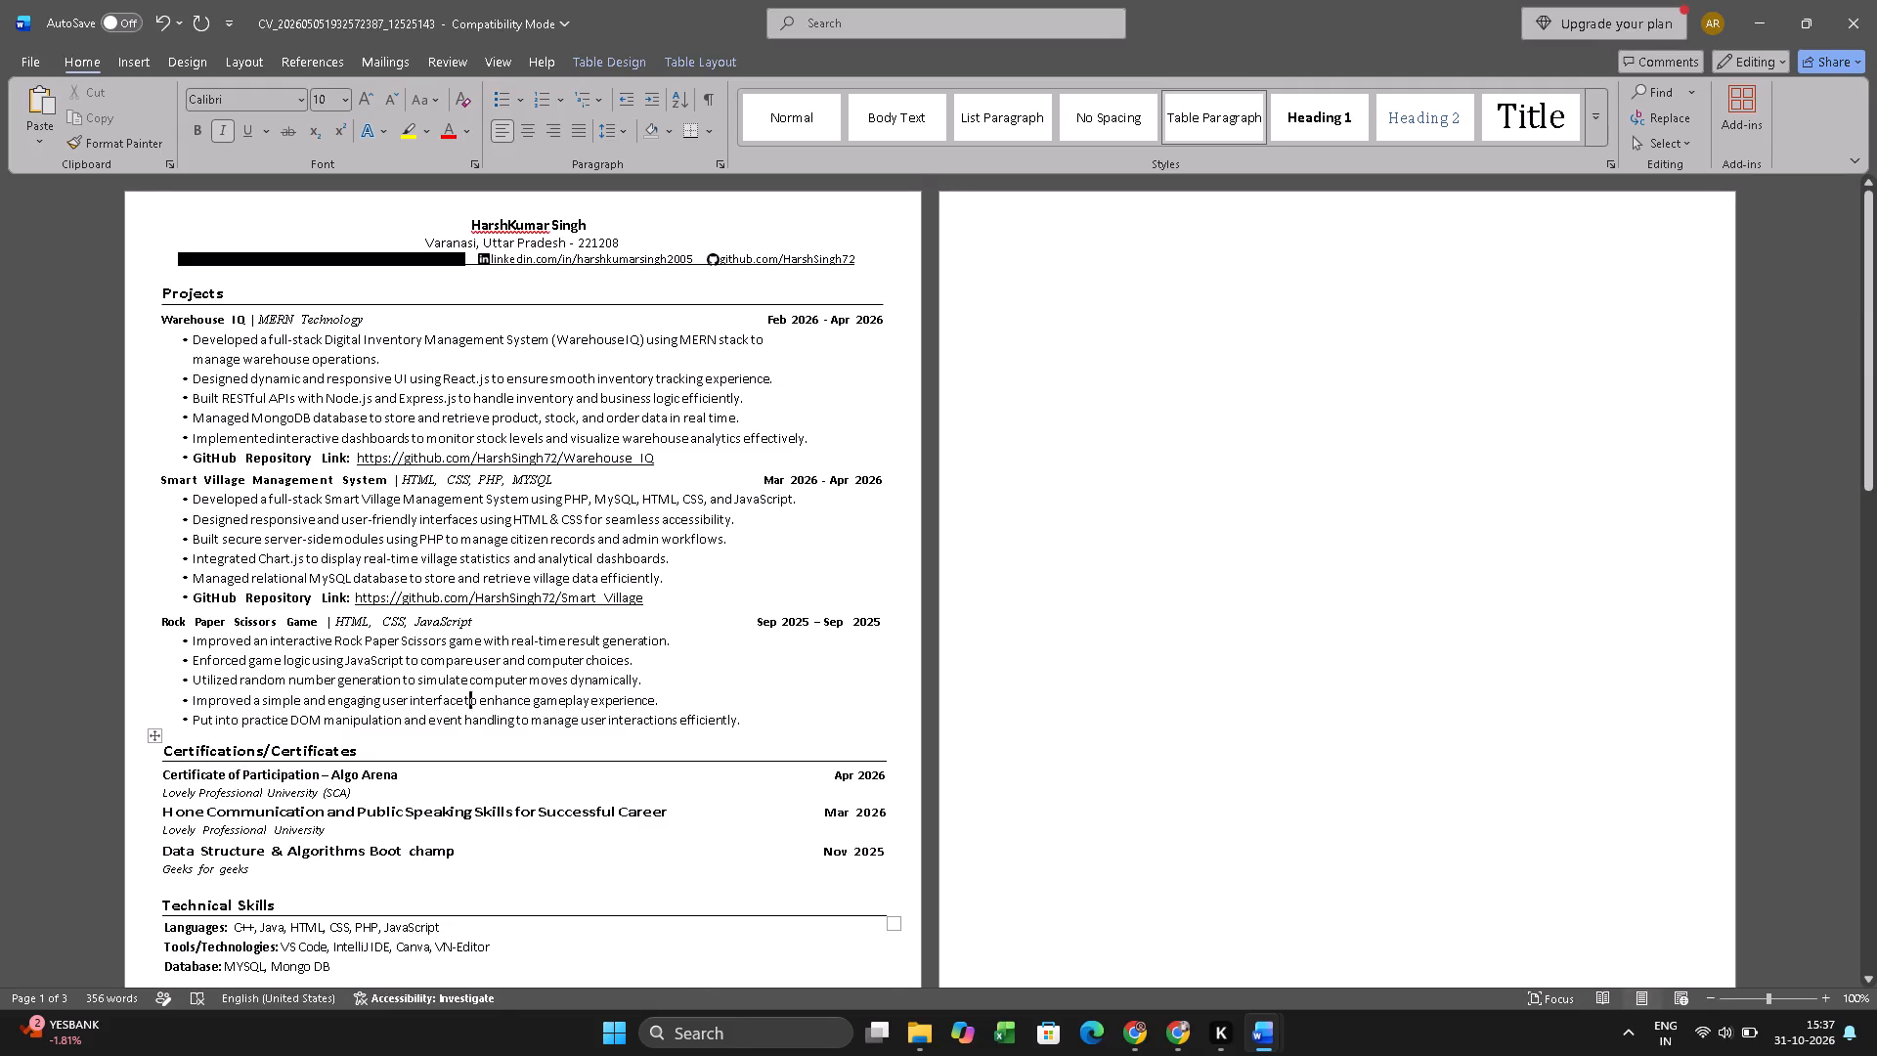
drag(478, 422, 533, 88)
click(505, 219)
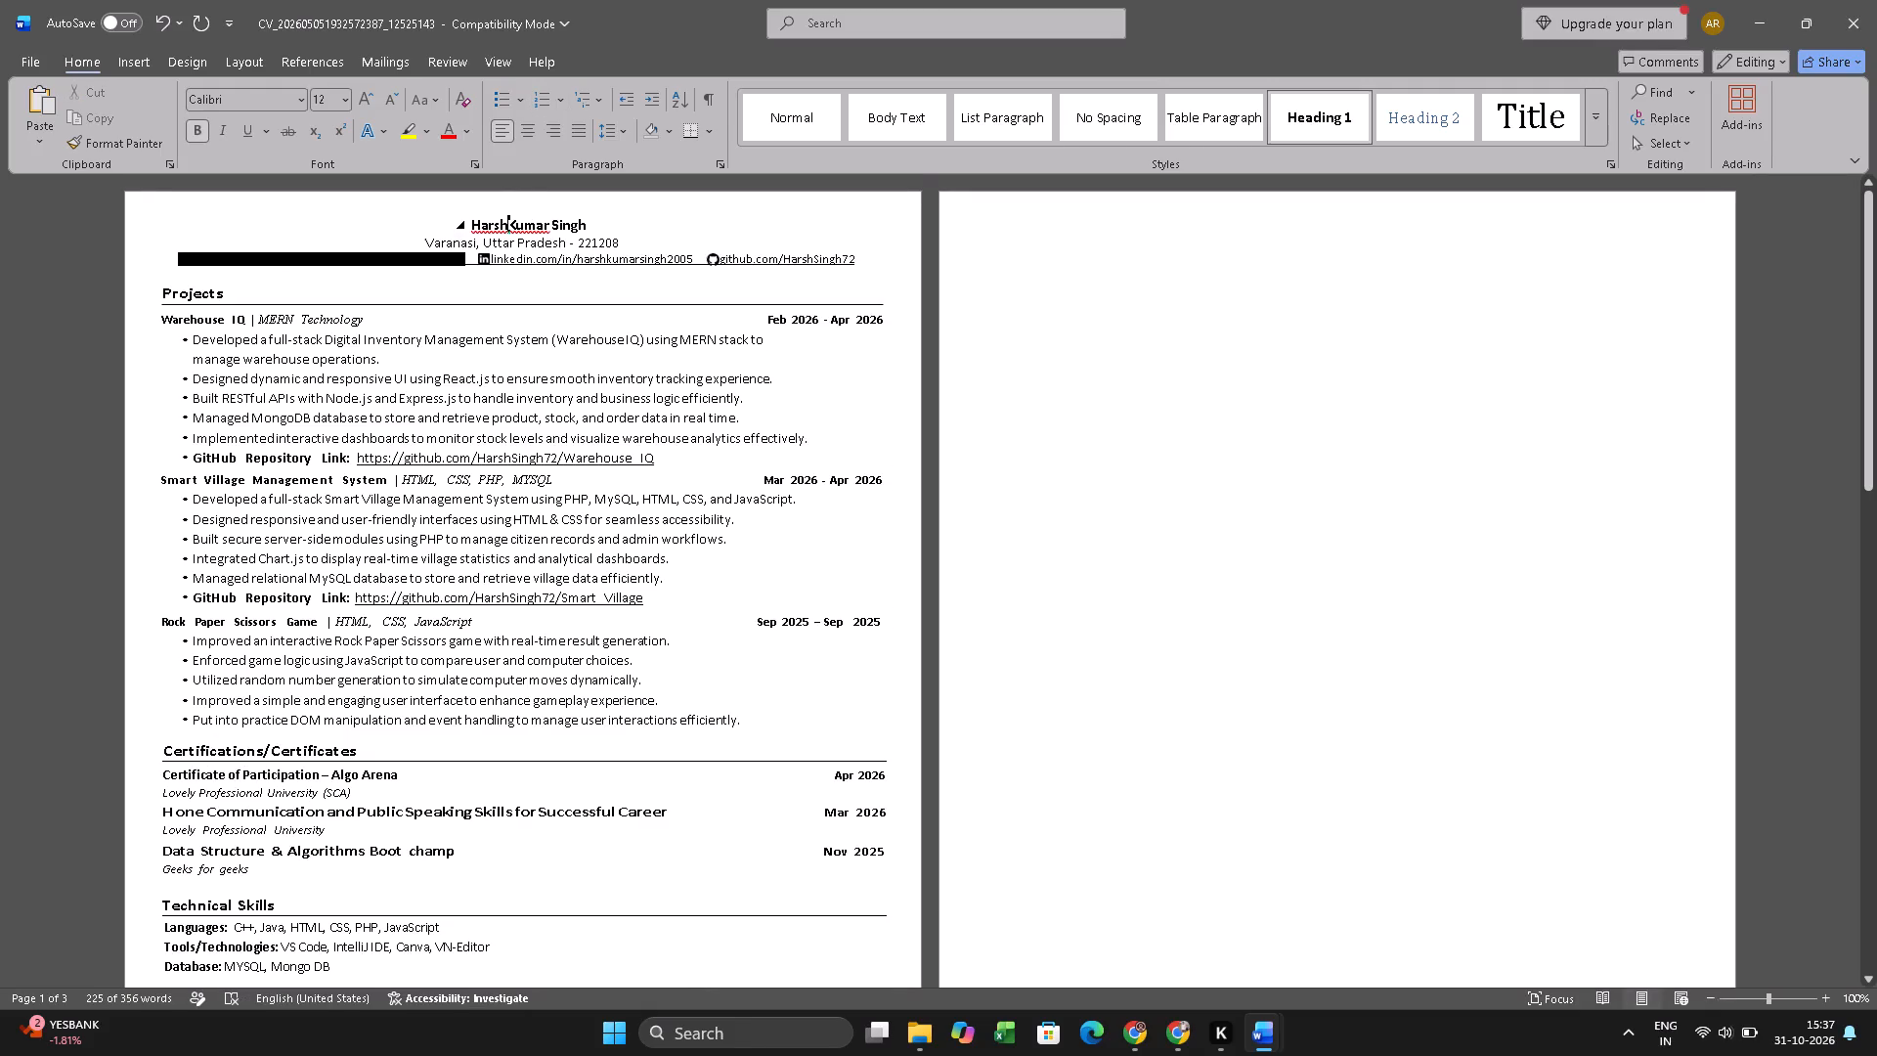
key(space)
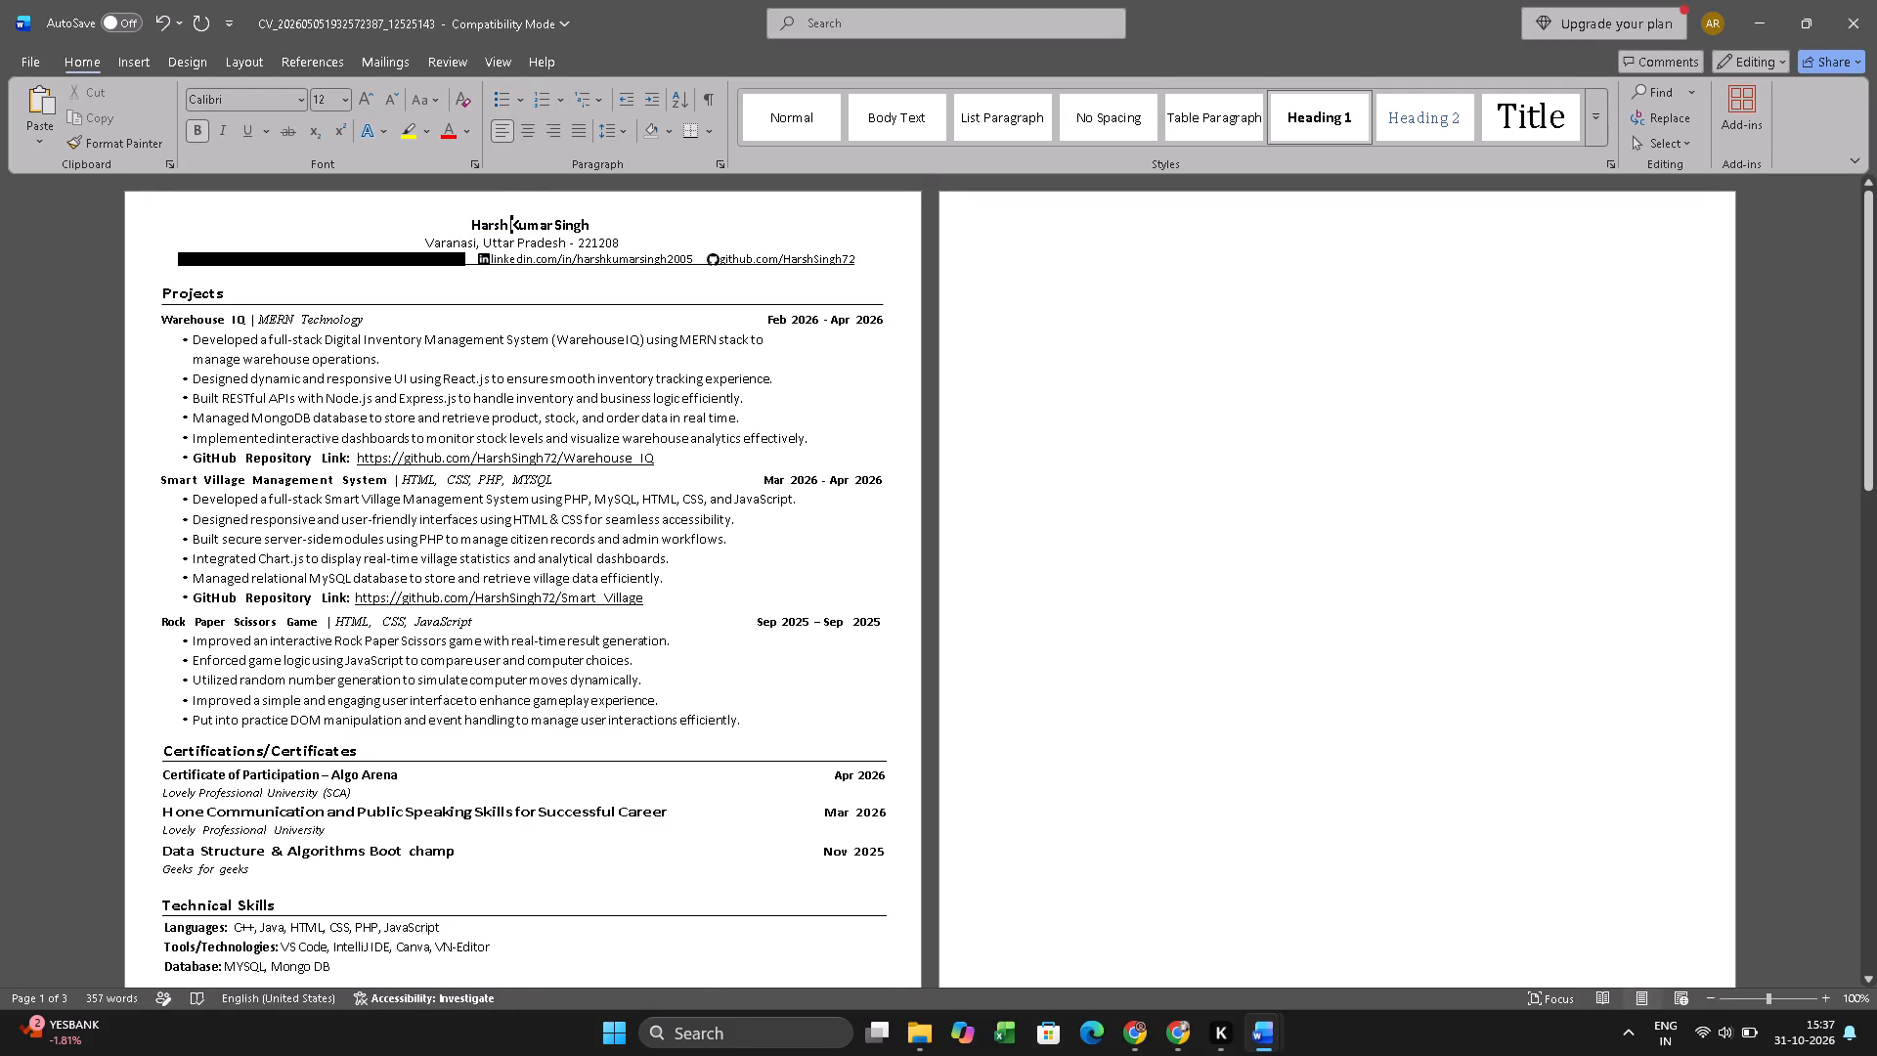
Change the Master of Computer Applications grade under Education to 6.75 CGPA.
scroll(574, 361, down, 1)
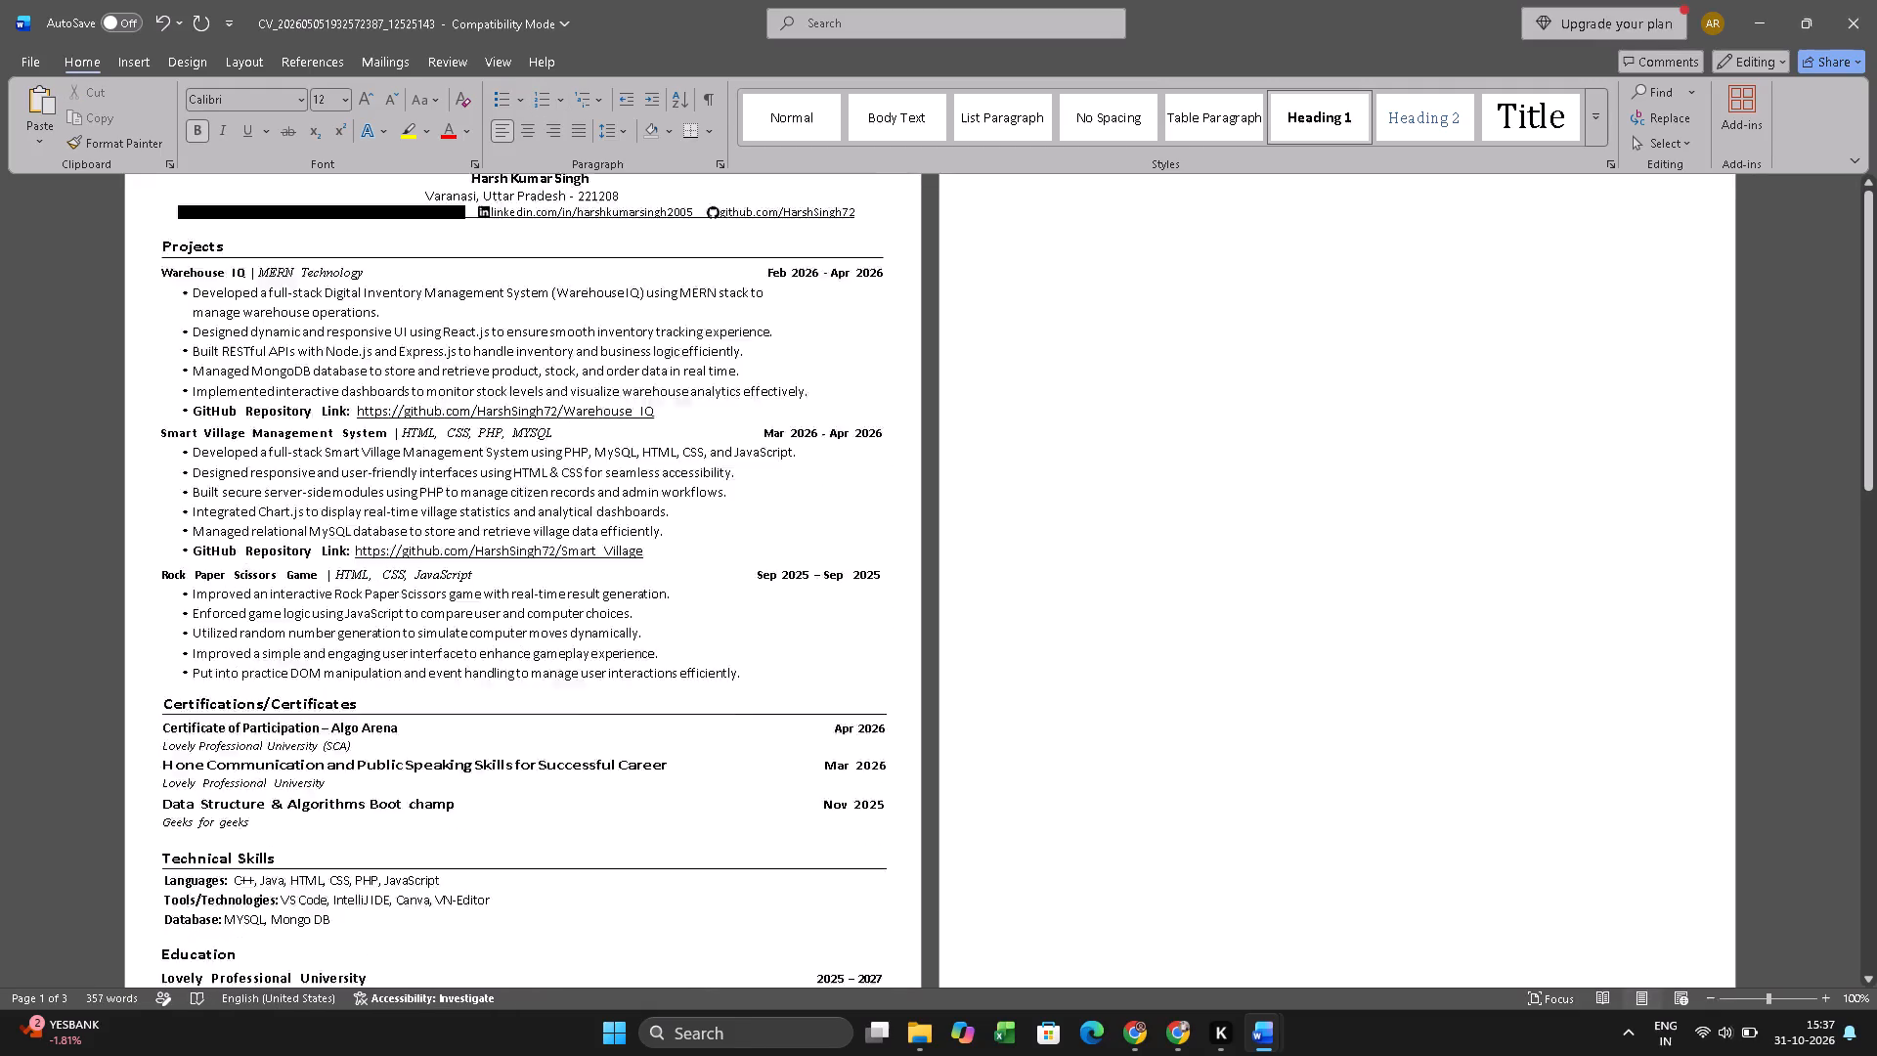
scroll(574, 361, down, 1)
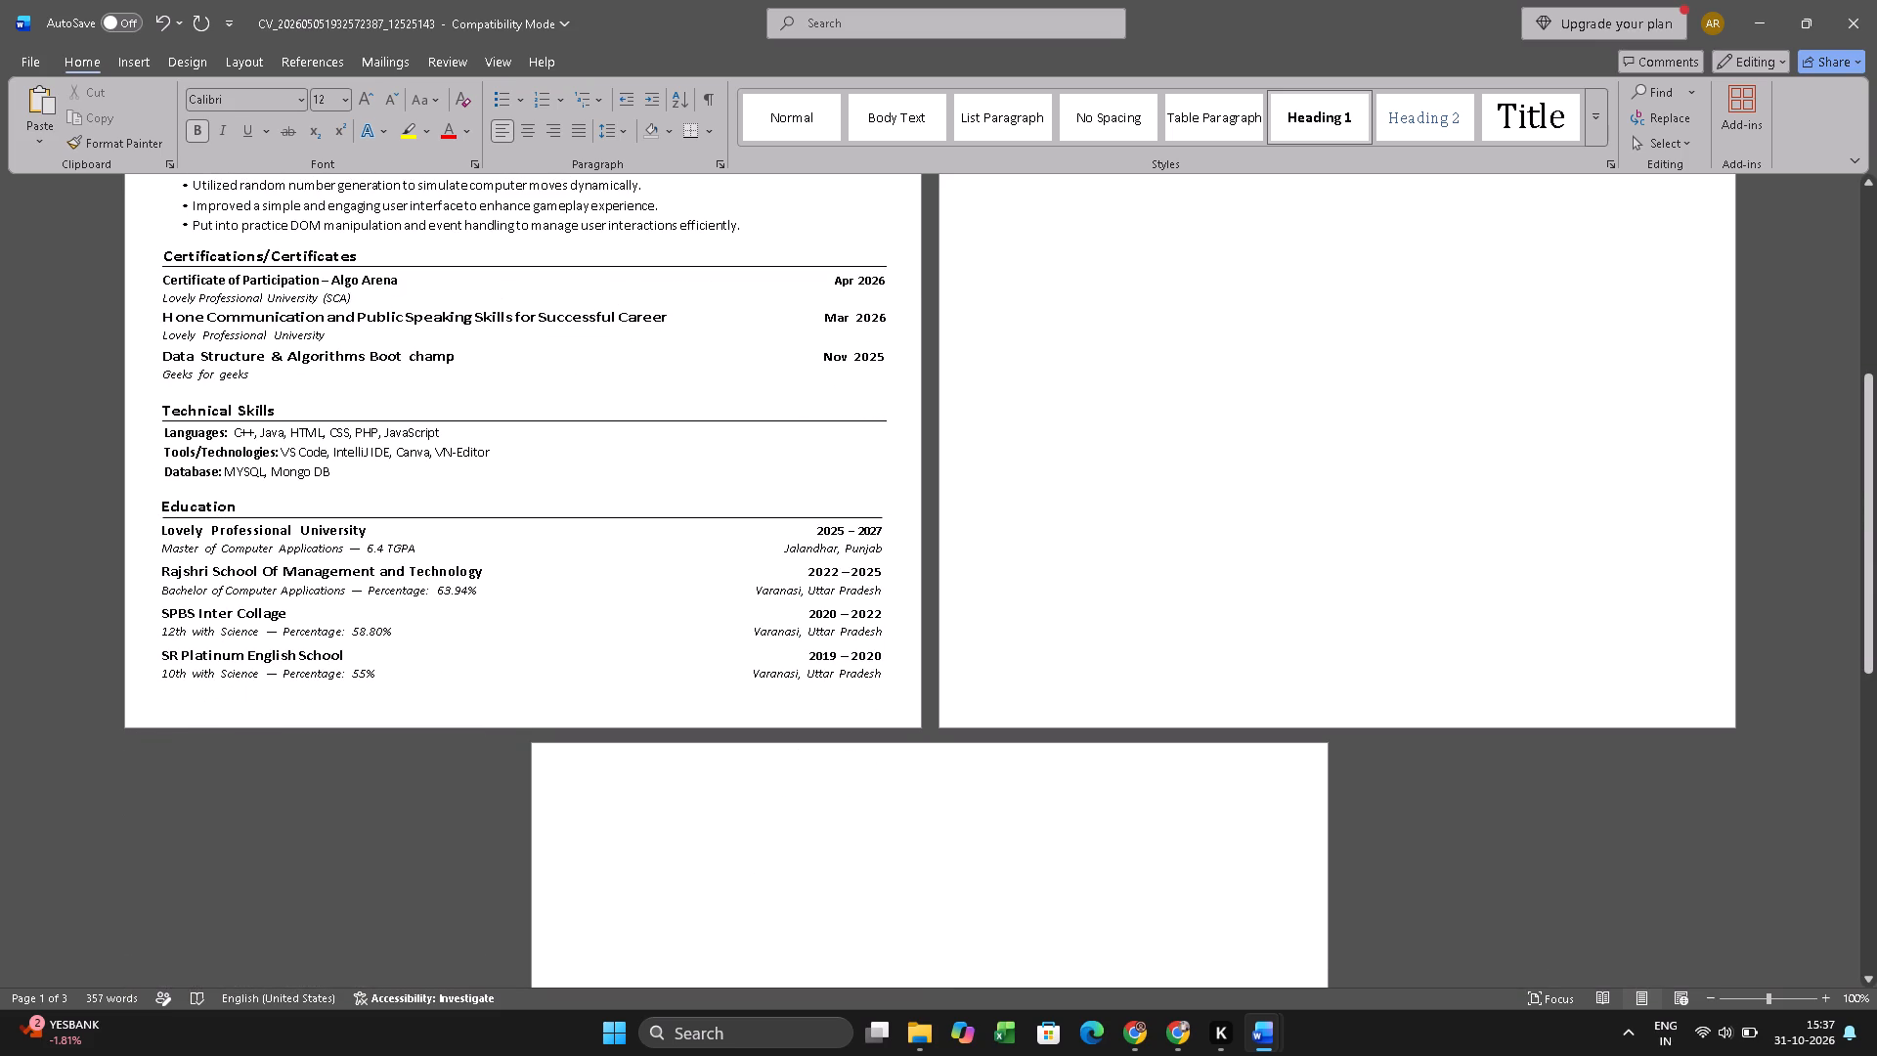
click(385, 553)
key(BackSpace)
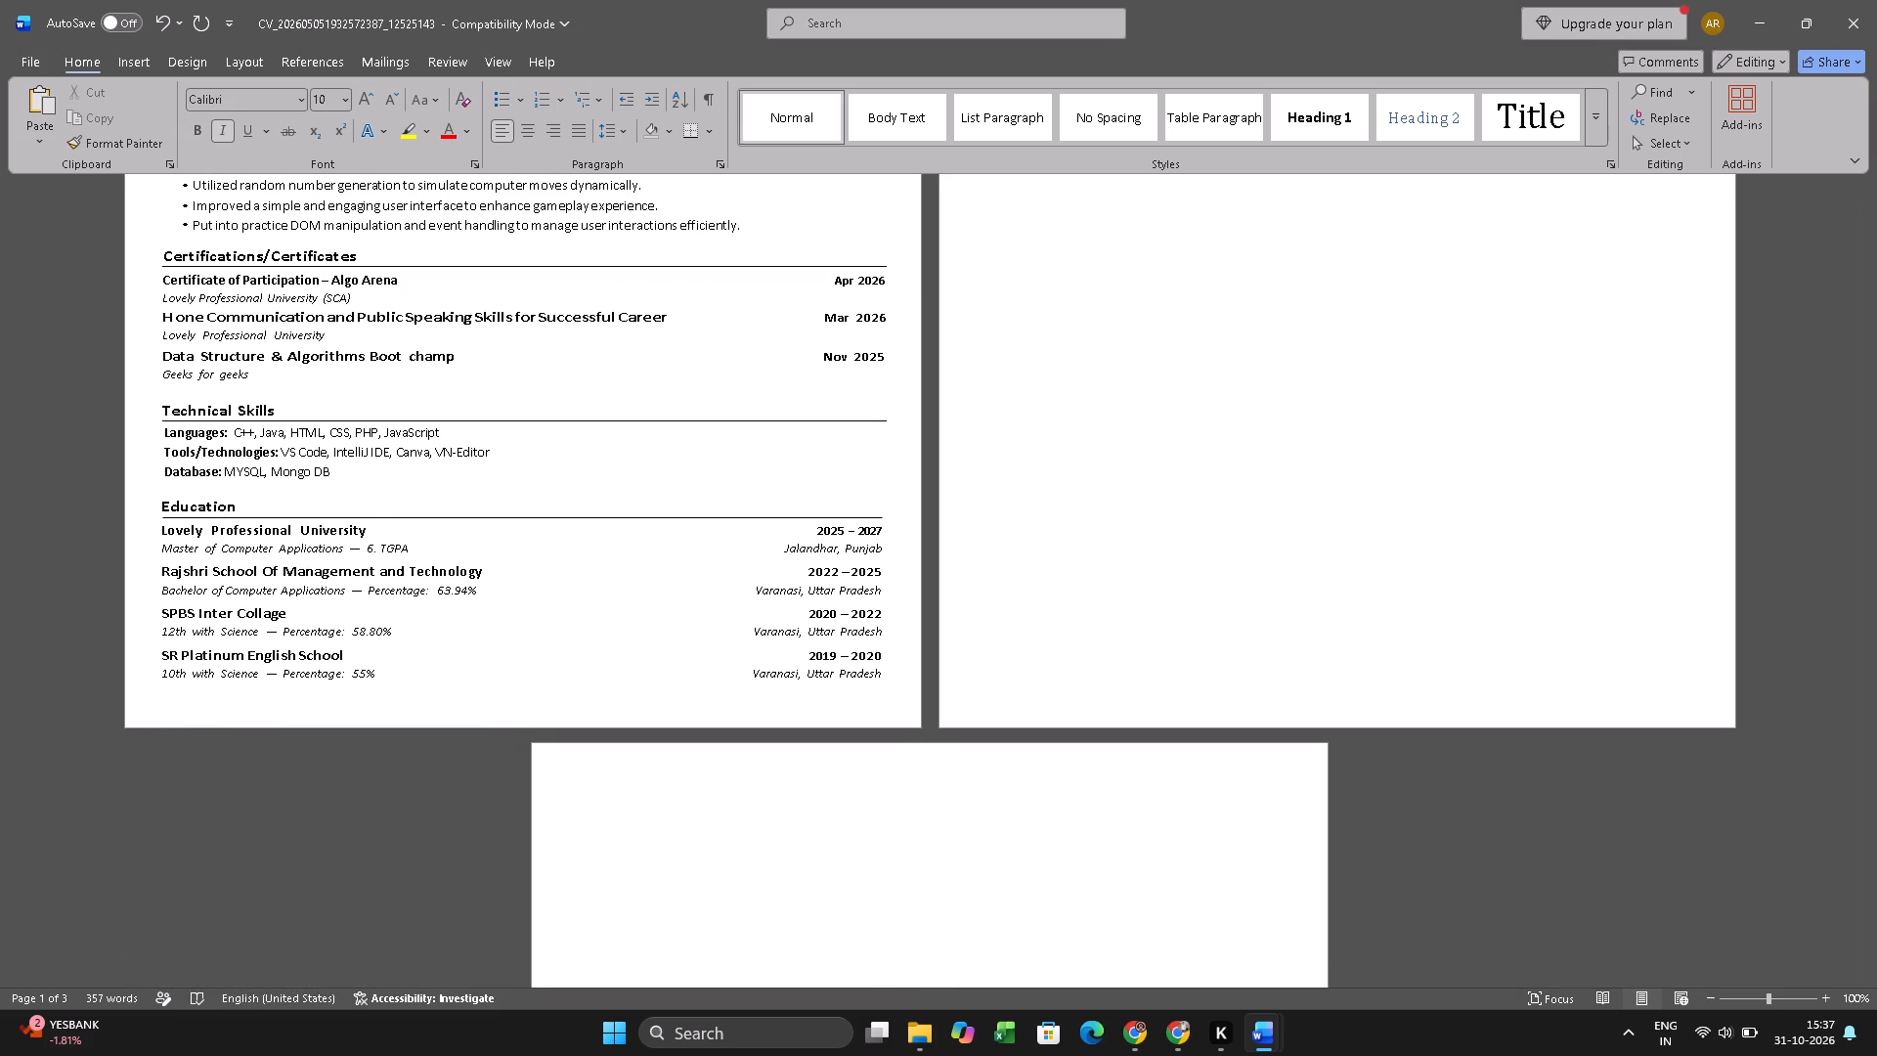
text(75)
key(Right)
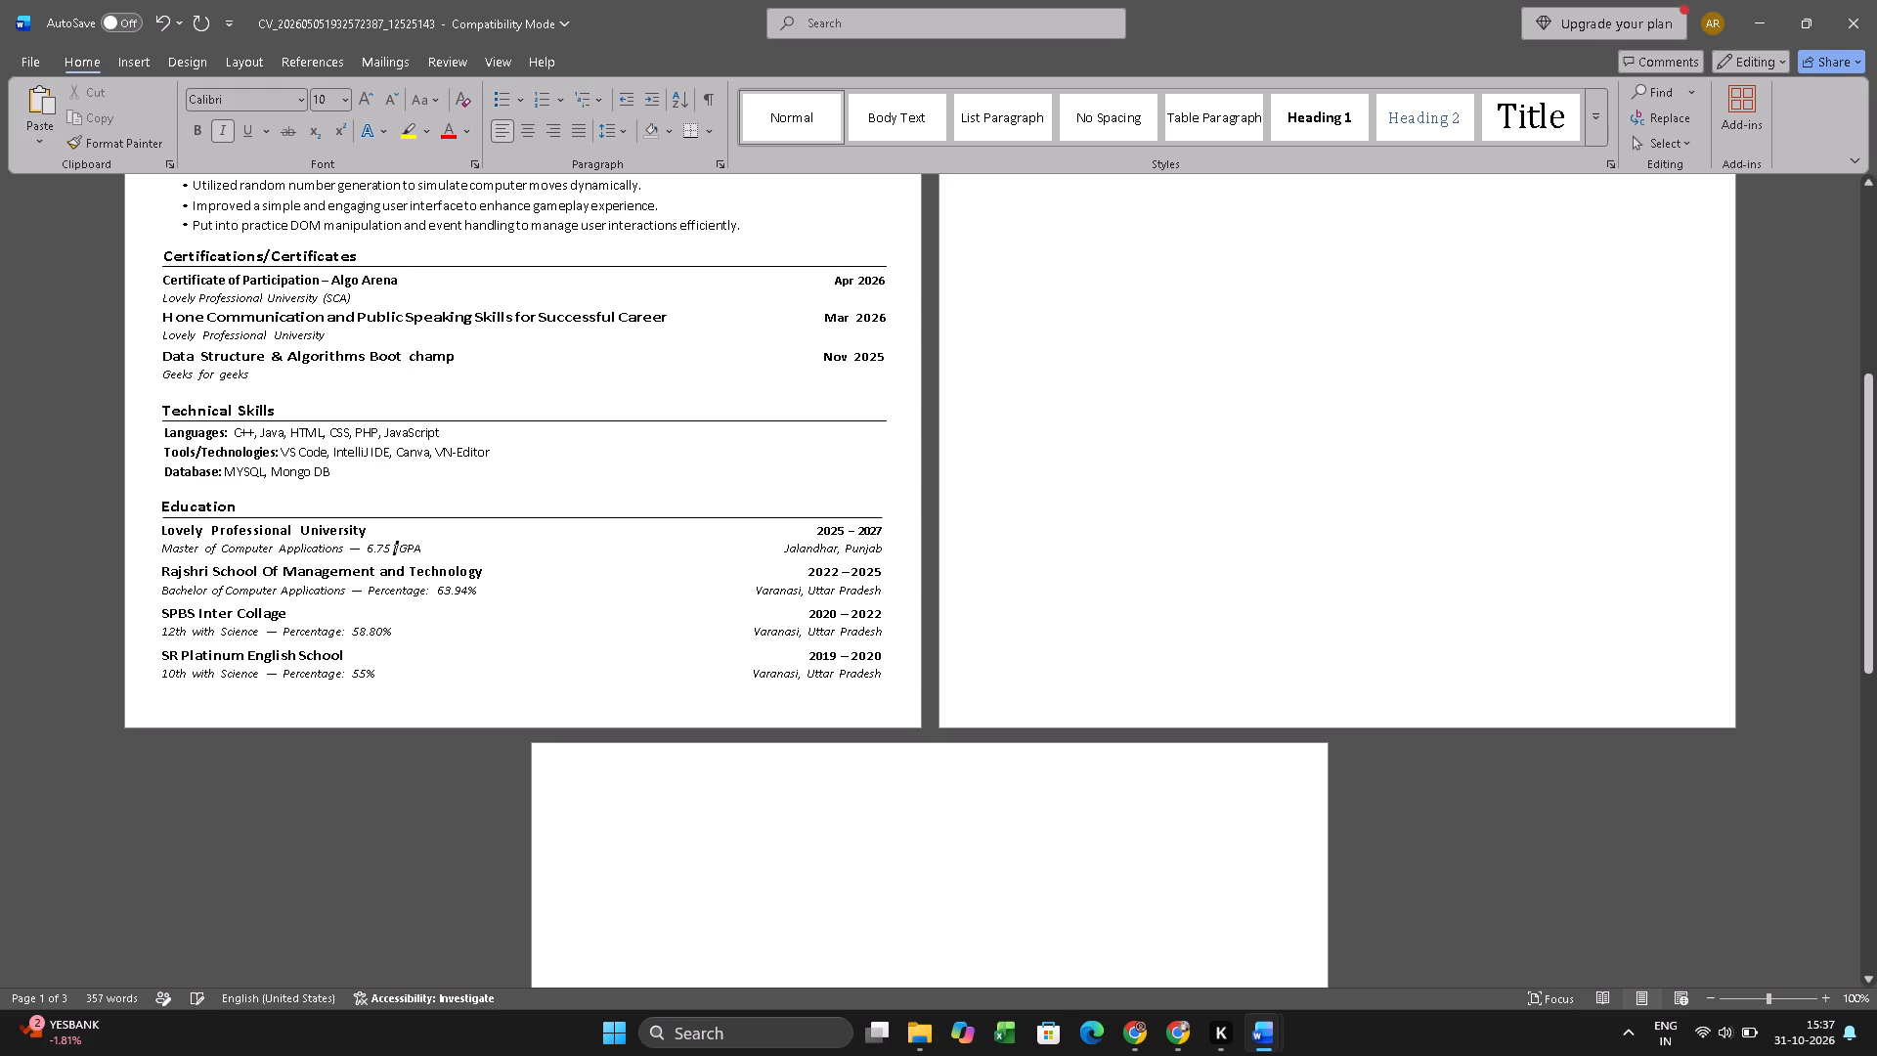
key(Right)
key(BackSpace)
key(shift+c)
Start saving a copy of the CV in the Downloads folder with PDF as the file type.
scroll(565, 551, up, 2)
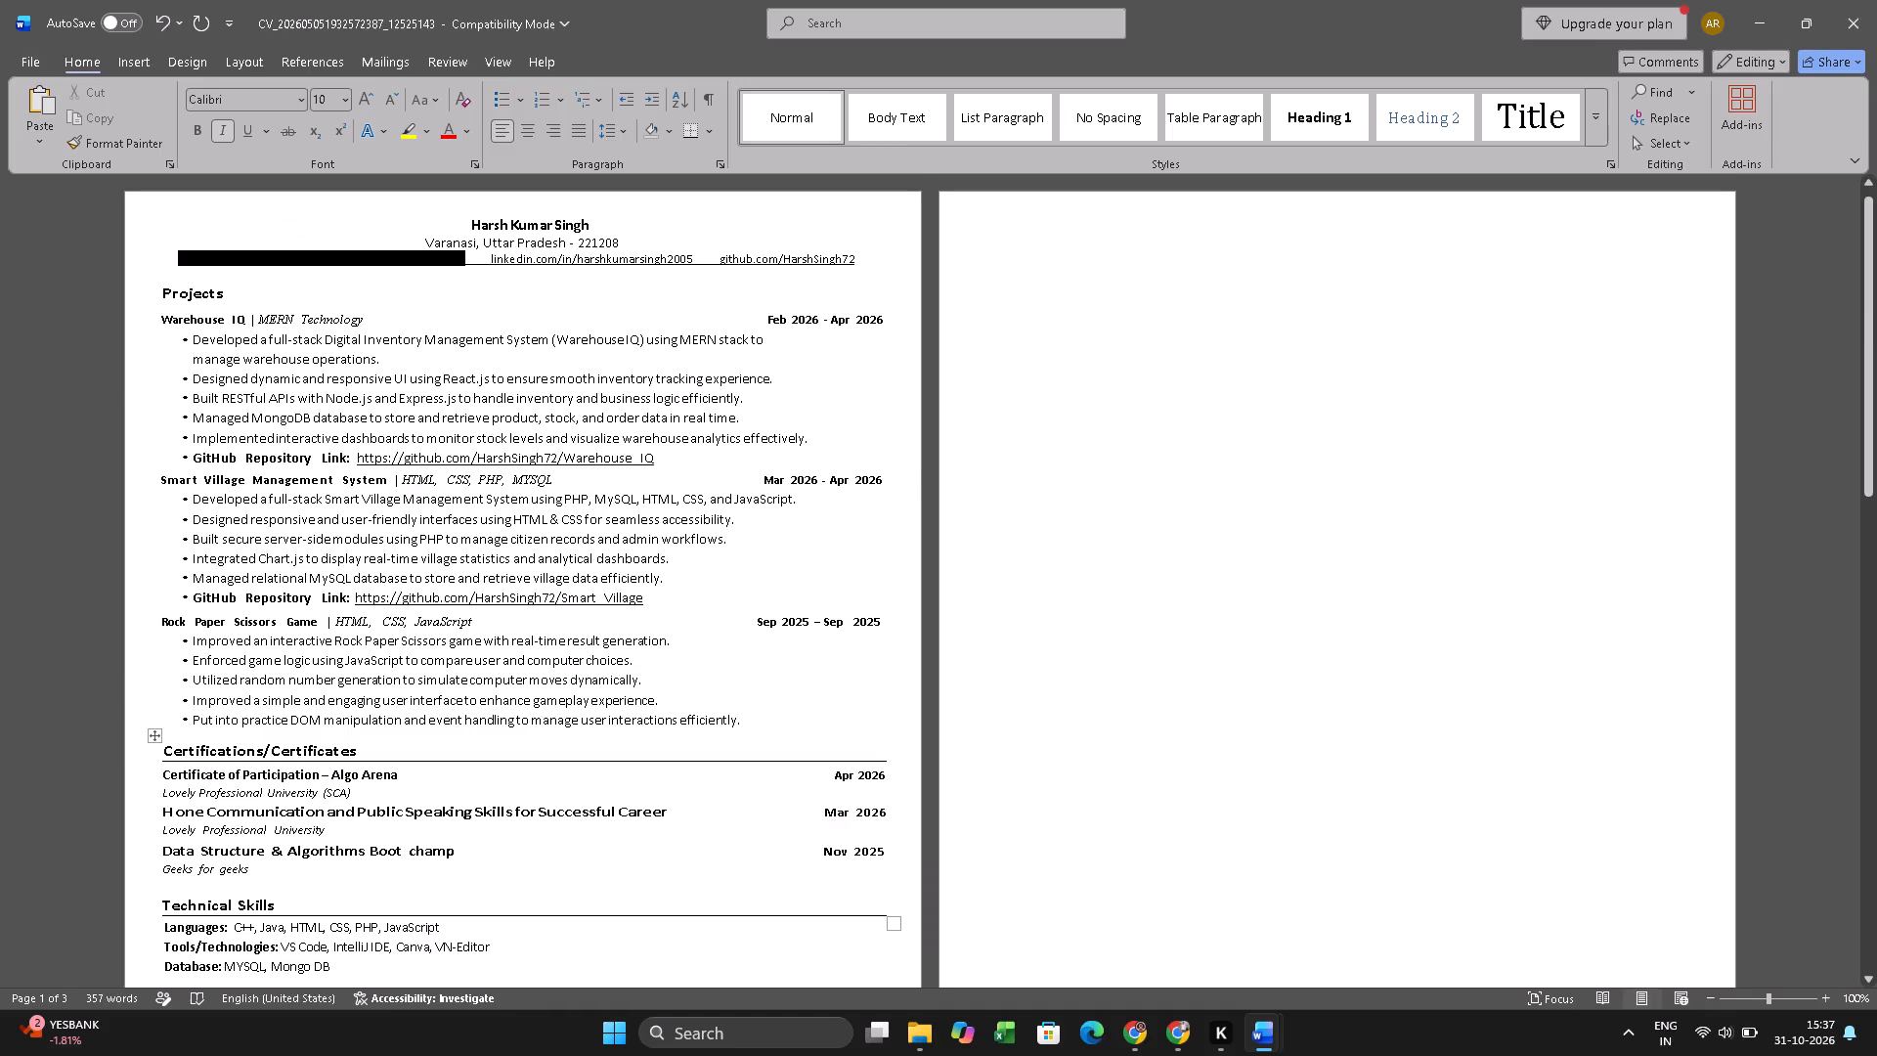
click(39, 61)
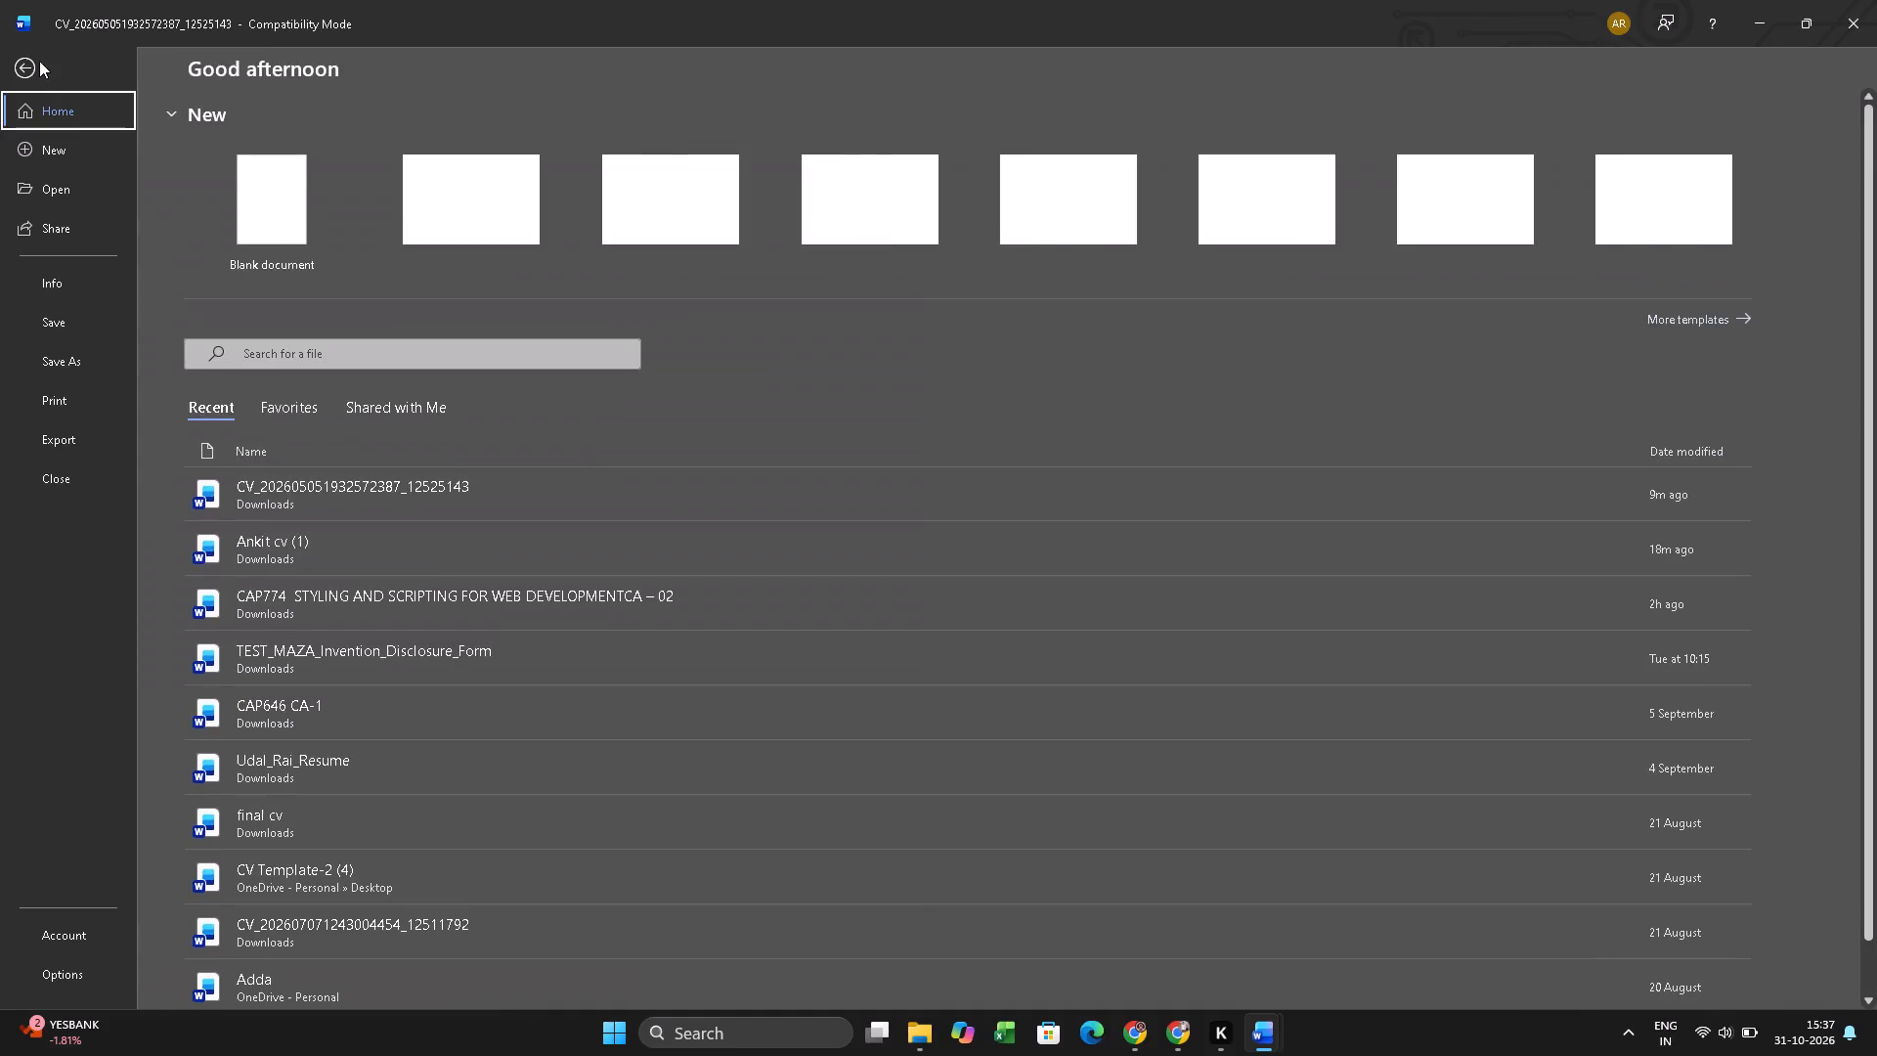
click(65, 358)
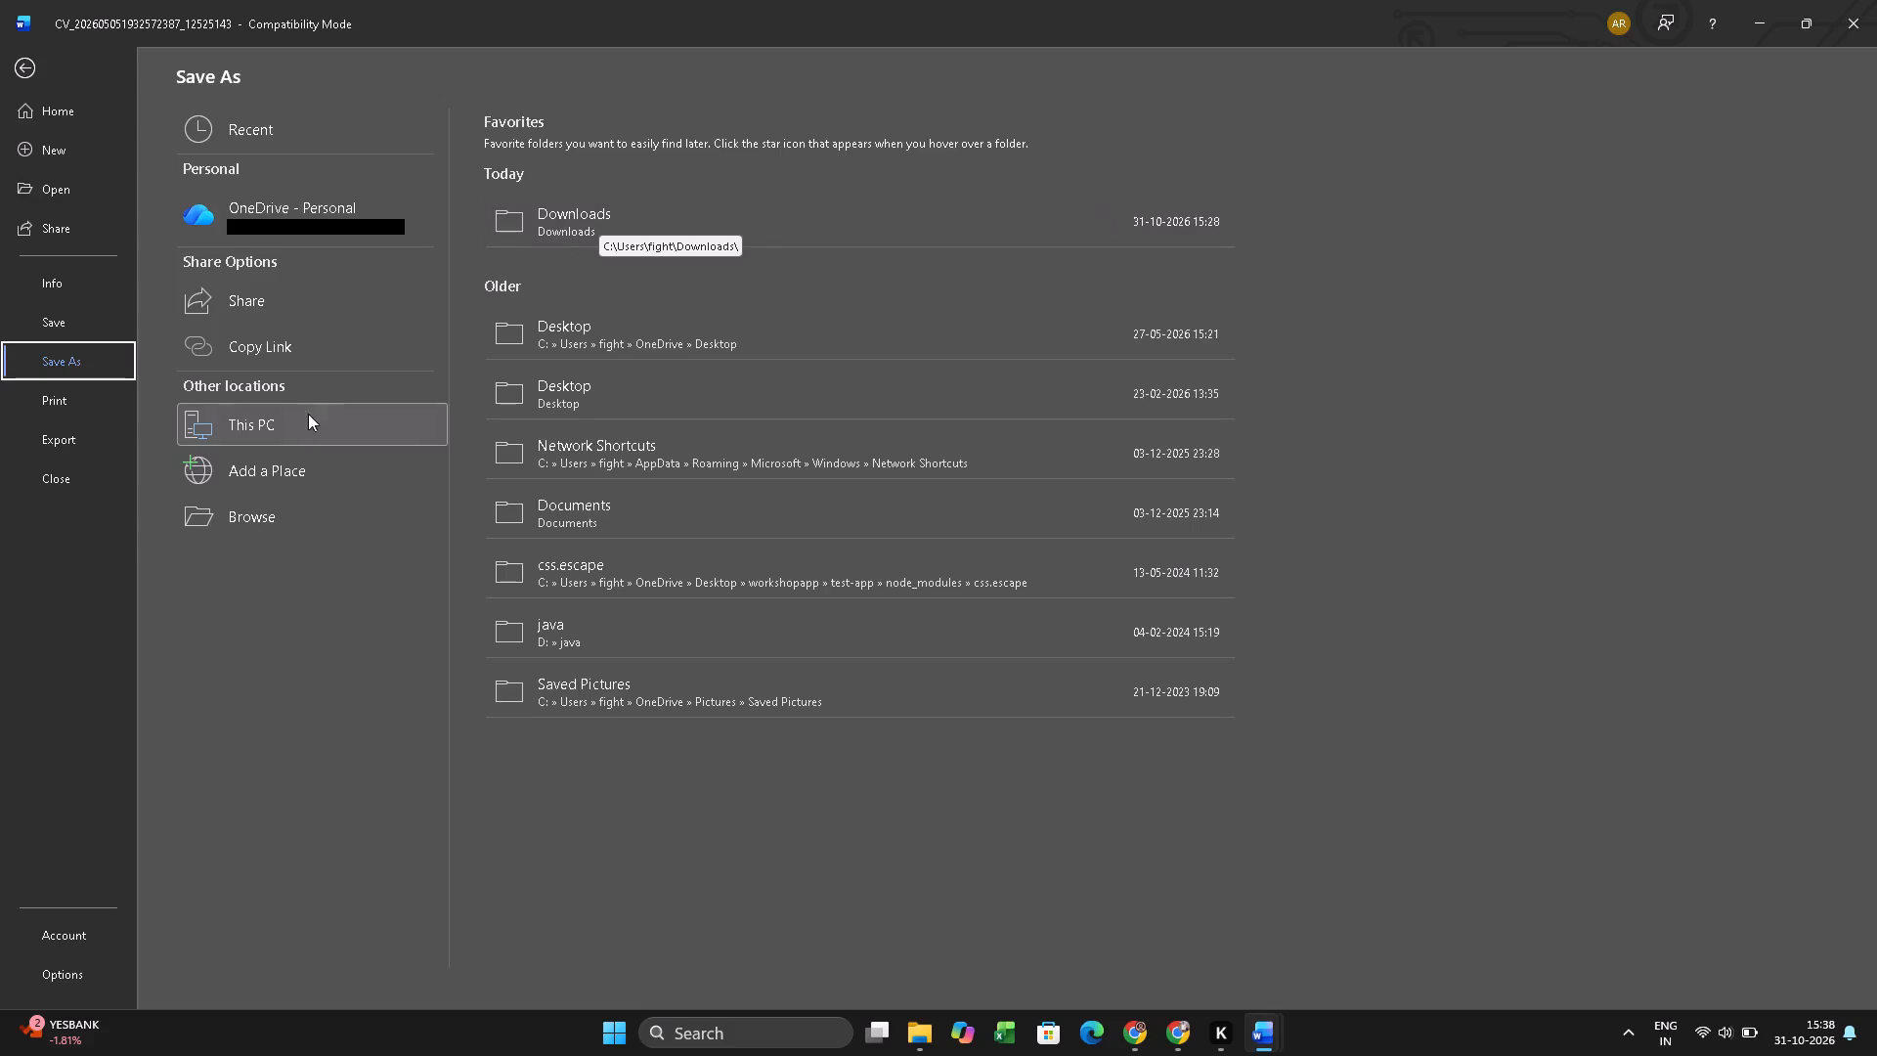
click(257, 514)
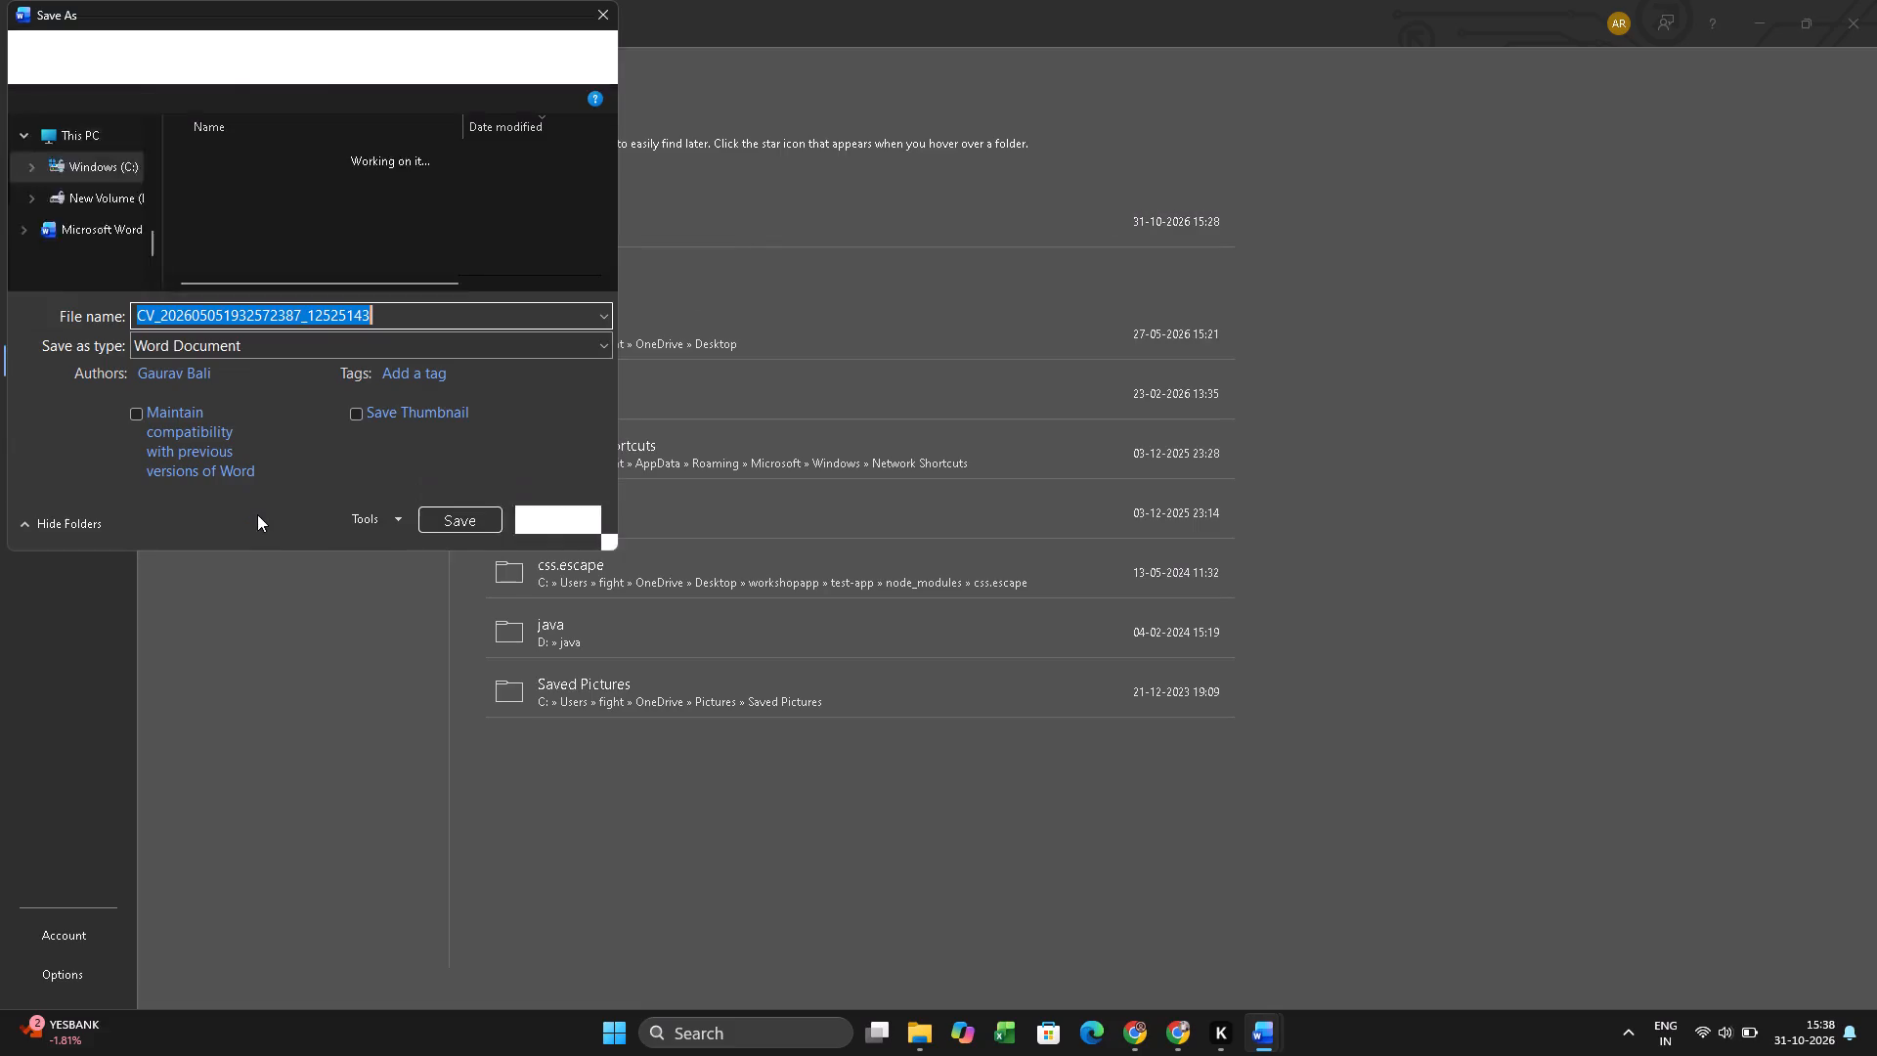
click(498, 348)
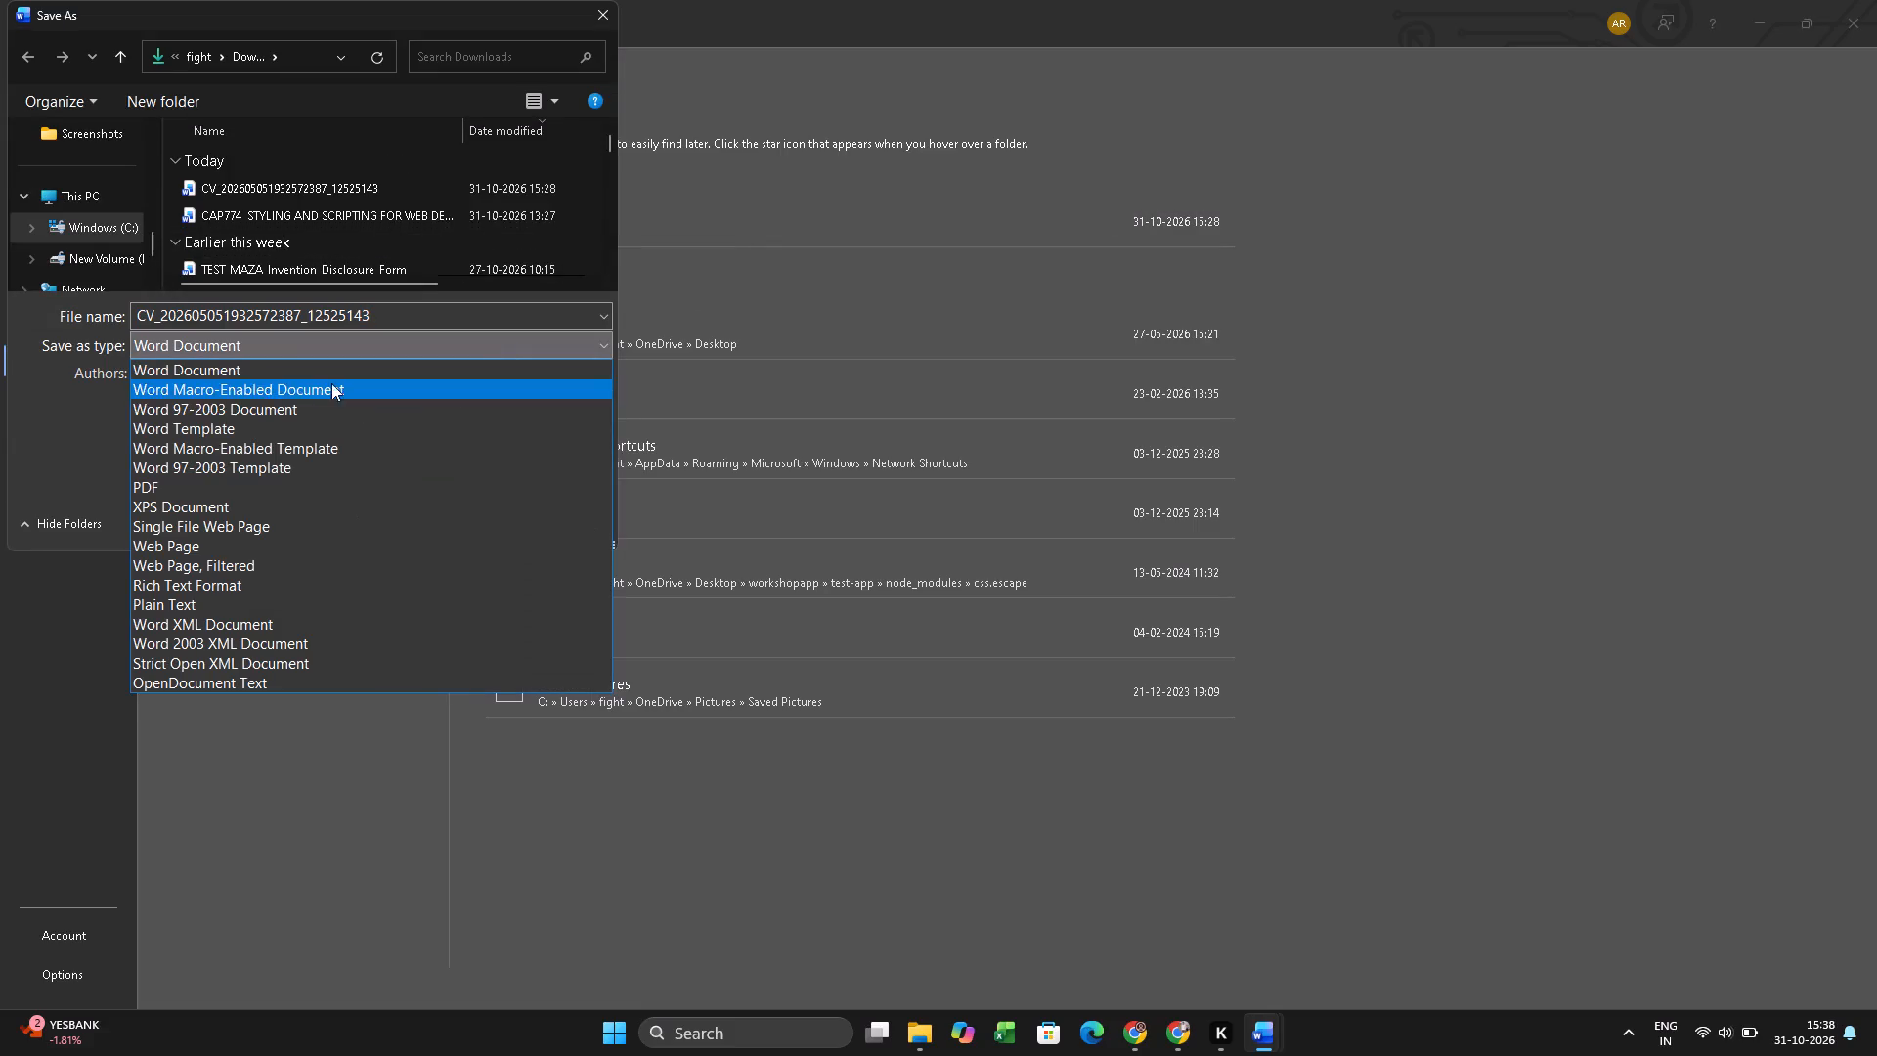
click(186, 484)
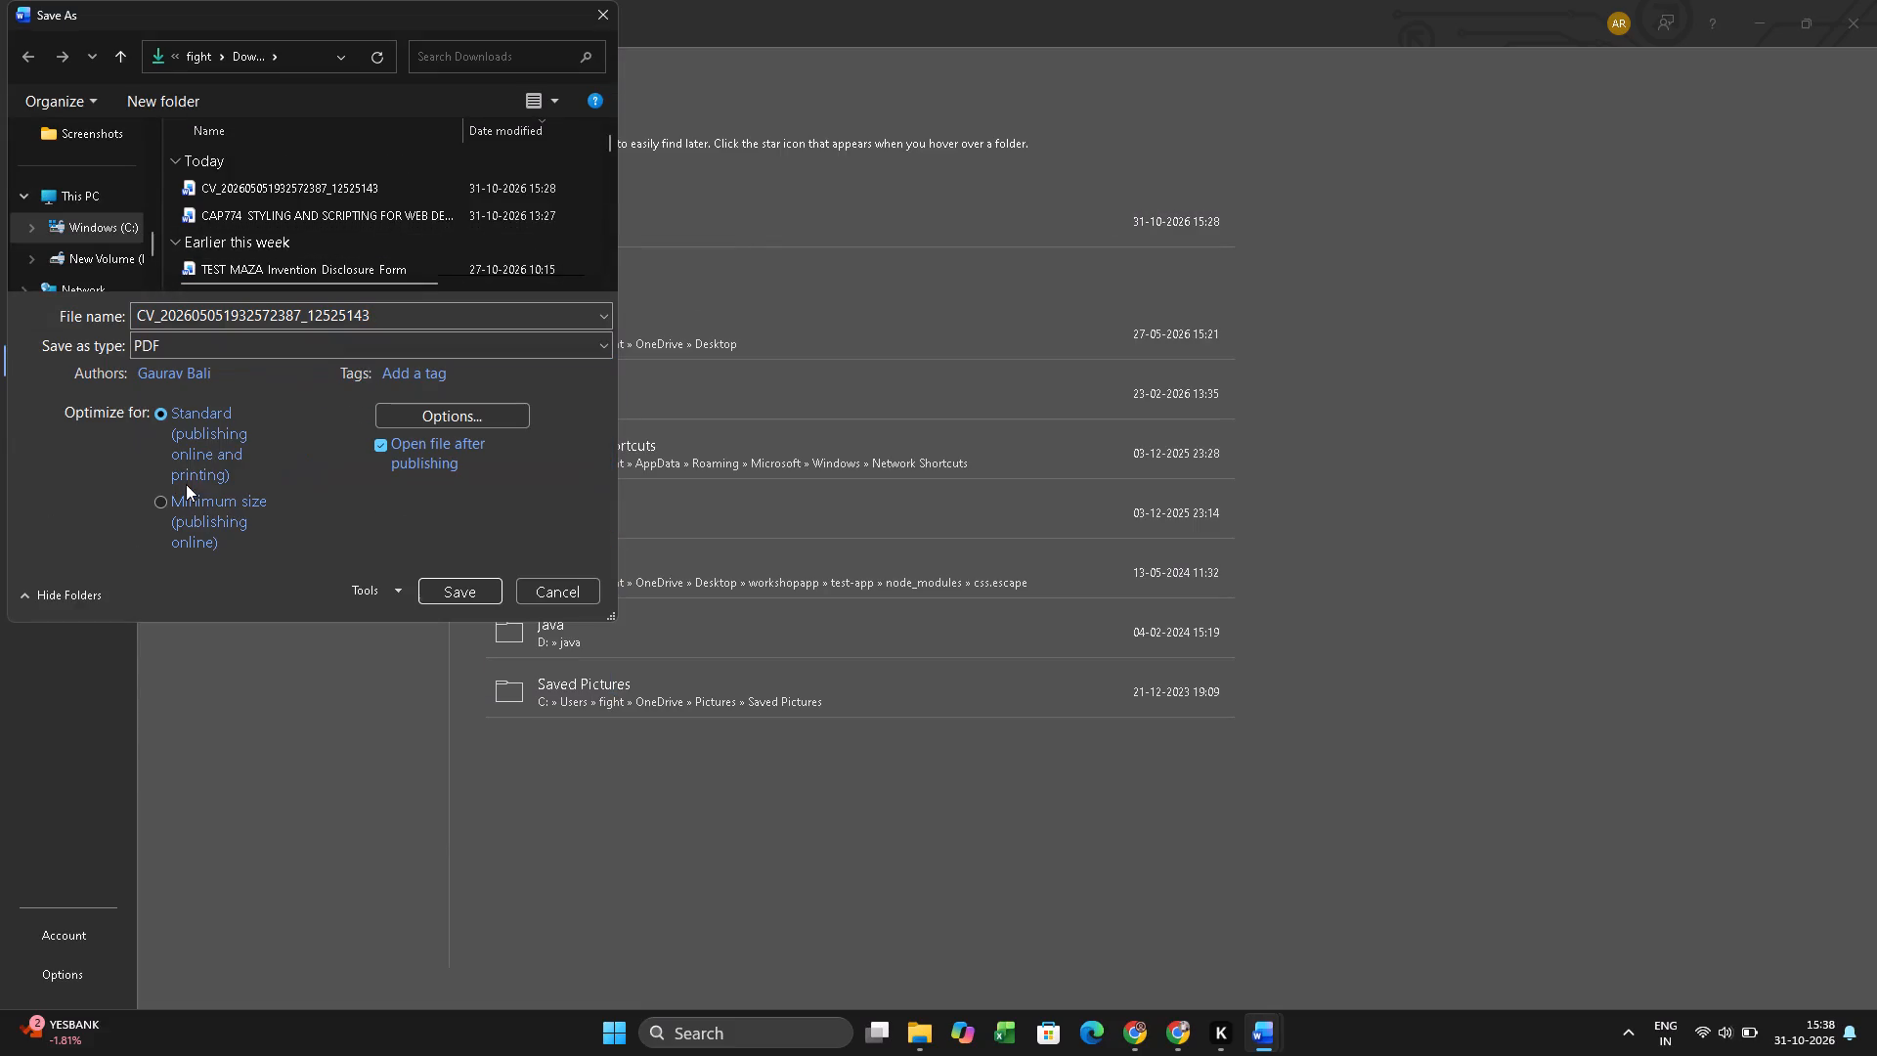